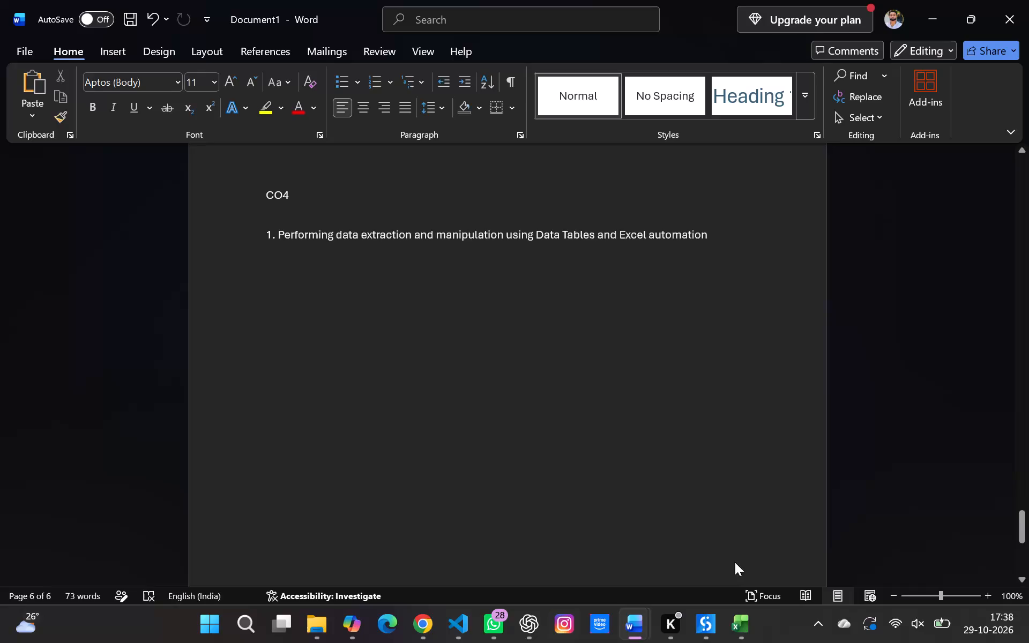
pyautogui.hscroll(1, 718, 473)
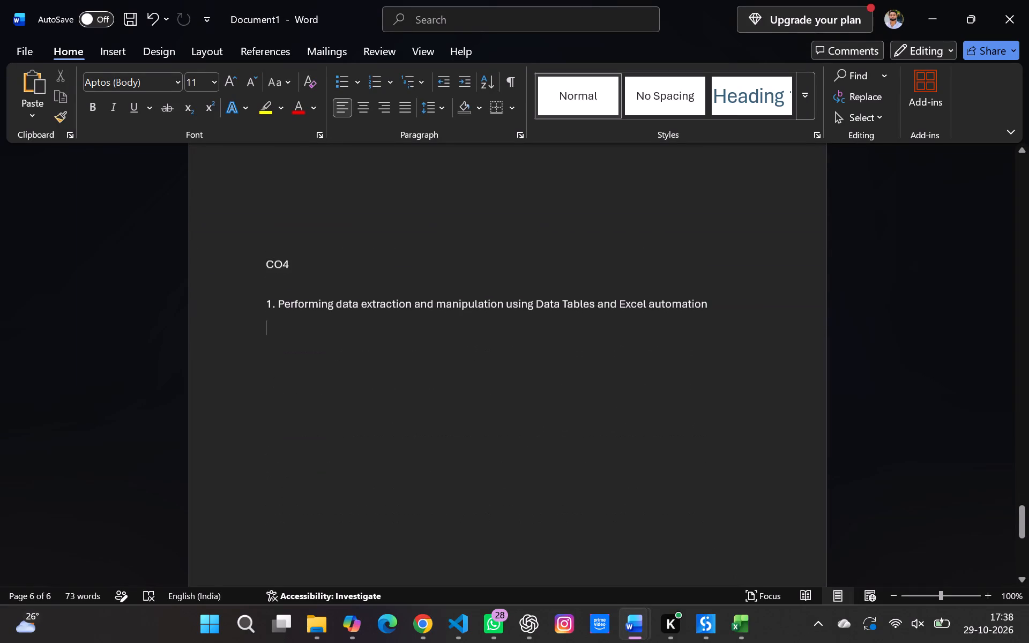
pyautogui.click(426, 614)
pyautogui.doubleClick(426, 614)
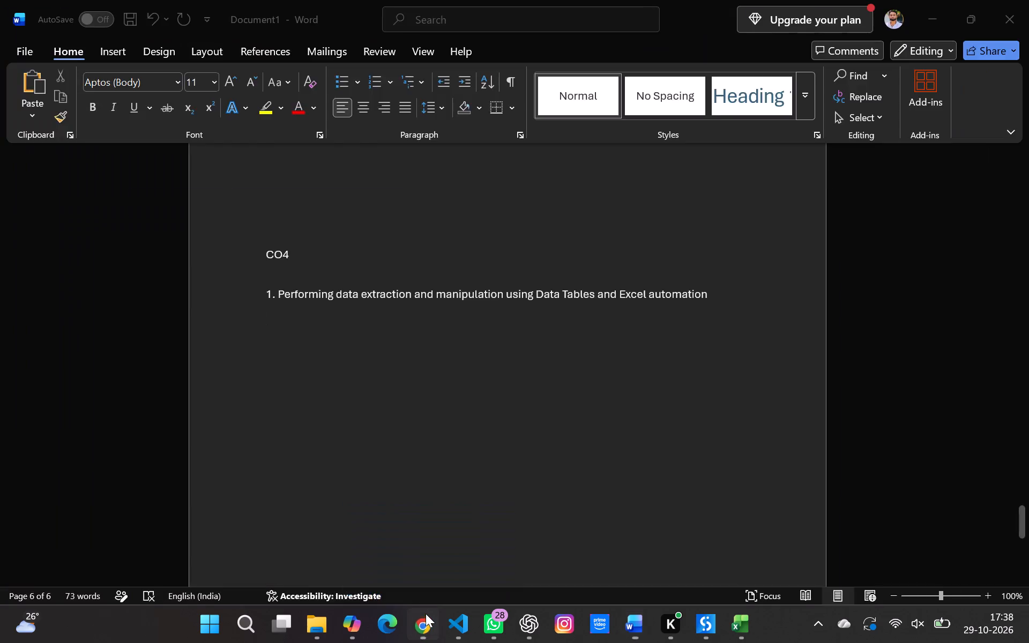
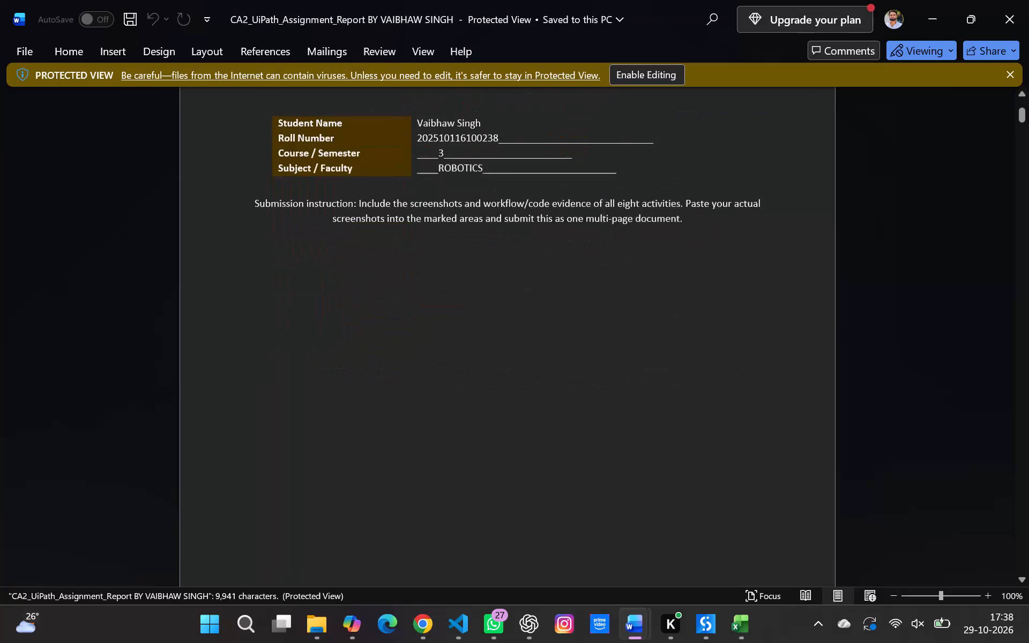
# Review the CA2 UiPath assignment report from the student details through the Assignment Overview to the CO3 Activity 1 section.
pyautogui.scroll(-2, 698, 348)
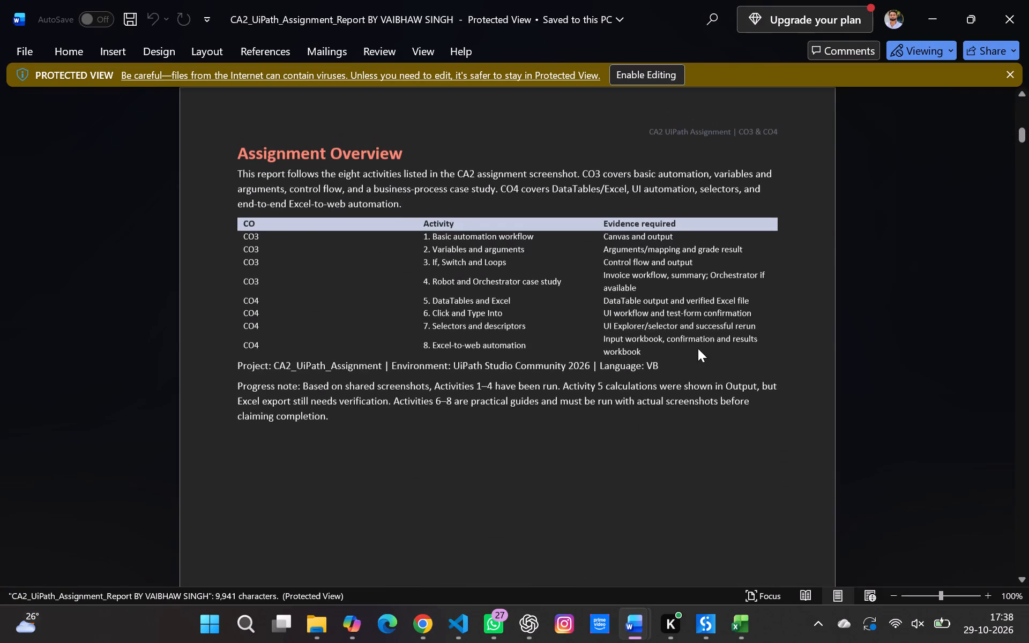
pyautogui.scroll(-2, 698, 348)
pyautogui.hscroll(1, 698, 348)
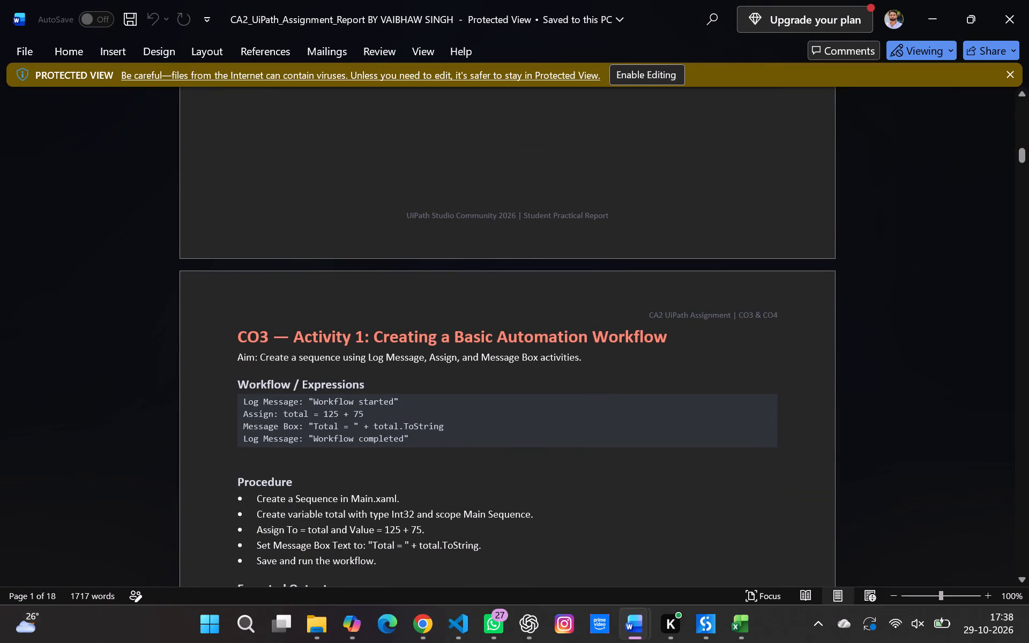
pyautogui.hscroll(1, 698, 348)
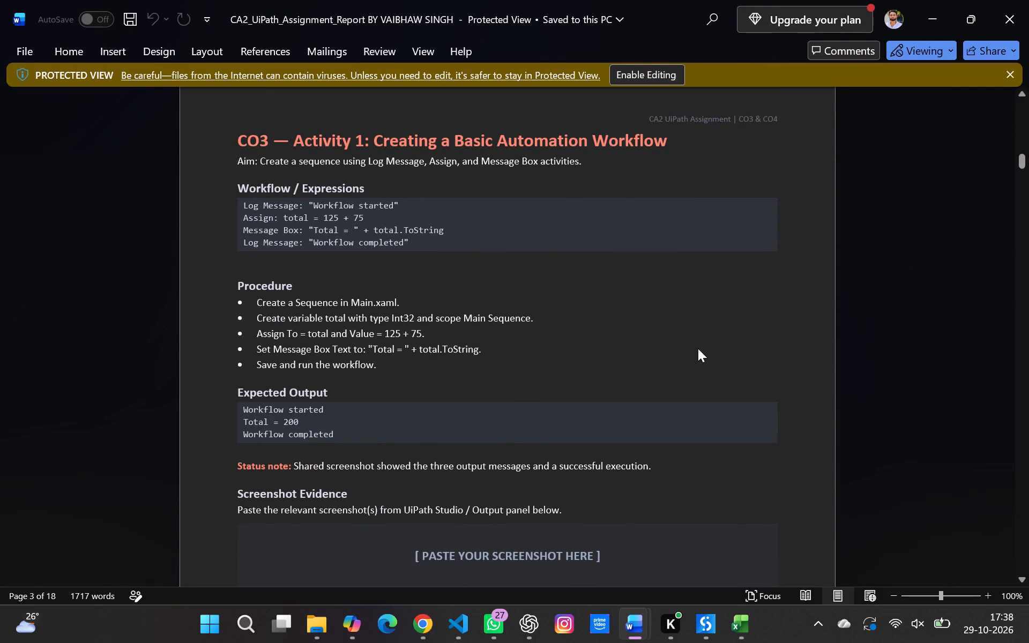
# Examine CO3 Activity 1 in the UiPath assignment report, including the enlarged screenshot of its workflow canvas and Output panel.
pyautogui.scroll(-1, 698, 348)
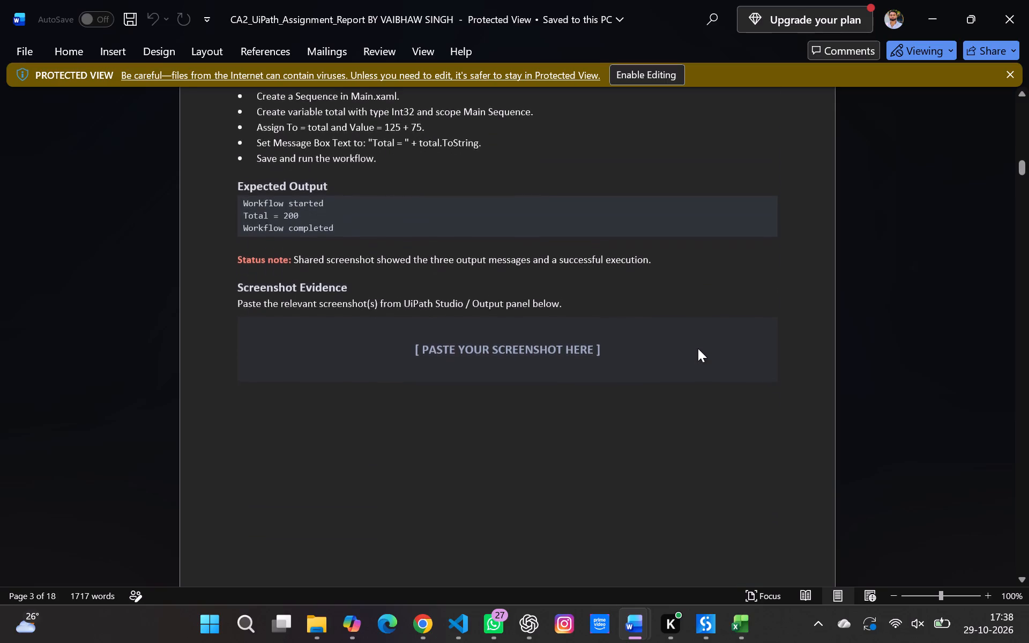
pyautogui.scroll(-3, 698, 348)
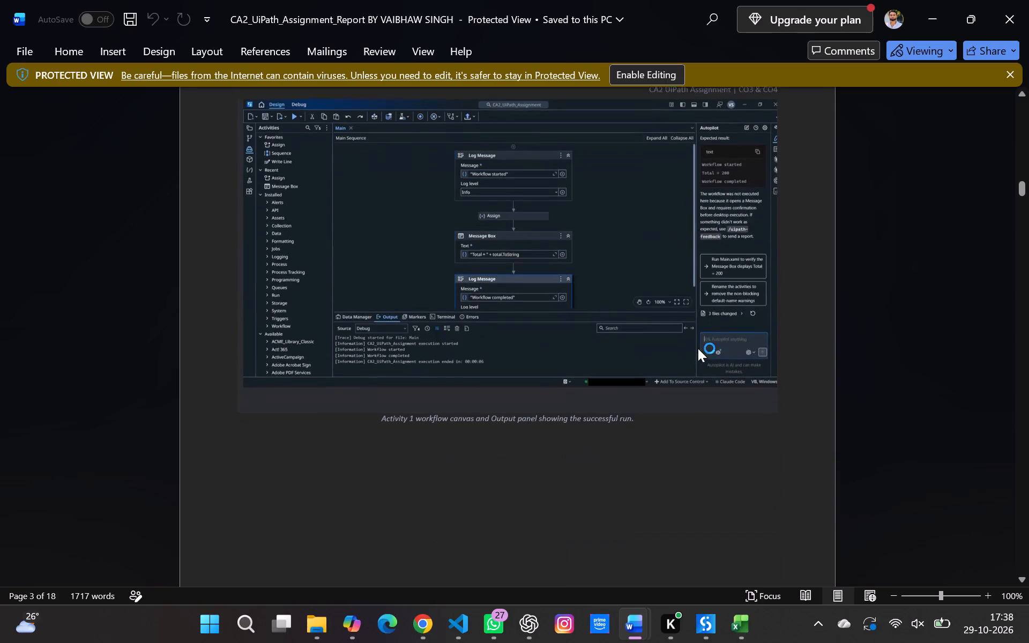
pyautogui.keyDown('ctrl'); pyautogui.scroll(8, 698, 348); pyautogui.keyUp('ctrl')
pyautogui.keyDown('ctrl'); pyautogui.scroll(-4, 698, 348); pyautogui.keyUp('ctrl')
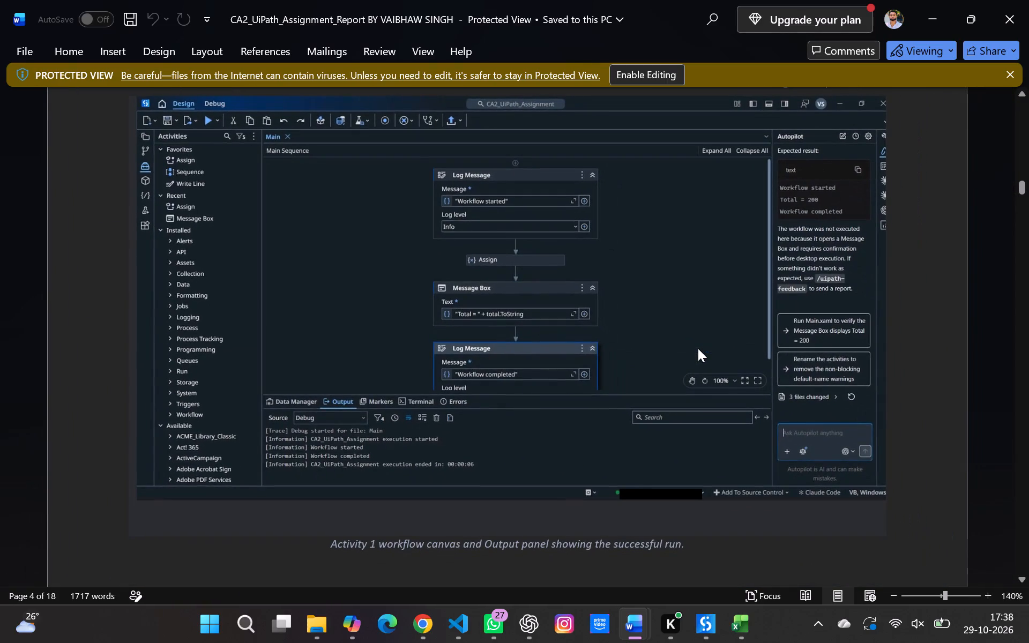
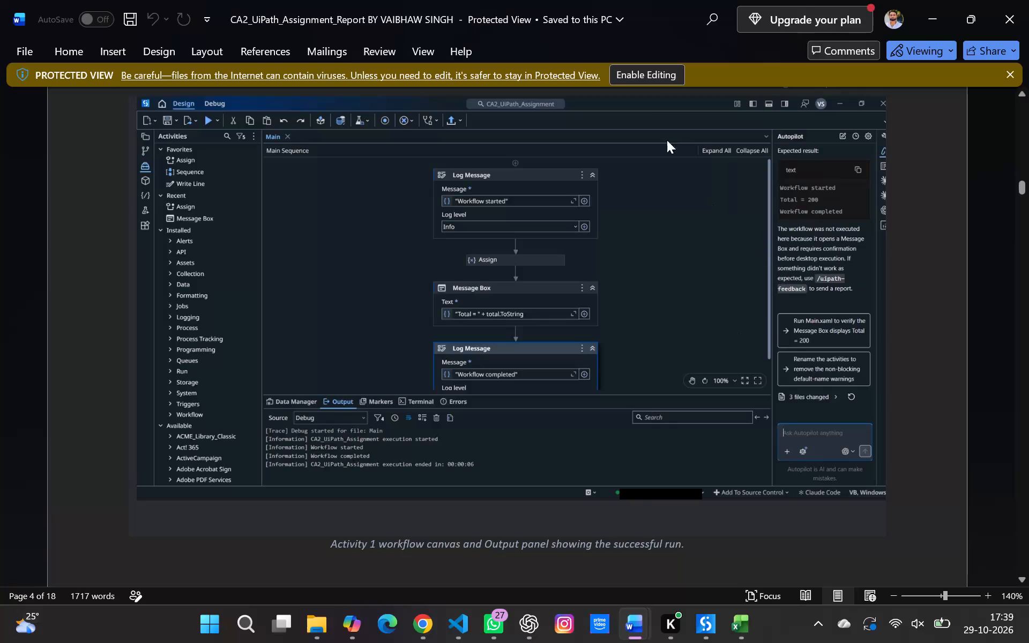
# Enable editing of the protected assignment report.
pyautogui.click(642, 74)
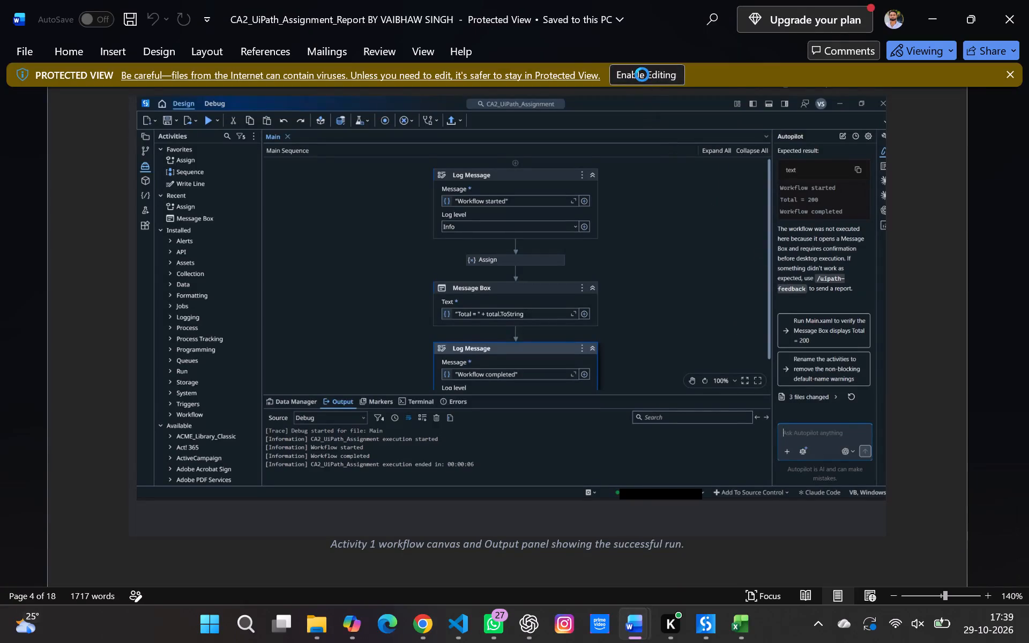
# Replace the name in the Student Name row of the cover page table with the new student's full name.
pyautogui.scroll(-1, 523, 365)
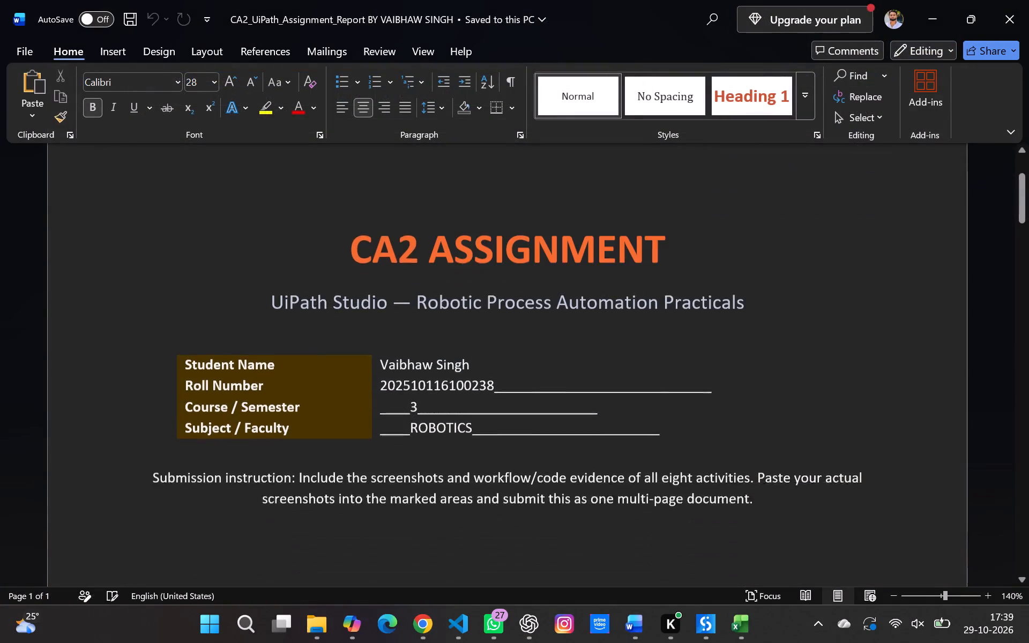
pyautogui.scroll(-1, 523, 365)
pyautogui.keyDown('ctrl'); pyautogui.scroll(-2, 523, 365); pyautogui.keyUp('ctrl')
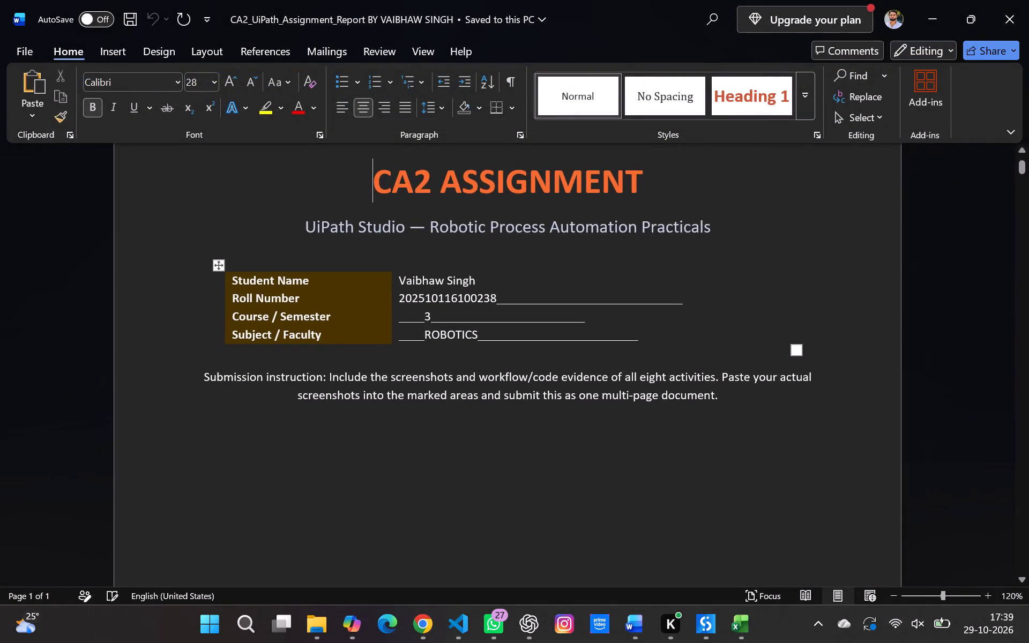
pyautogui.click(479, 277)
pyautogui.press('BackSpace')
pyautogui.press('BackSpace')
pyautogui.press('BackSpace')
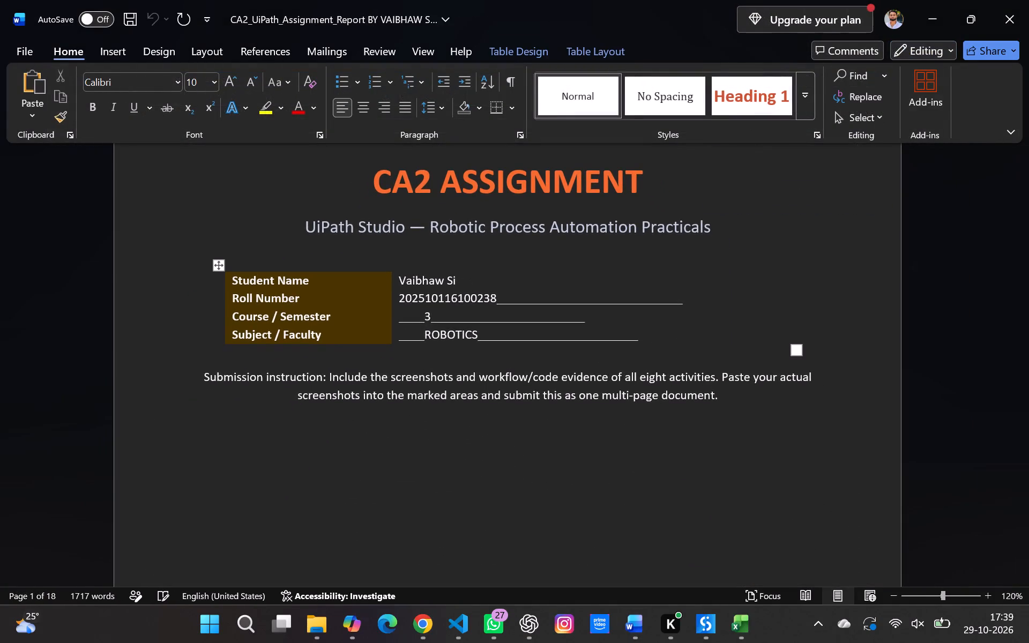
pyautogui.press('BackSpace')
pyautogui.press('BackSpace')
pyautogui.press('BackSpace')
pyautogui.press('BackSpace')
pyautogui.press('BackSpace')
pyautogui.press('BackSpace')
pyautogui.press('BackSpace')
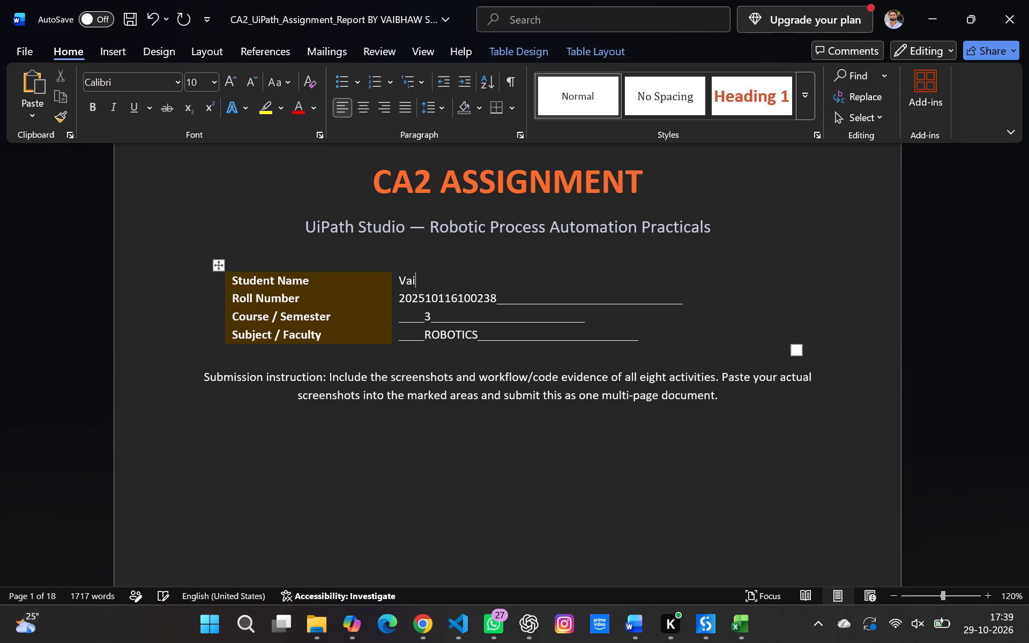
pyautogui.press('BackSpace')
pyautogui.press('BackSpace')
pyautogui.press('BackSpace')
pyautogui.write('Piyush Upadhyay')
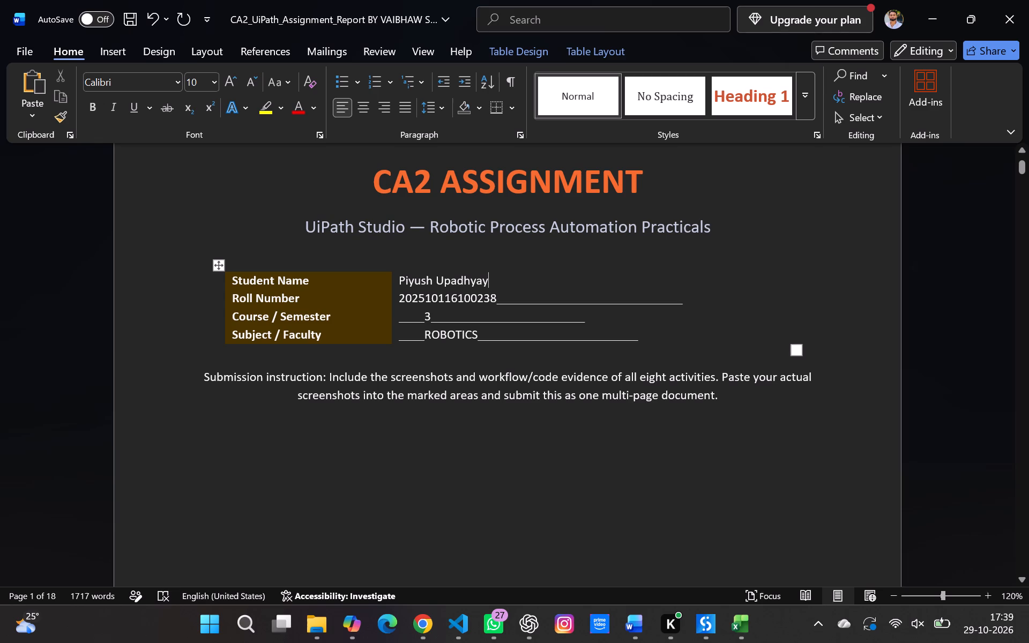
# Change the last three digits of the Roll Number on the cover page to the new student's number.
pyautogui.click(497, 294)
pyautogui.press('BackSpace')
pyautogui.press('BackSpace')
pyautogui.press('BackSpace')
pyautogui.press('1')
pyautogui.press('Left')
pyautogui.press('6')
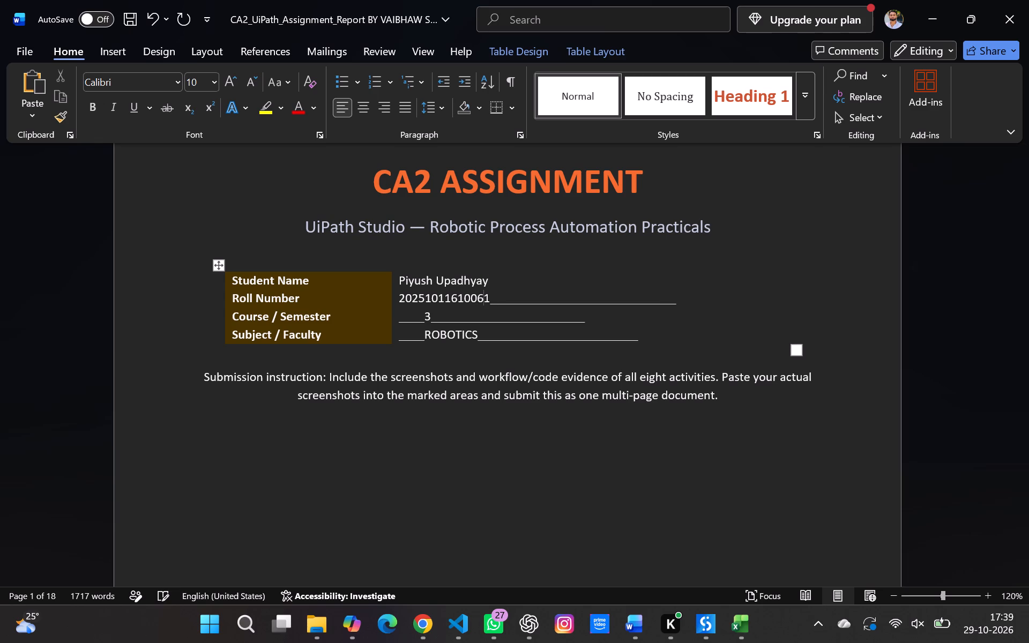
pyautogui.press('BackSpace')
pyautogui.press('Right')
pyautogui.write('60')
# Examine the Assignment Overview page, including its activity and evidence table and the progress note.
pyautogui.scroll(-1, 327, 361)
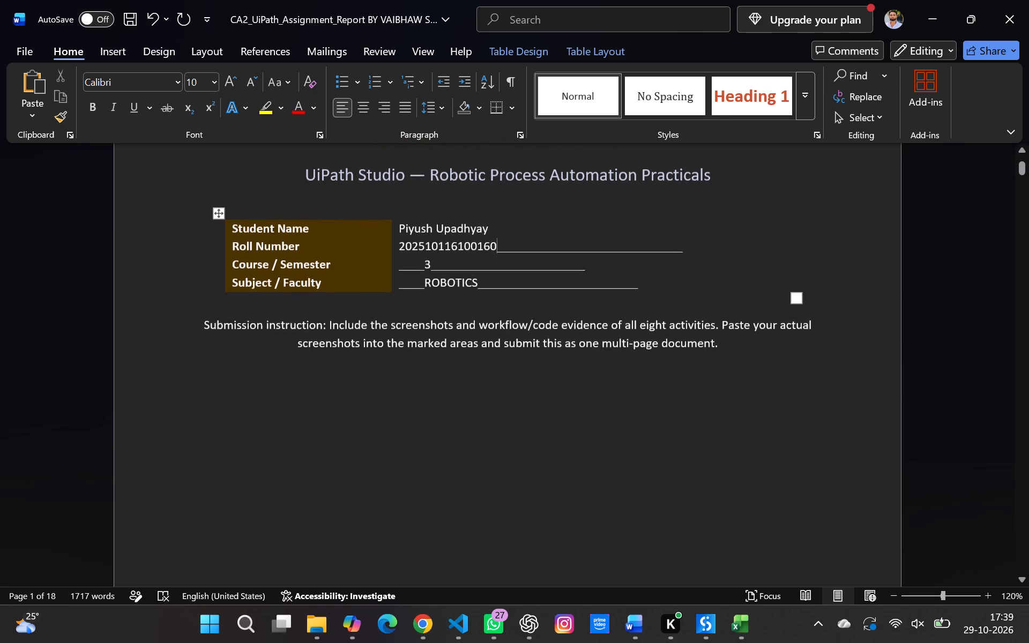
pyautogui.scroll(-3, 327, 361)
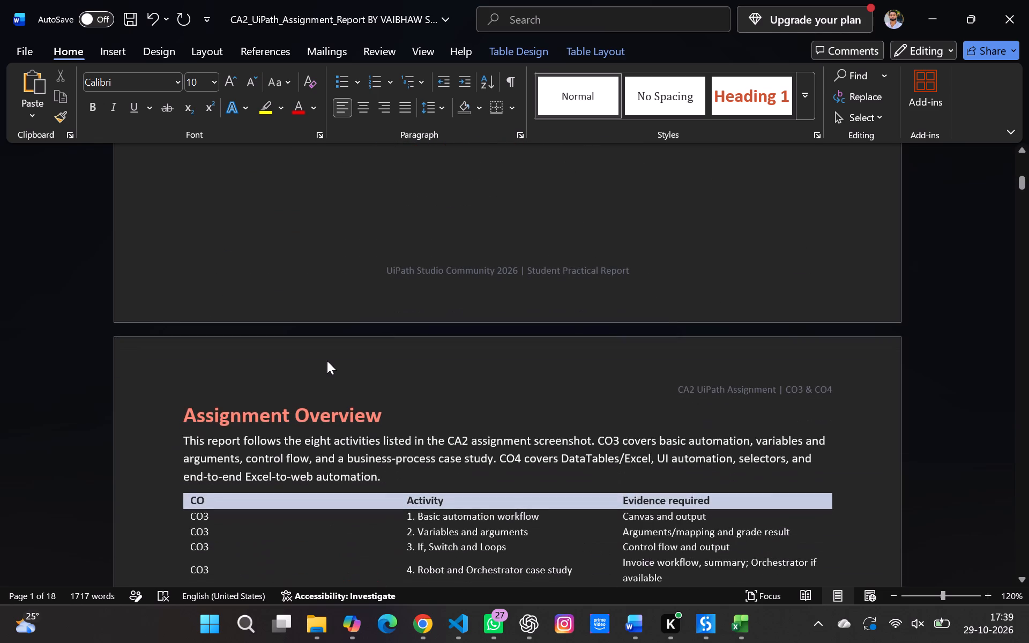
pyautogui.scroll(-2, 327, 361)
pyautogui.hscroll(2, 327, 361)
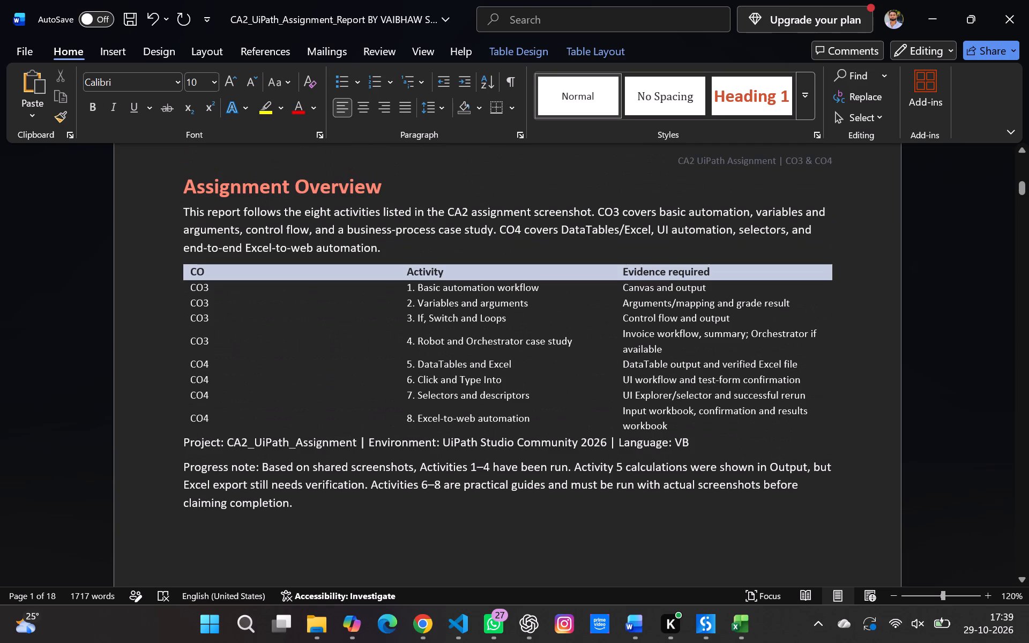
pyautogui.hscroll(1, 327, 361)
pyautogui.scroll(-1, 327, 361)
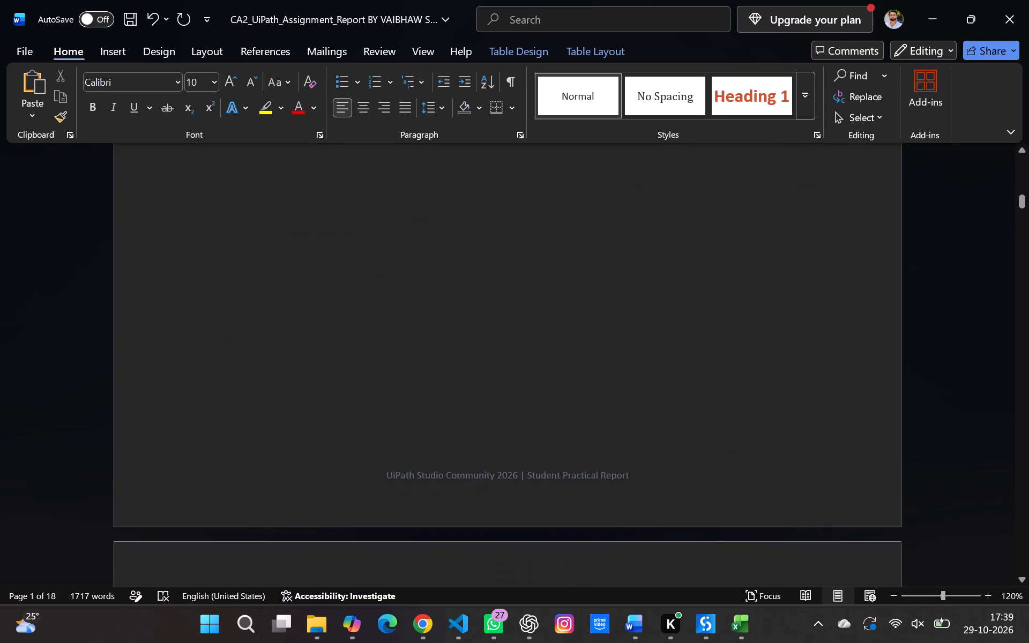
pyautogui.scroll(1, 327, 361)
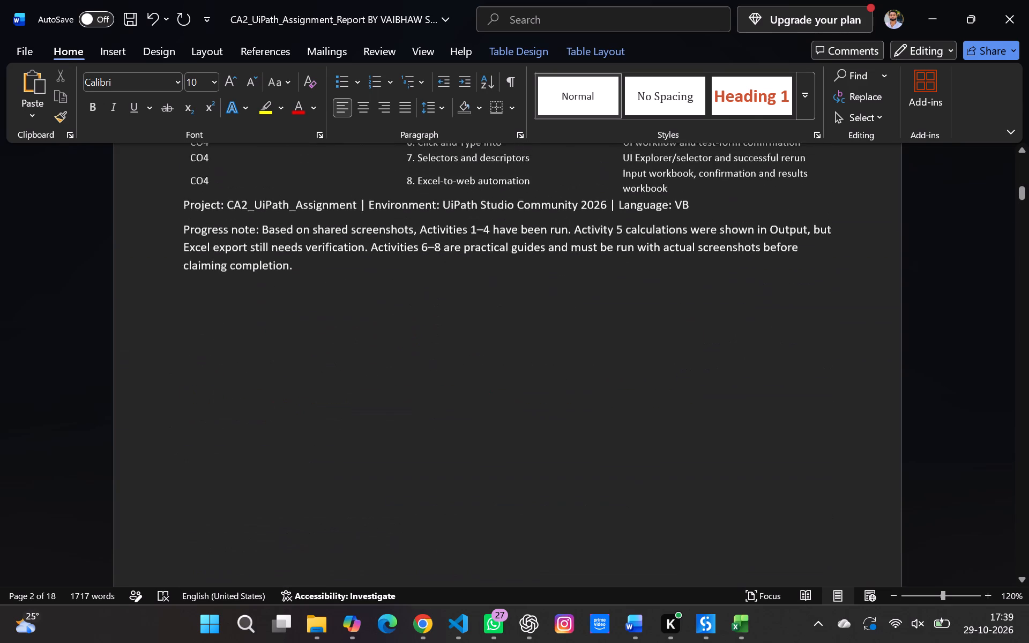
pyautogui.hscroll(2, 327, 361)
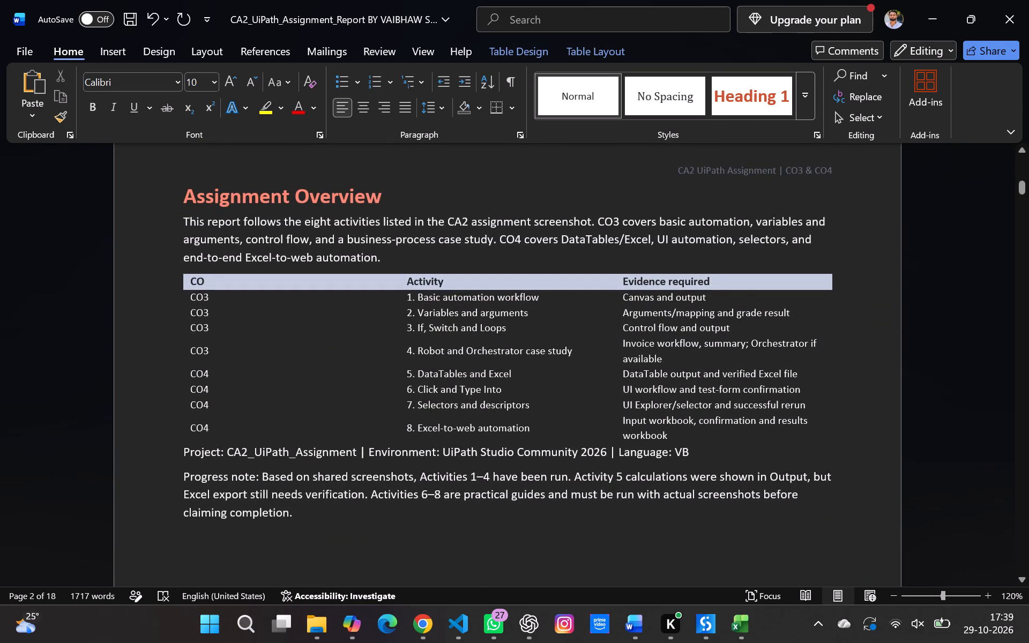
pyautogui.hscroll(1, 327, 361)
# Delete the "PASTE YOUR SCREENSHOT HERE" placeholder text under Screenshot Evidence in CO3 Activity 1.
pyautogui.scroll(-2, 327, 361)
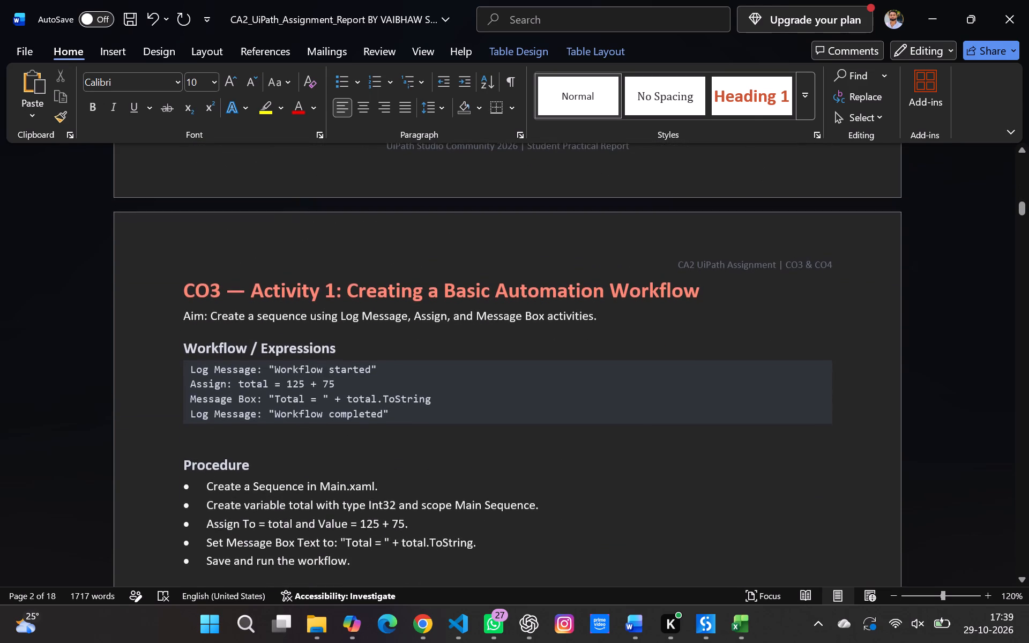
pyautogui.scroll(-1, 327, 361)
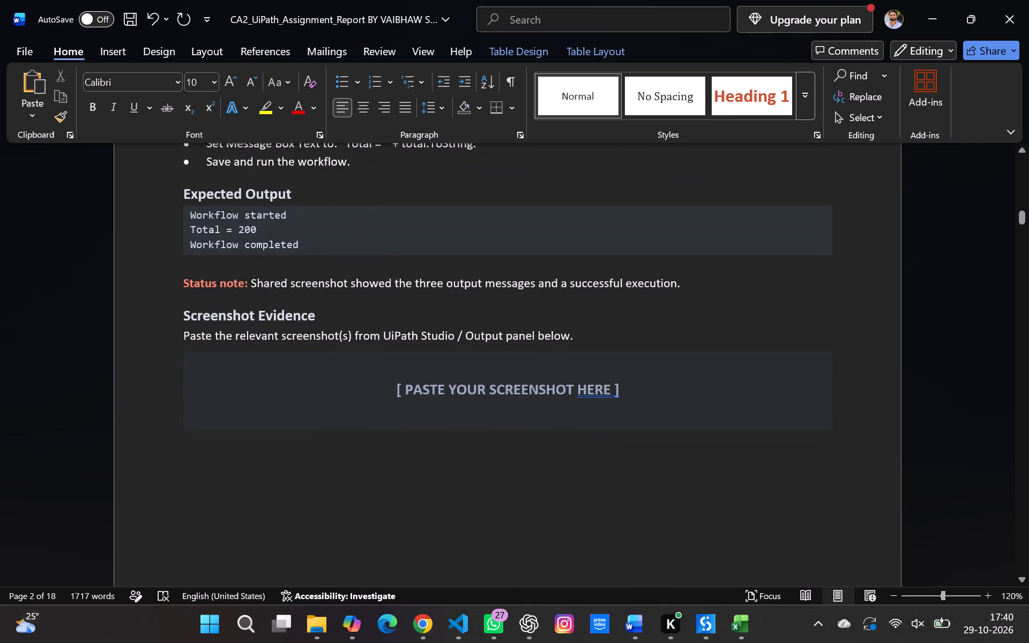
pyautogui.moveTo(581, 430); pyautogui.dragTo(365, 341)
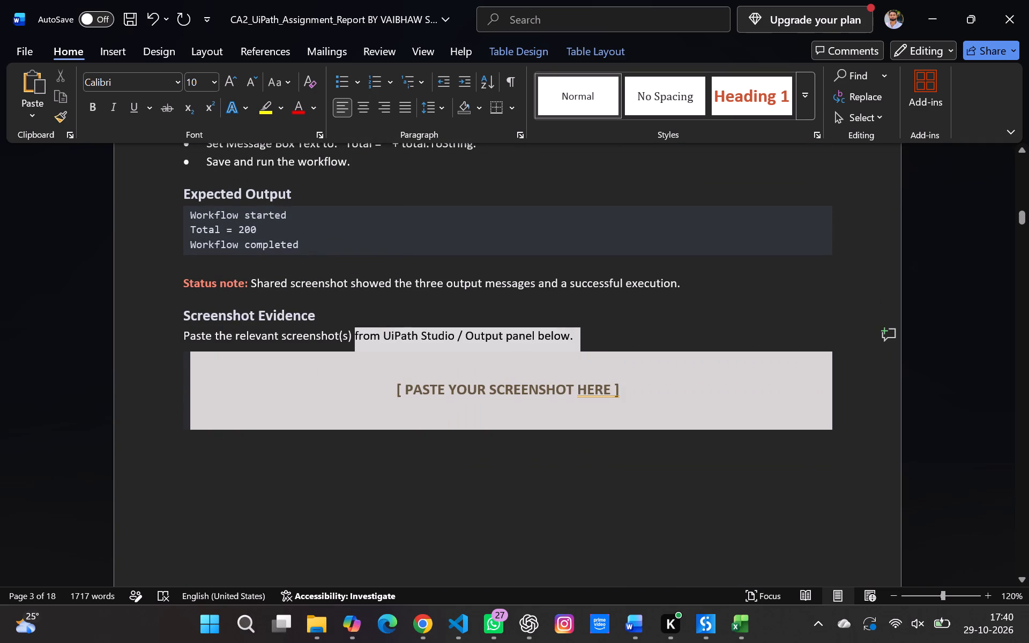
pyautogui.moveTo(365, 341); pyautogui.dragTo(333, 366)
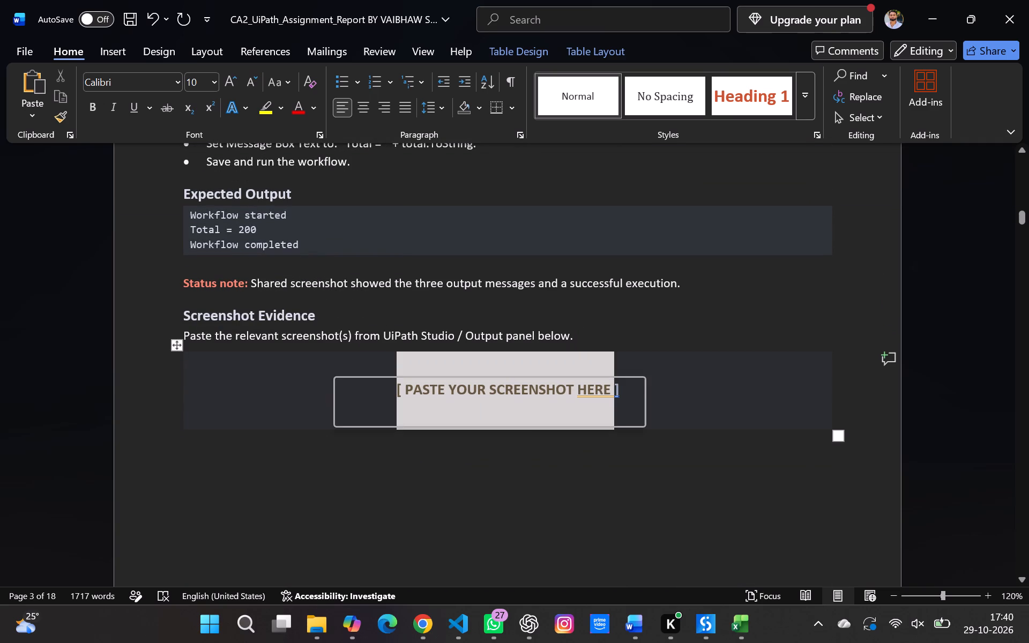
pyautogui.press('Delete')
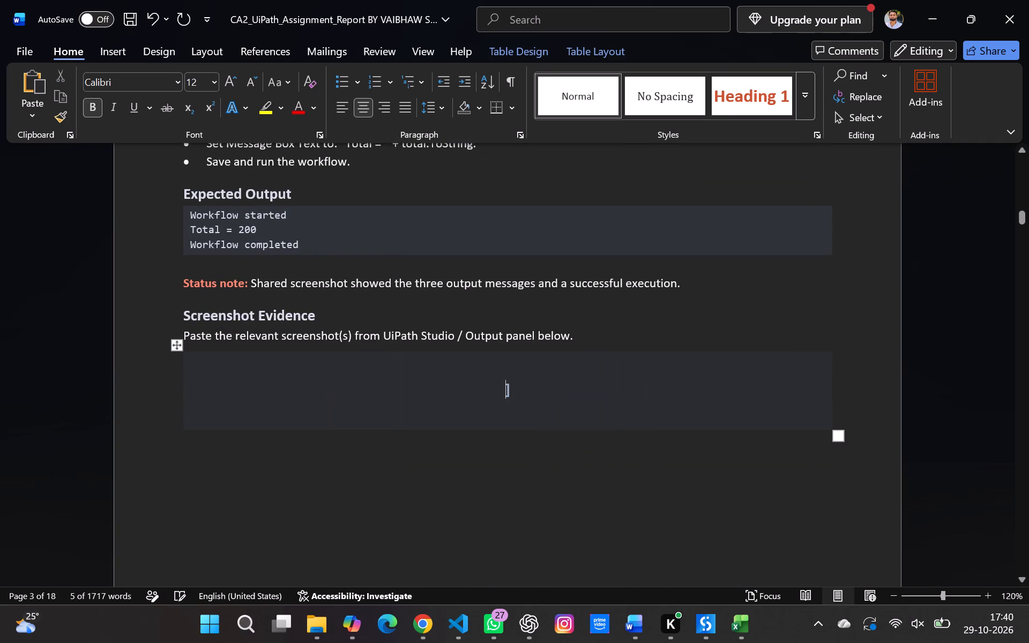
pyautogui.press('Right')
pyautogui.press('Delete')
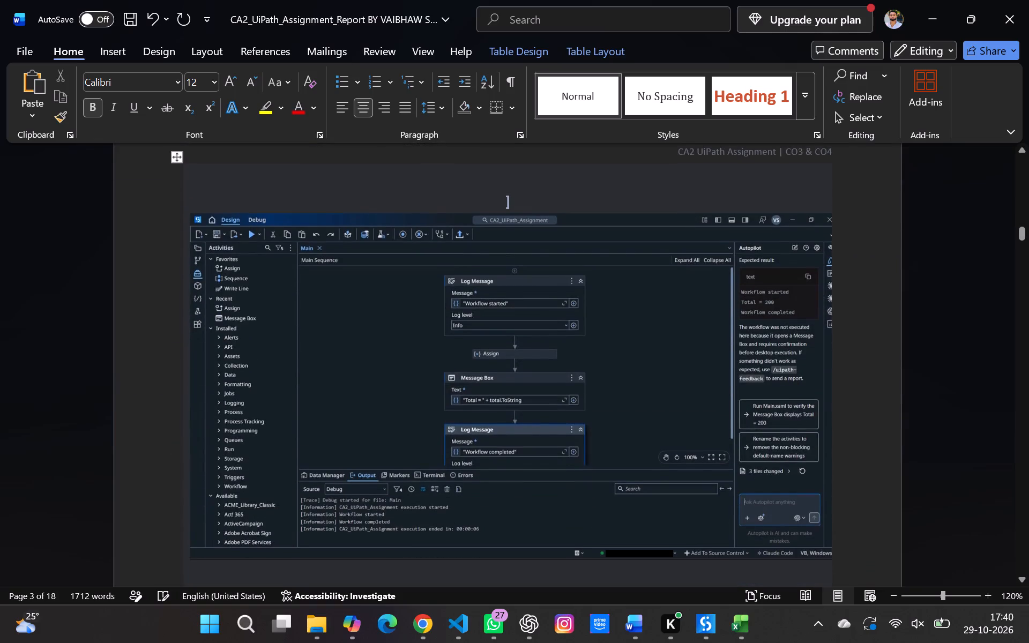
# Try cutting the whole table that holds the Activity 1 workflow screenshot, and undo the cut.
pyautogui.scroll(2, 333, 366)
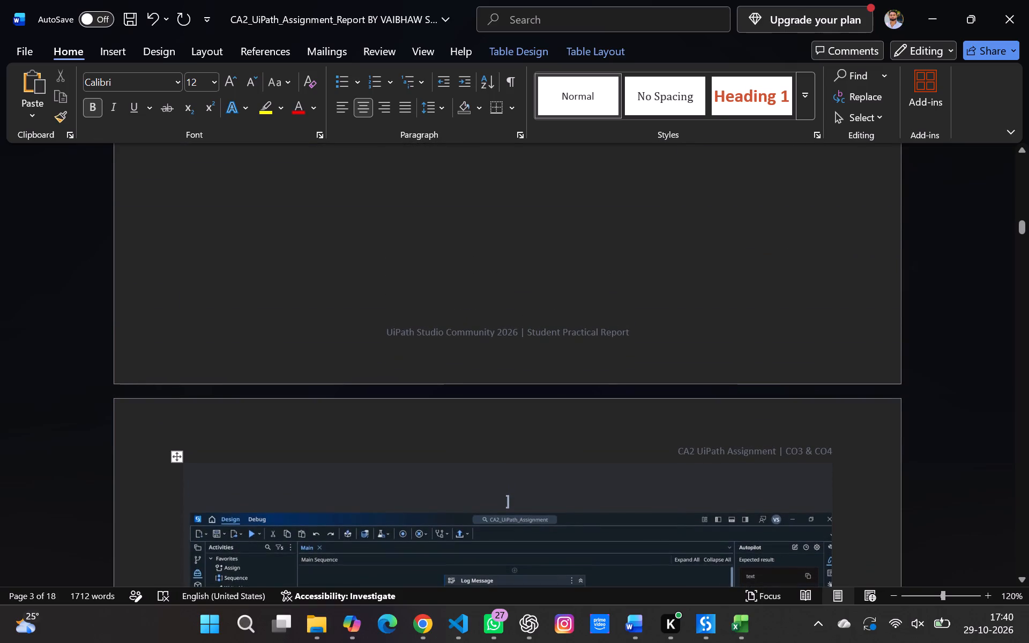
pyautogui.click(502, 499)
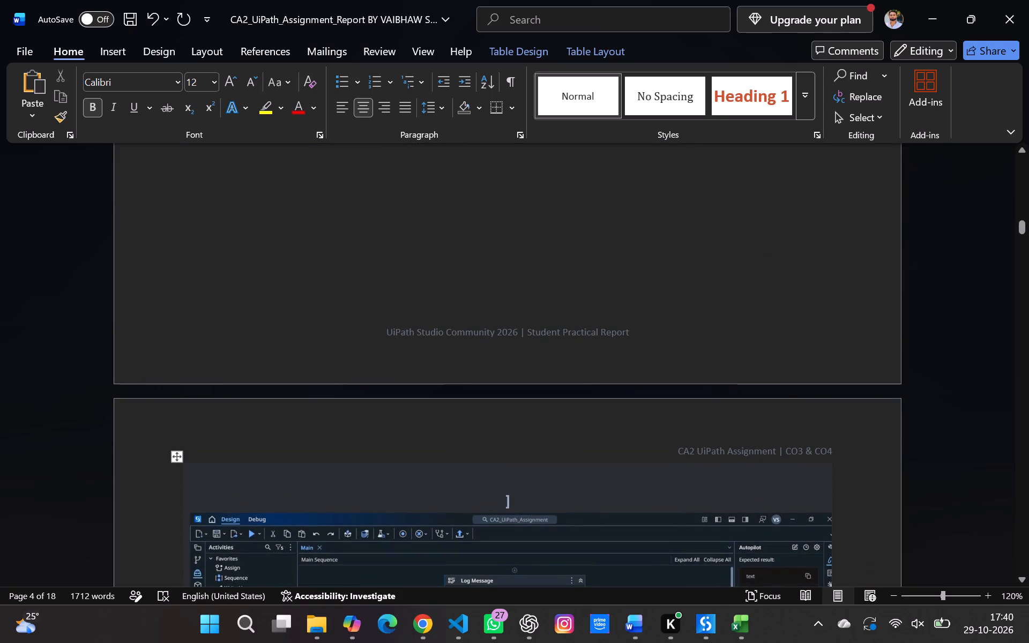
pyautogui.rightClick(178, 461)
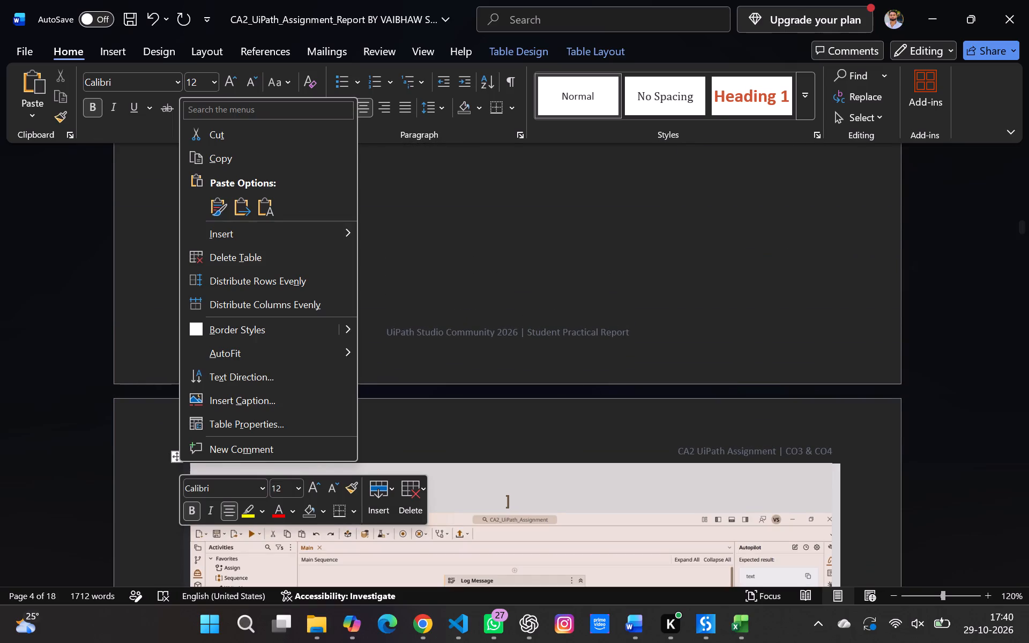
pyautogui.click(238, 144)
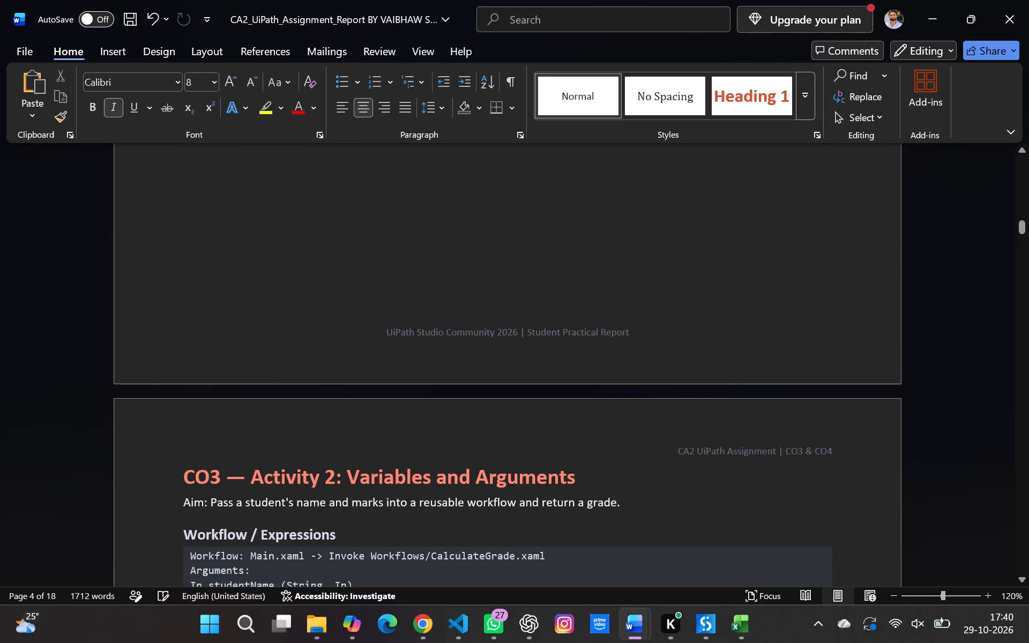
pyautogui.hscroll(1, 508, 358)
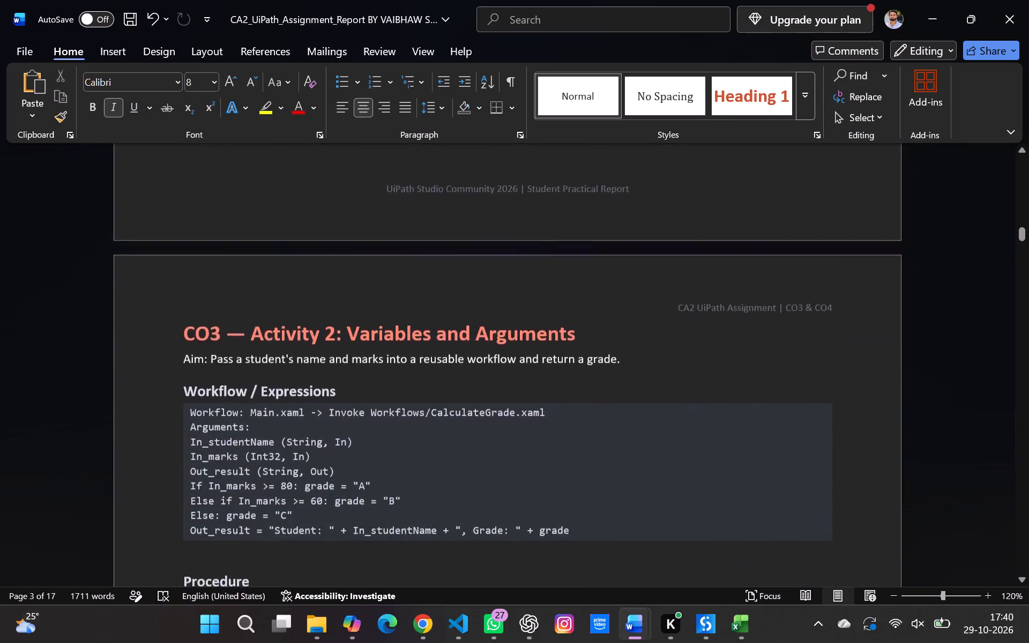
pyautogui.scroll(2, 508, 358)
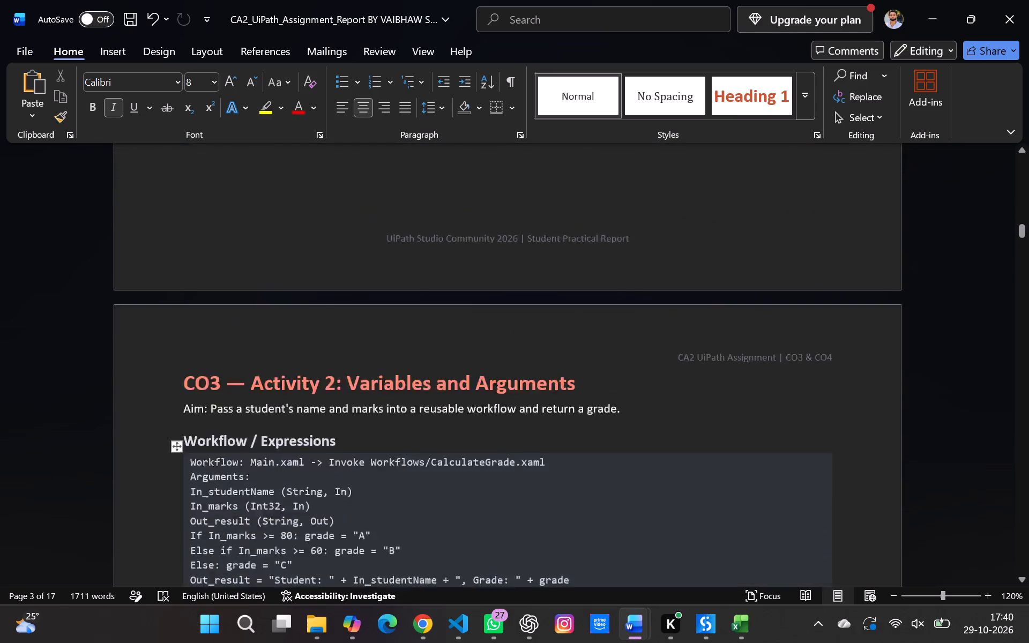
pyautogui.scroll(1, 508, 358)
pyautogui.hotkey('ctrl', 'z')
# Recheck the pages from the Assignment Overview through CO3 Activity 1 to its workflow screenshot table.
pyautogui.scroll(13, 508, 358)
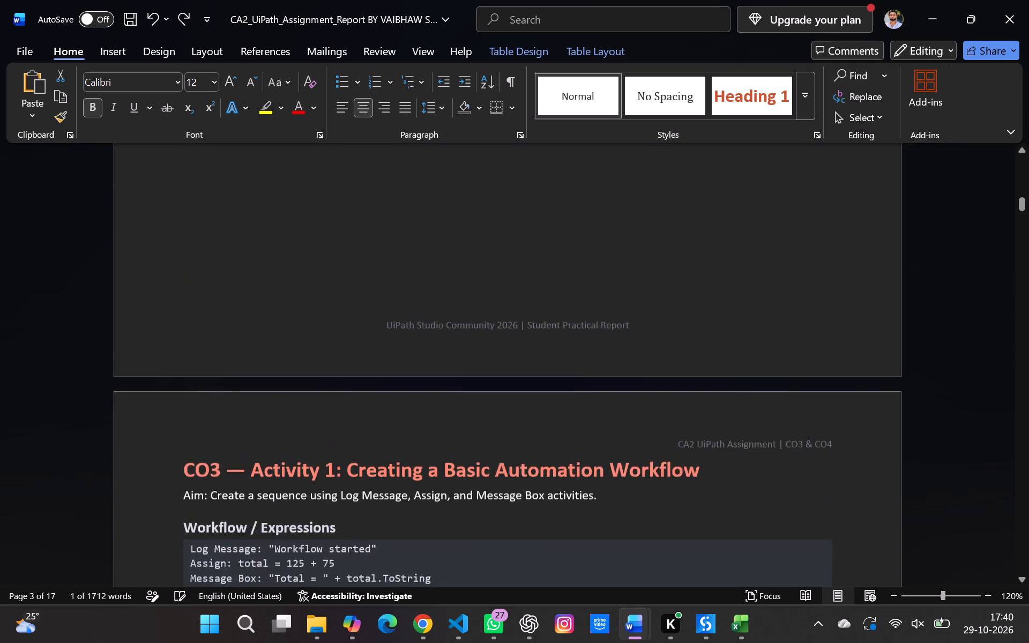
pyautogui.scroll(9, 508, 358)
pyautogui.scroll(-4, 508, 358)
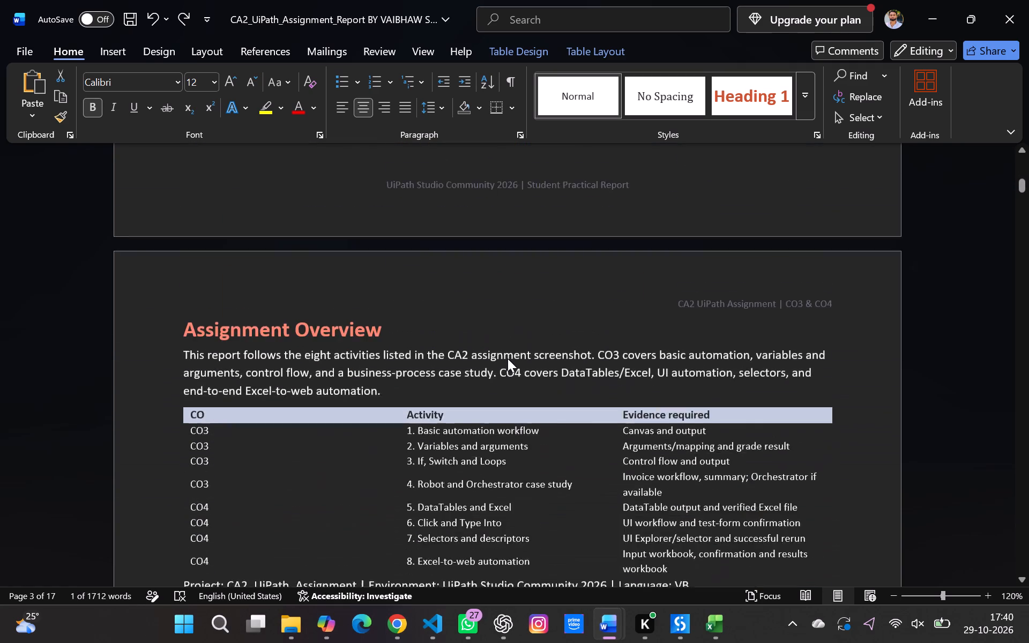
pyautogui.scroll(-4, 508, 358)
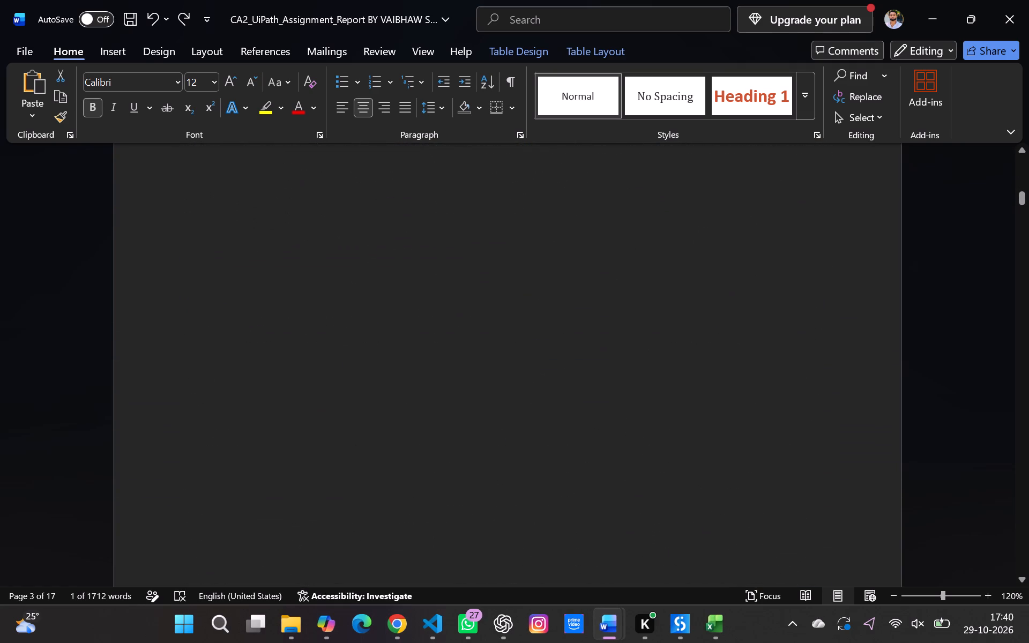
pyautogui.scroll(-4, 508, 358)
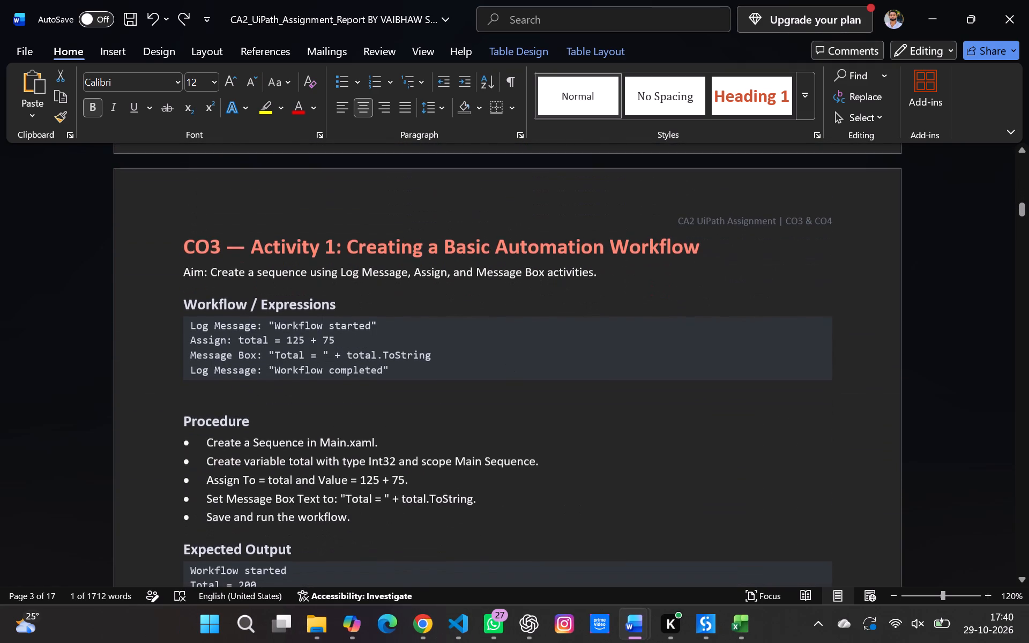
pyautogui.scroll(-5, 508, 358)
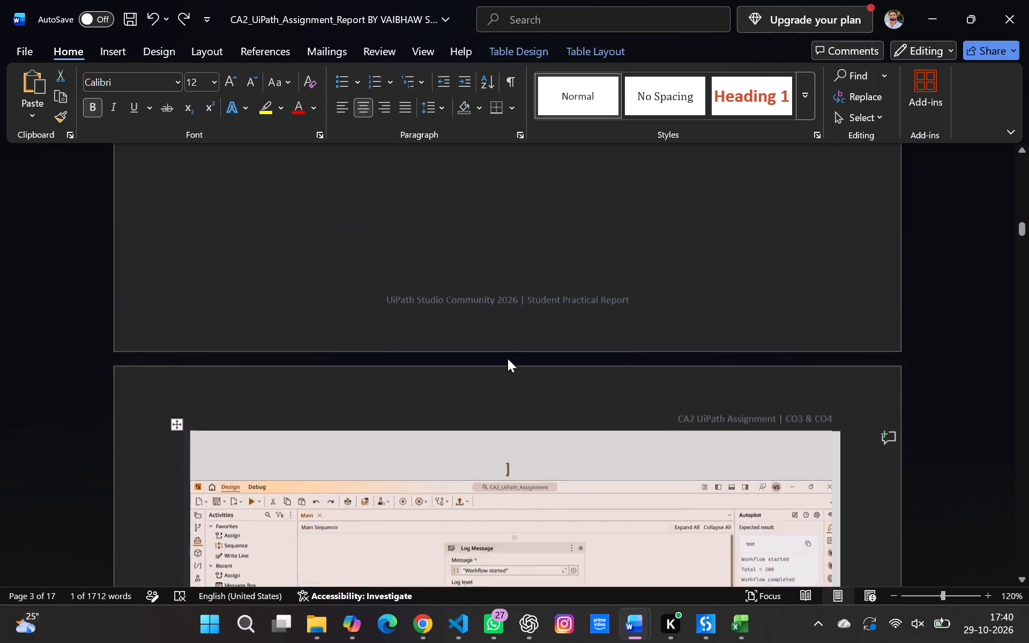
# Examine the Activity 1 workflow screenshot with its caption and the opening of CO3 Activity 2.
pyautogui.scroll(-2, 508, 358)
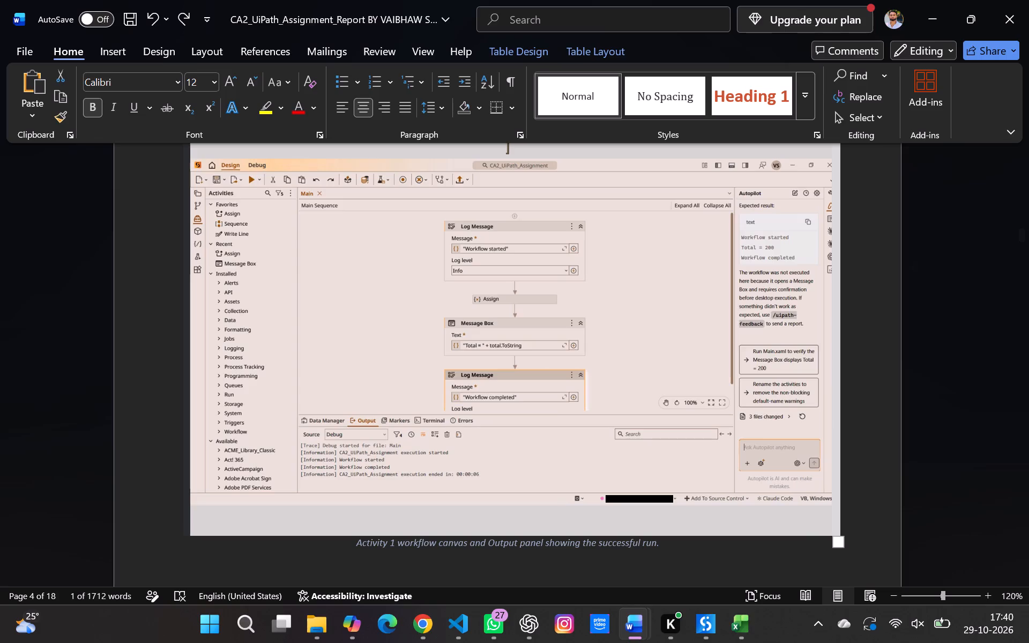
pyautogui.scroll(-1, 508, 358)
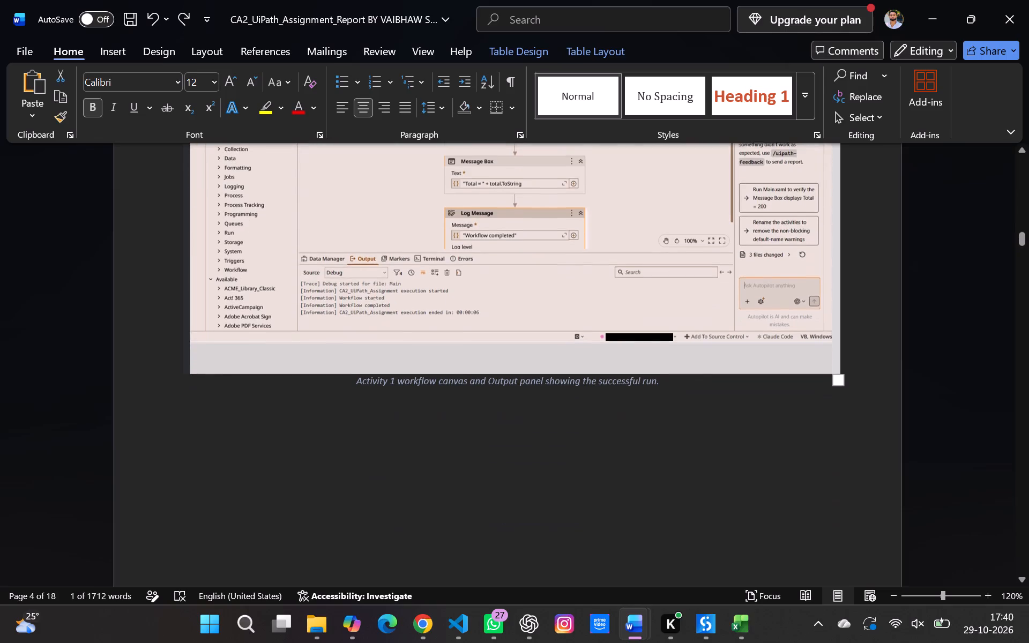
pyautogui.scroll(-4, 508, 358)
pyautogui.scroll(1, 508, 358)
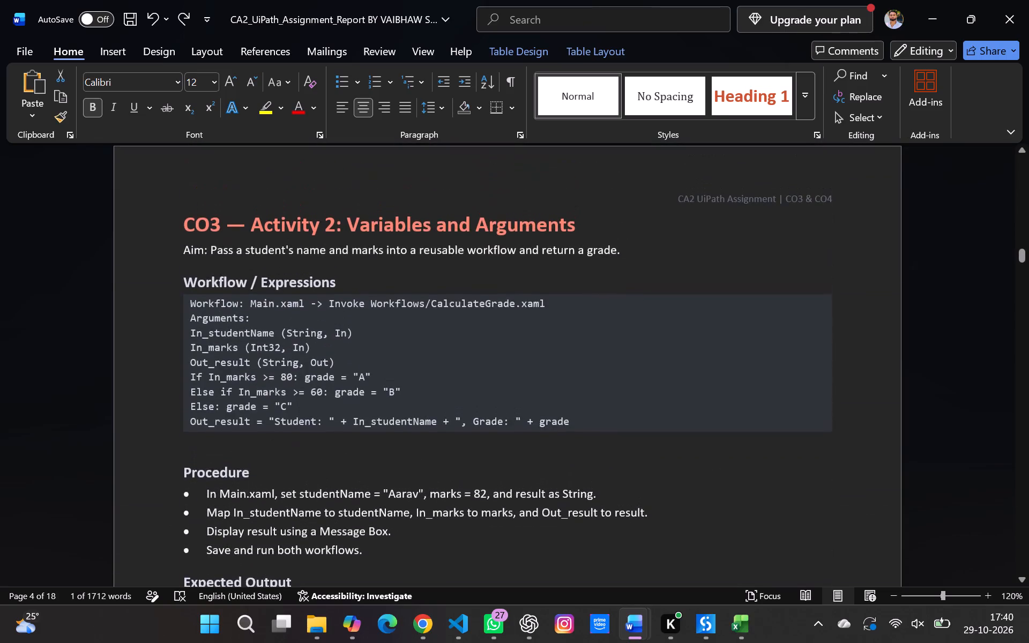
pyautogui.scroll(6, 508, 358)
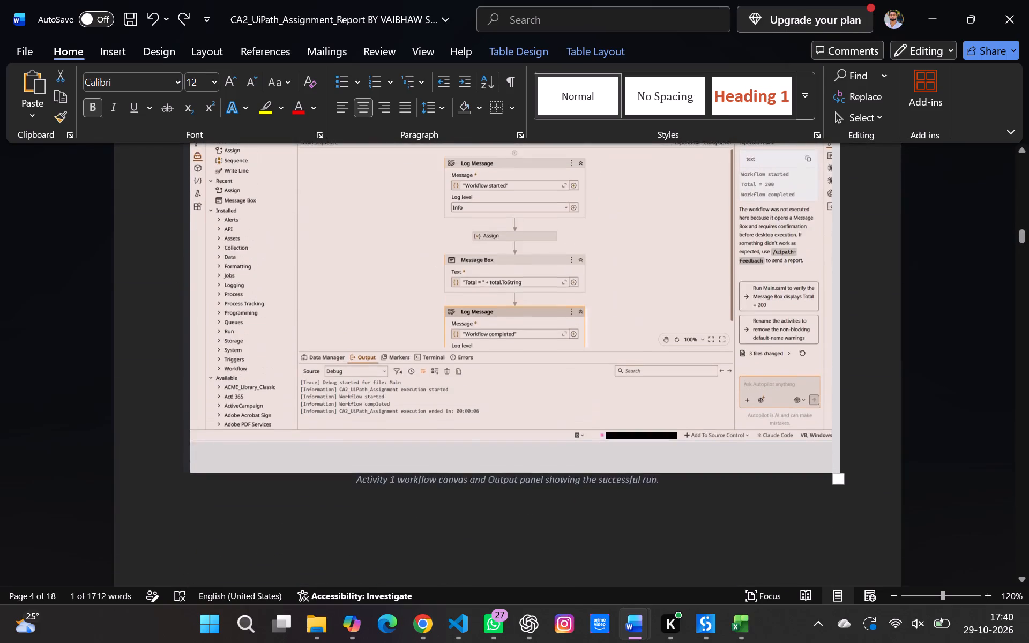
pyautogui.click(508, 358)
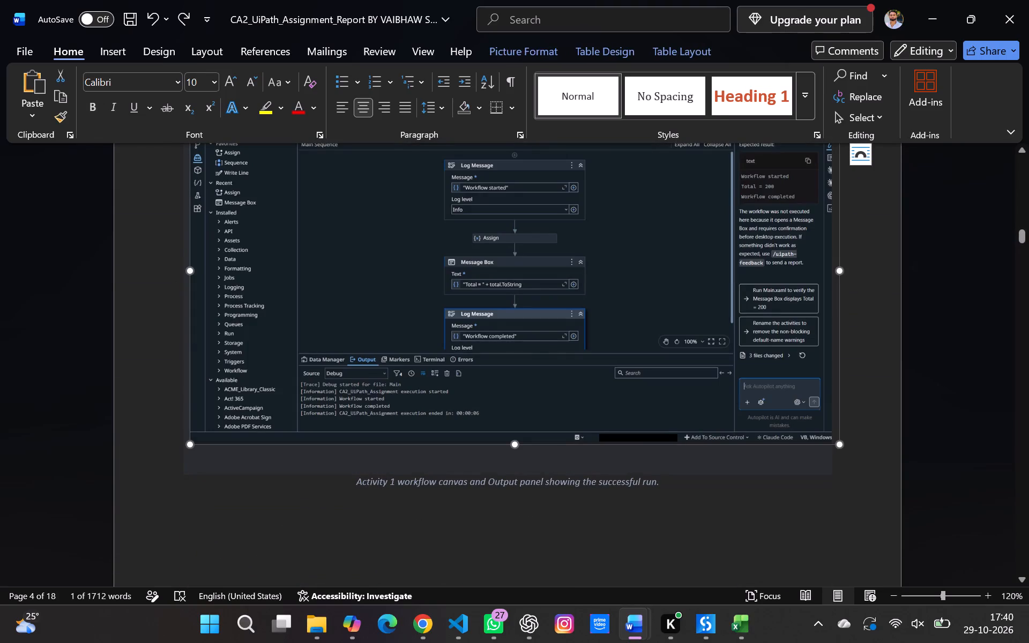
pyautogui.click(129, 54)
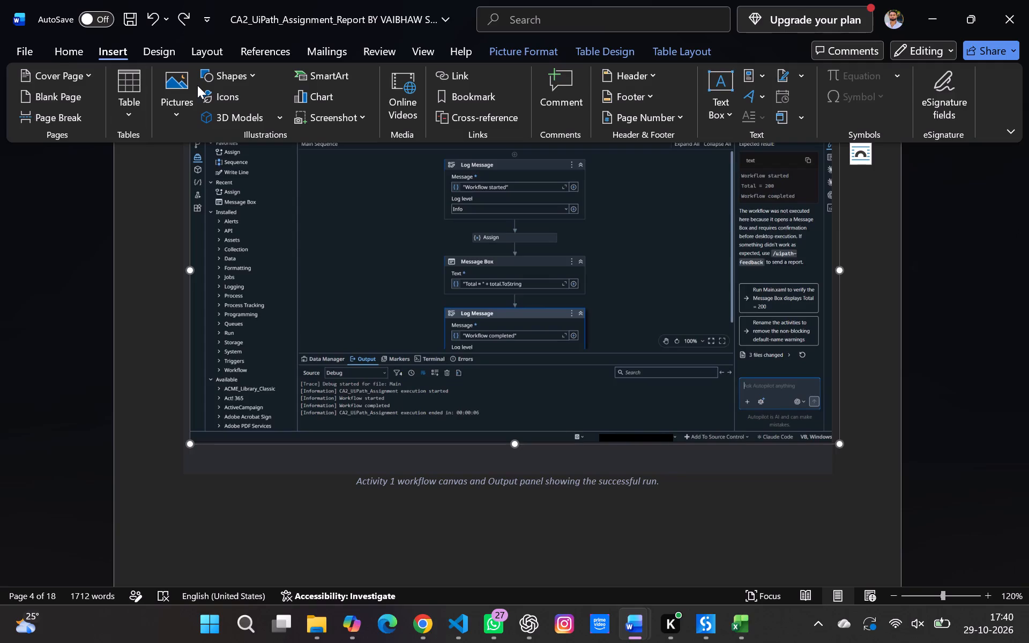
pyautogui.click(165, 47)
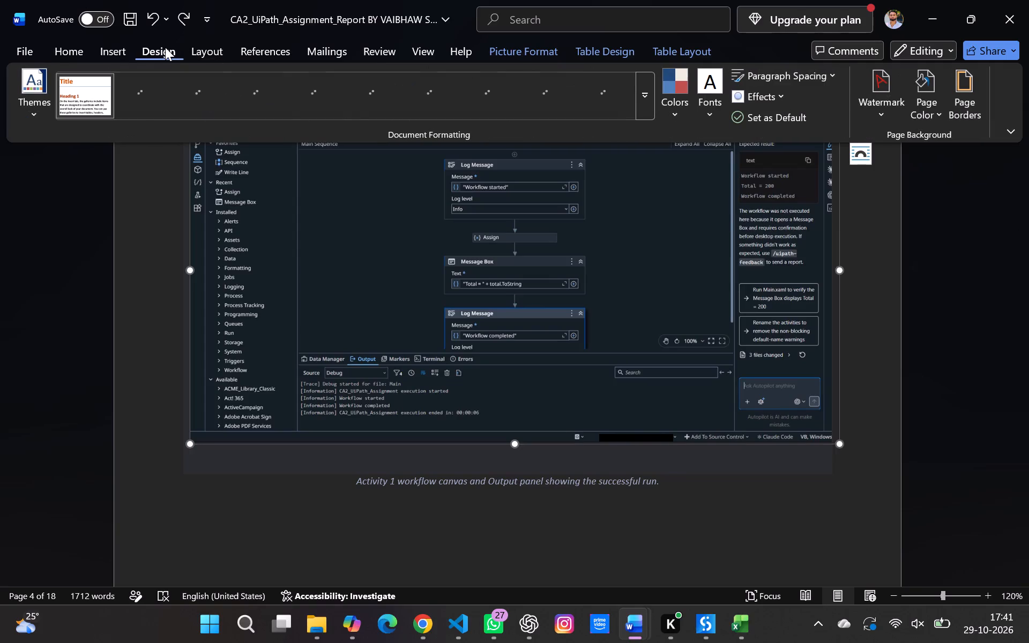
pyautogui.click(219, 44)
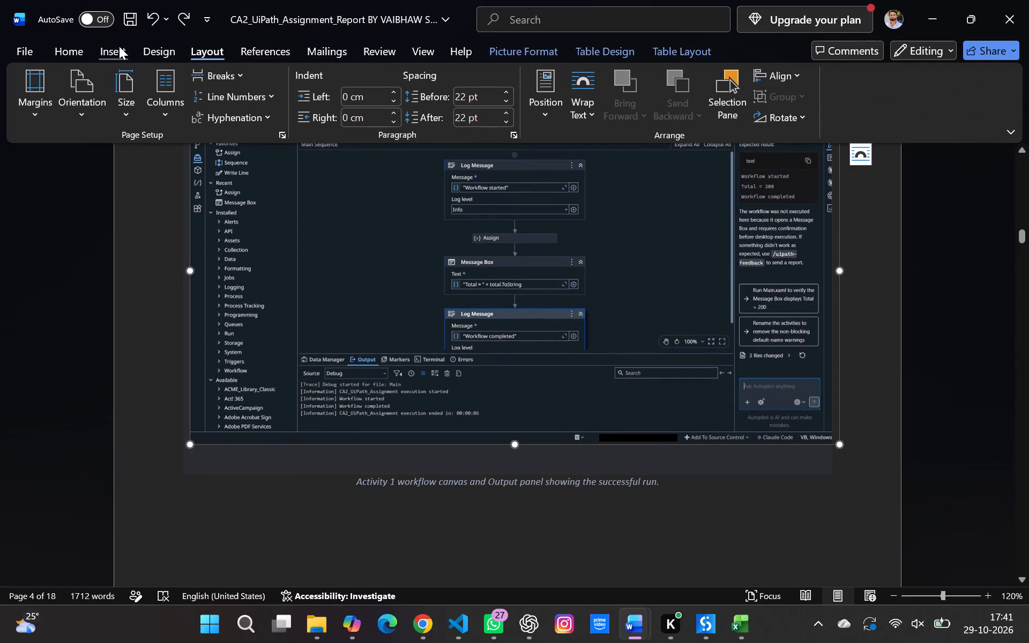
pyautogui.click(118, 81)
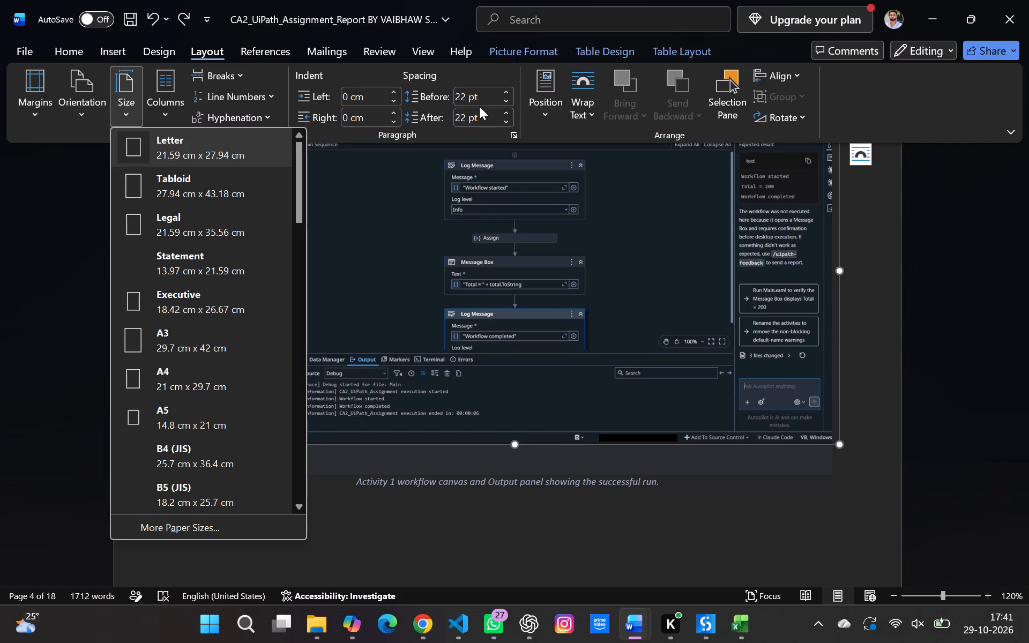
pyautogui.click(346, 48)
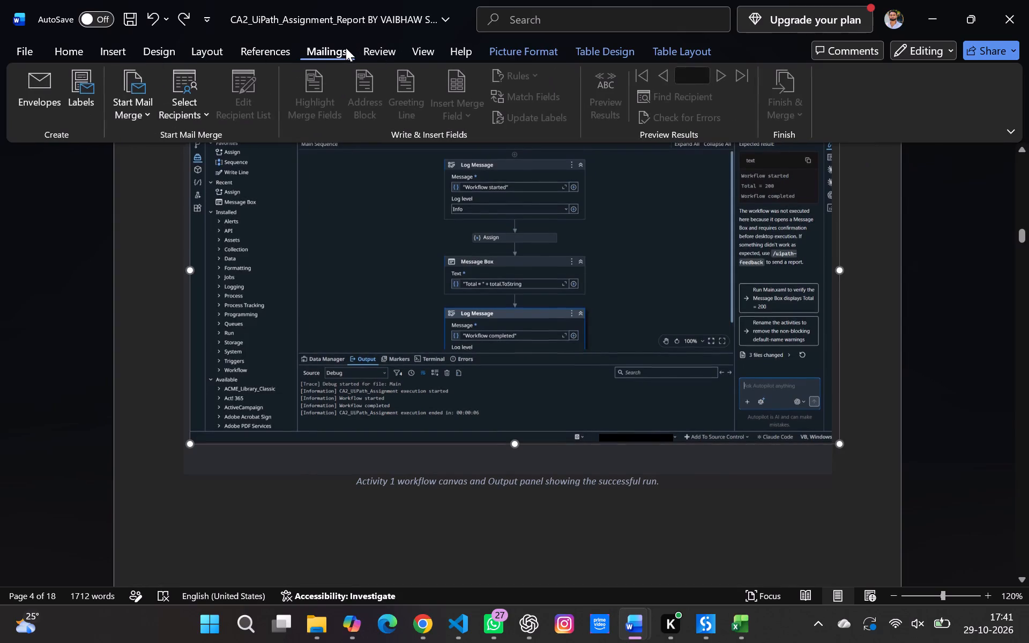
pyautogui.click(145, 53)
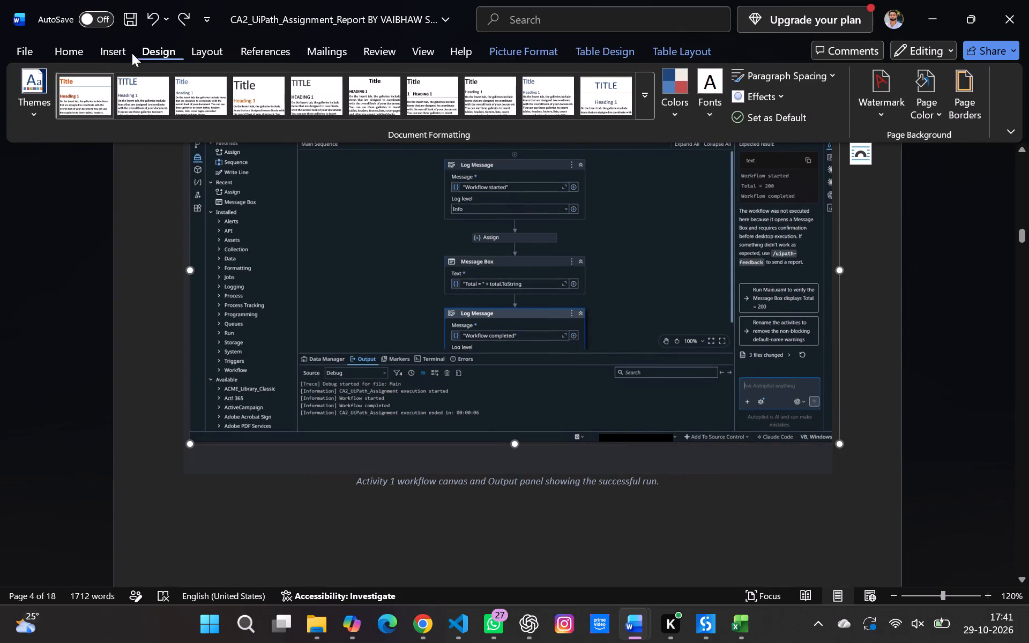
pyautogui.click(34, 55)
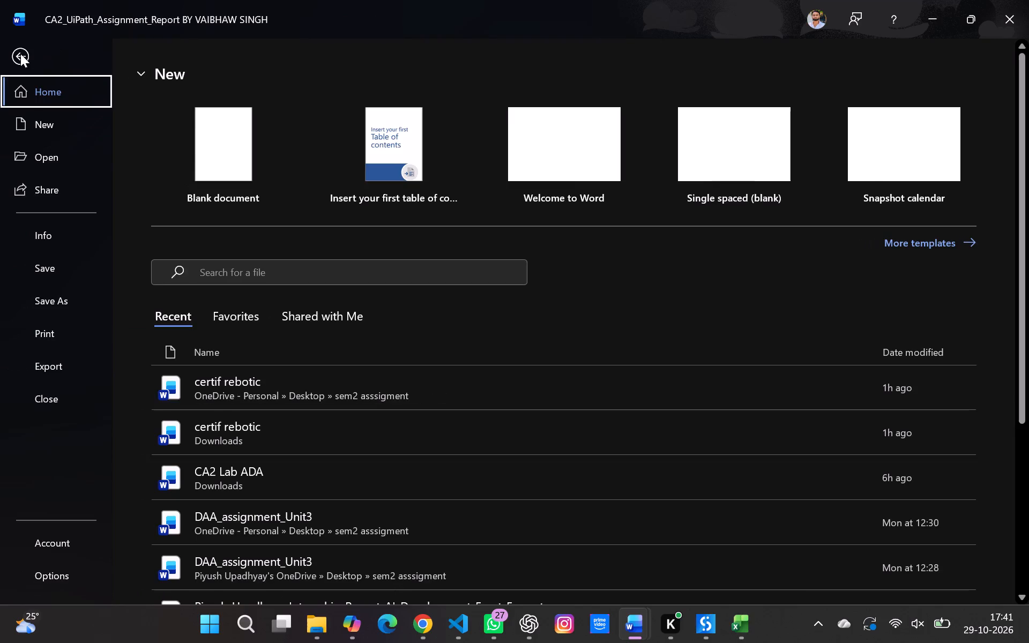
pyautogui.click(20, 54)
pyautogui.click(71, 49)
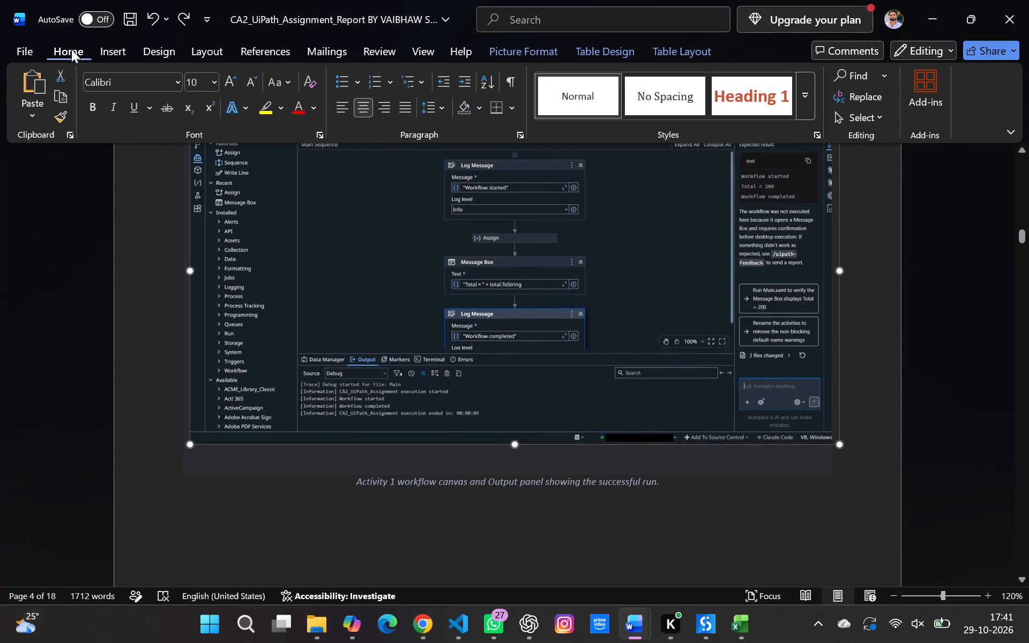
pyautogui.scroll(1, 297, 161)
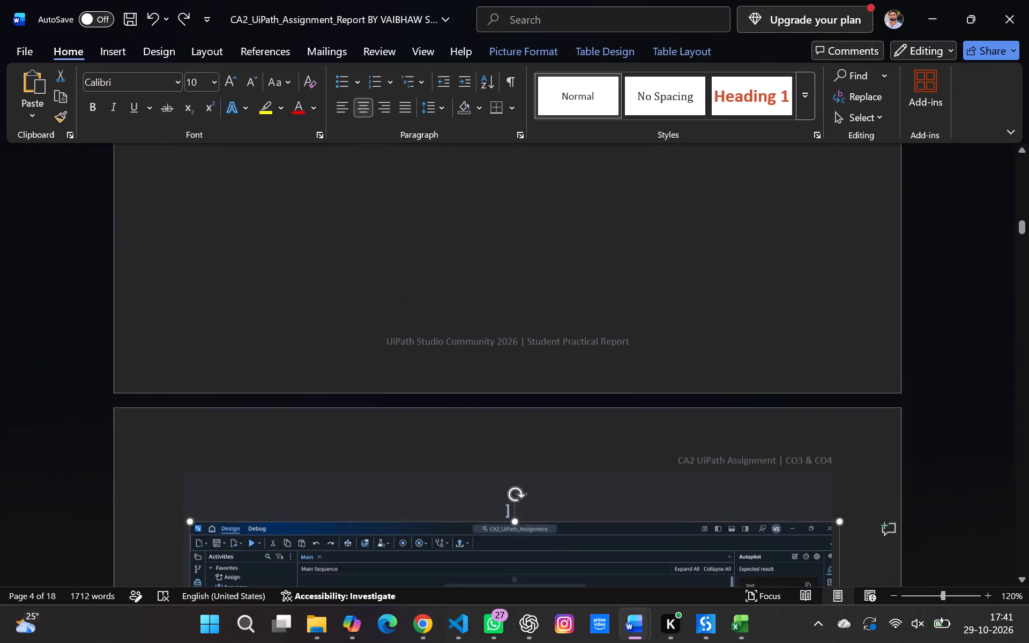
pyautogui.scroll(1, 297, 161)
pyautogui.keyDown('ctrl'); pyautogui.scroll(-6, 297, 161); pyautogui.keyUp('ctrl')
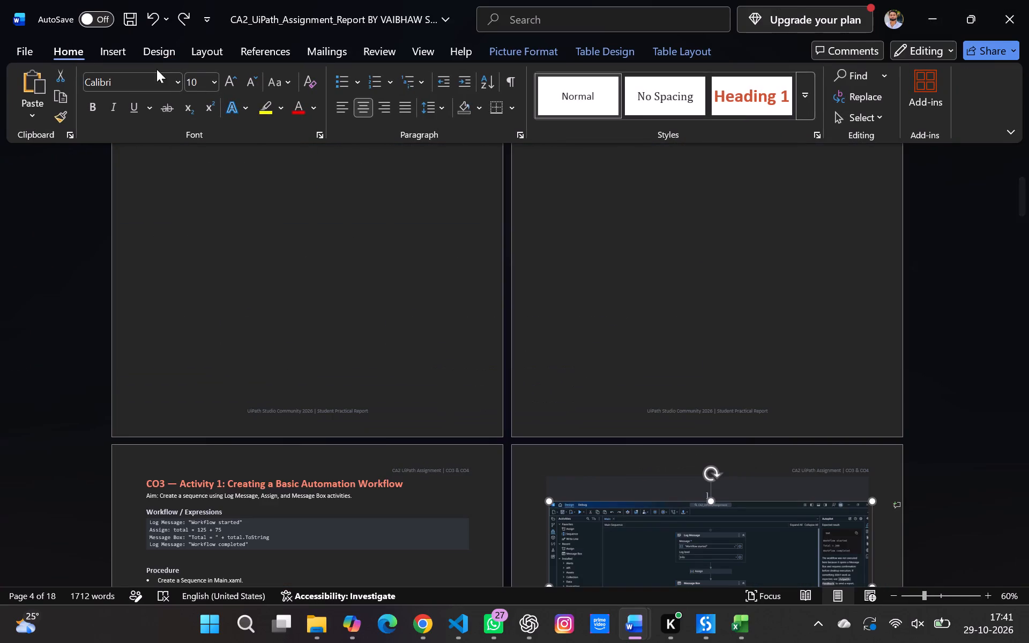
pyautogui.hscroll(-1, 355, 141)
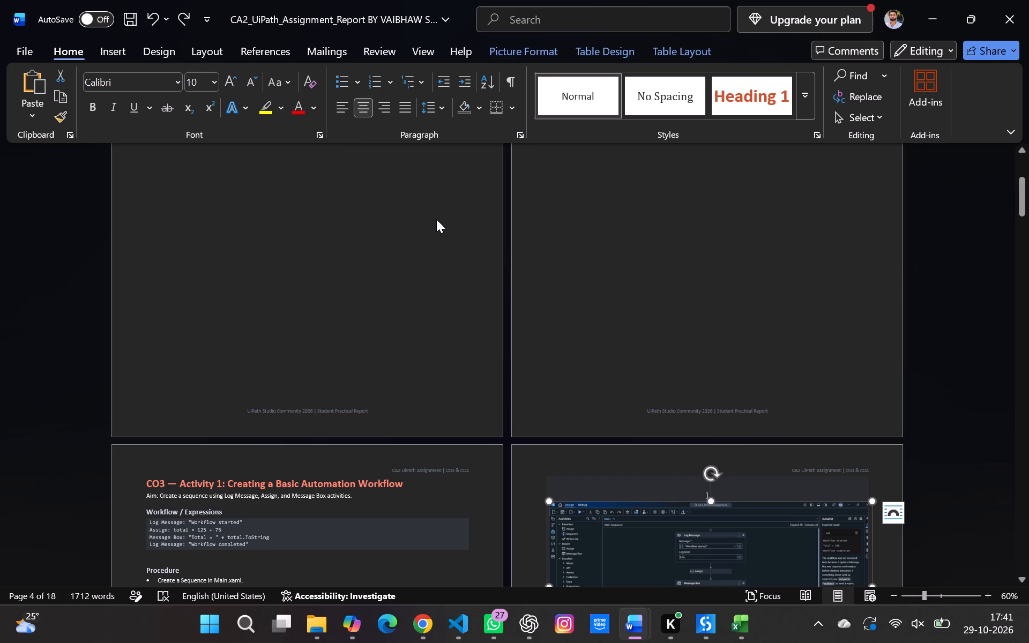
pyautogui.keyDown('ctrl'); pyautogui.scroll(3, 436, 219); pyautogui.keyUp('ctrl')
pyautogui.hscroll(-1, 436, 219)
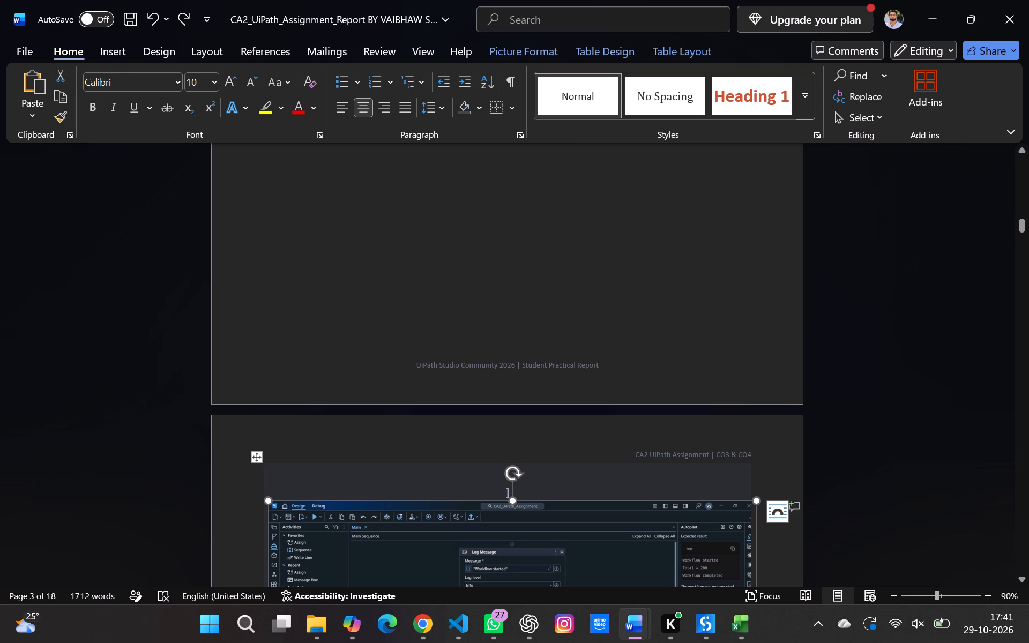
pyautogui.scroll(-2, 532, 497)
# Check the size and position settings of the Activity 1 workflow screenshot without changing them.
pyautogui.click(537, 406)
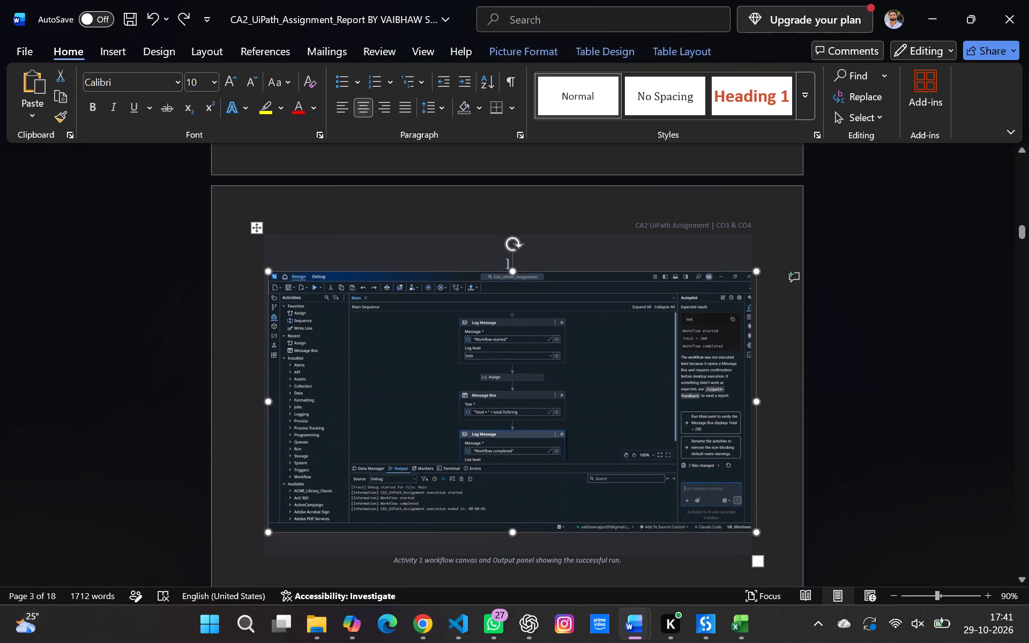
pyautogui.rightClick(537, 406)
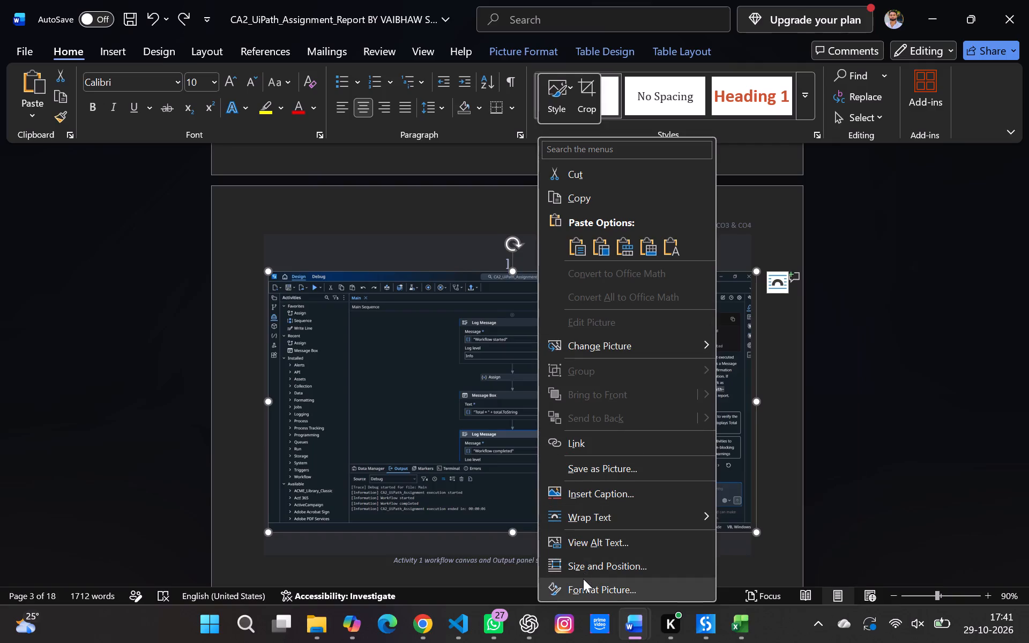
pyautogui.click(594, 558)
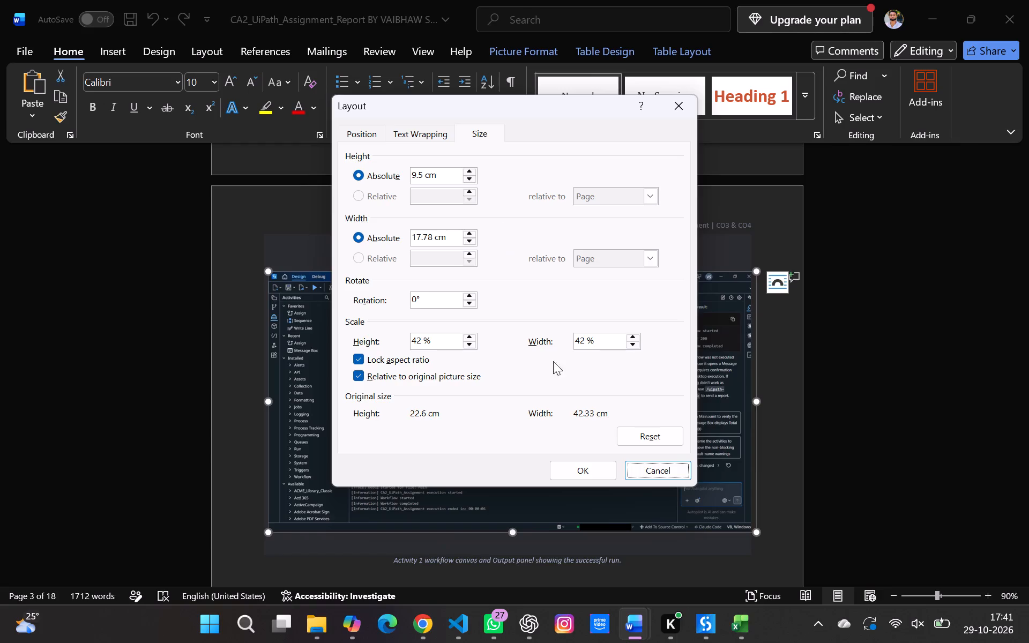
pyautogui.click(666, 468)
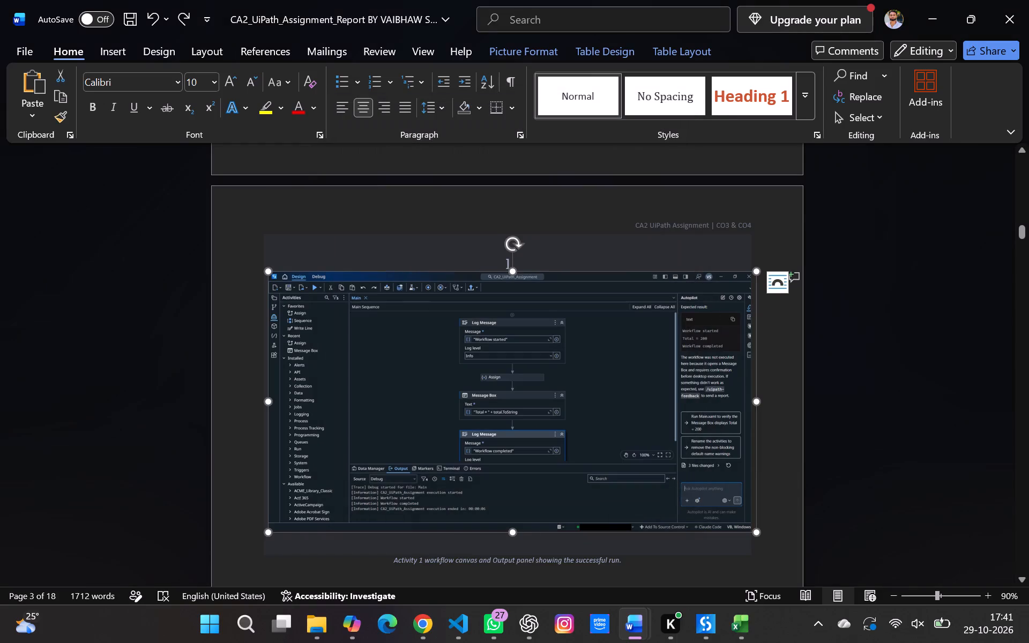
pyautogui.rightClick(473, 338)
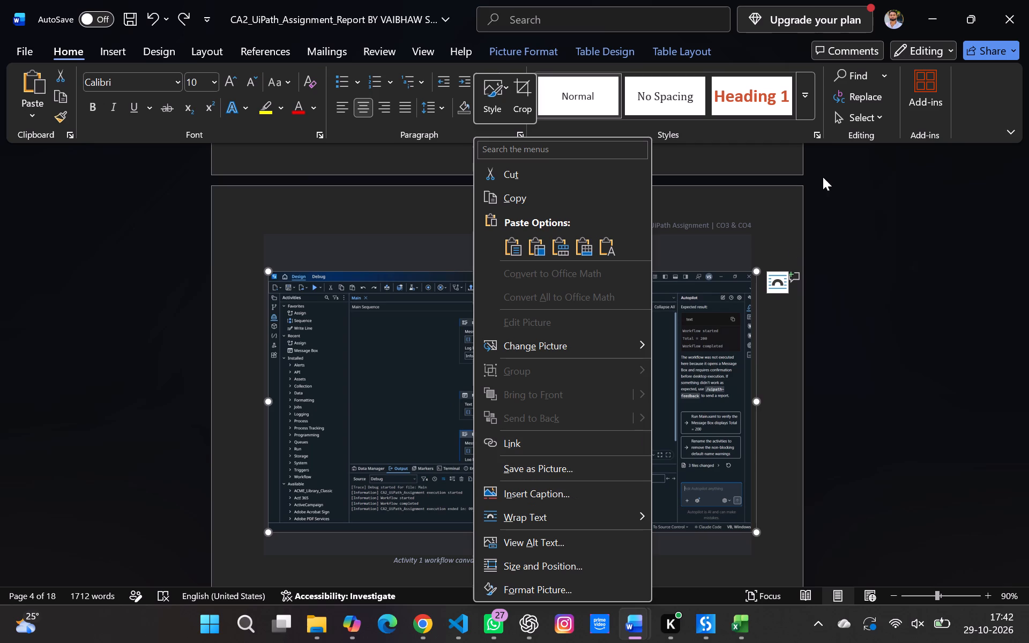
# Switch to File Explorer and delete all files in the Screenshots folder inside Pictures.
pyautogui.click(934, 14)
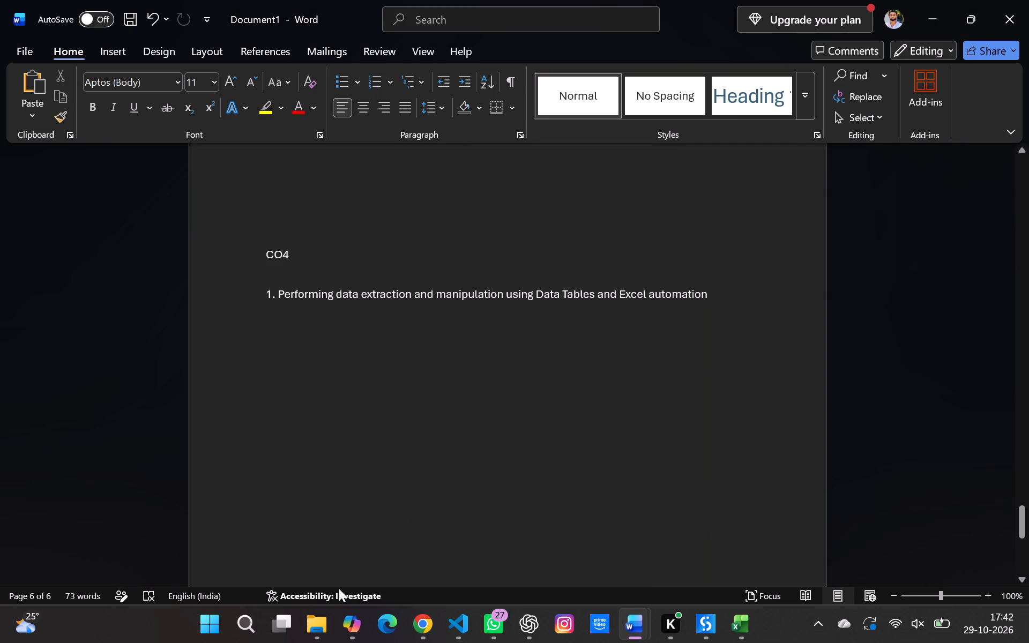
pyautogui.click(323, 617)
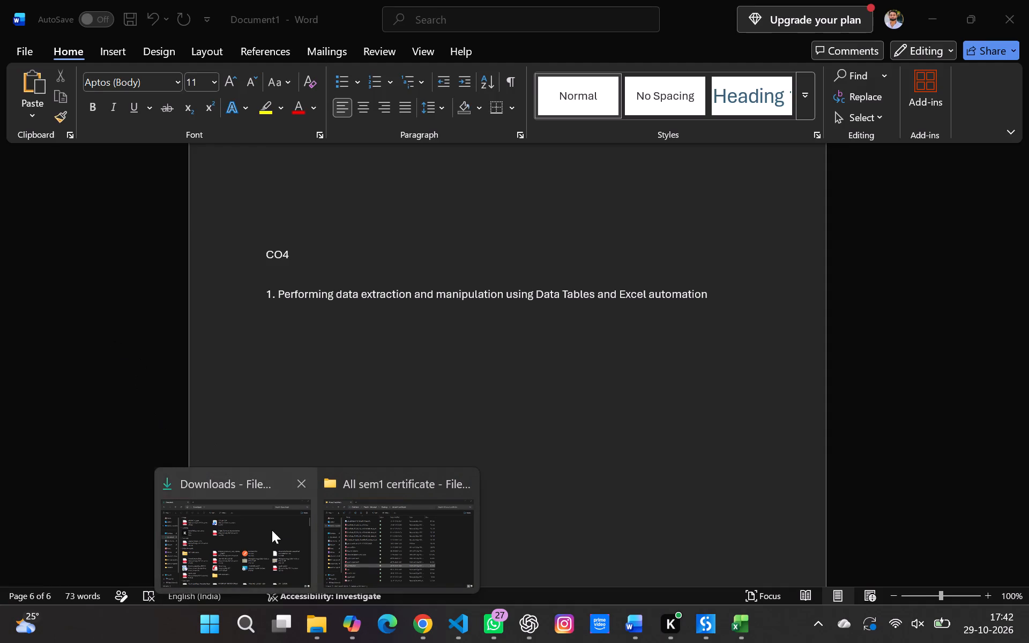
pyautogui.click(272, 530)
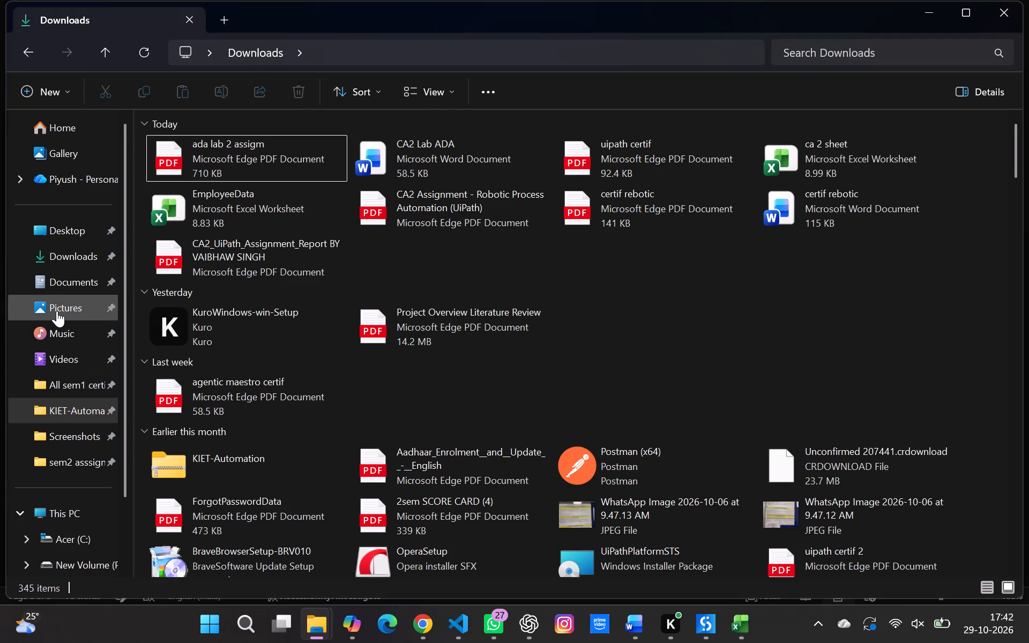
pyautogui.click(57, 311)
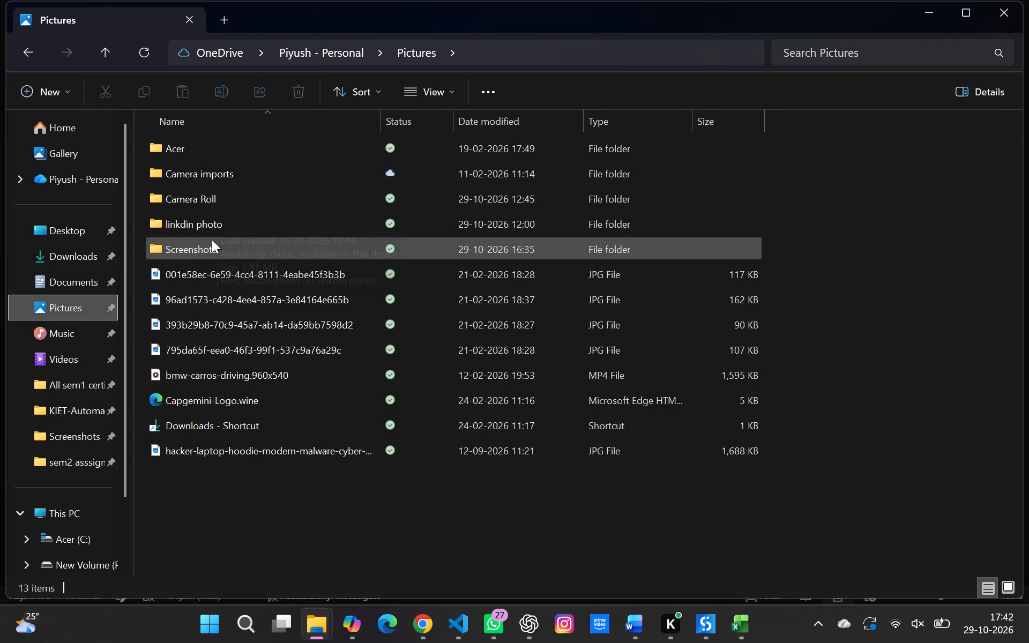
pyautogui.doubleClick(212, 240)
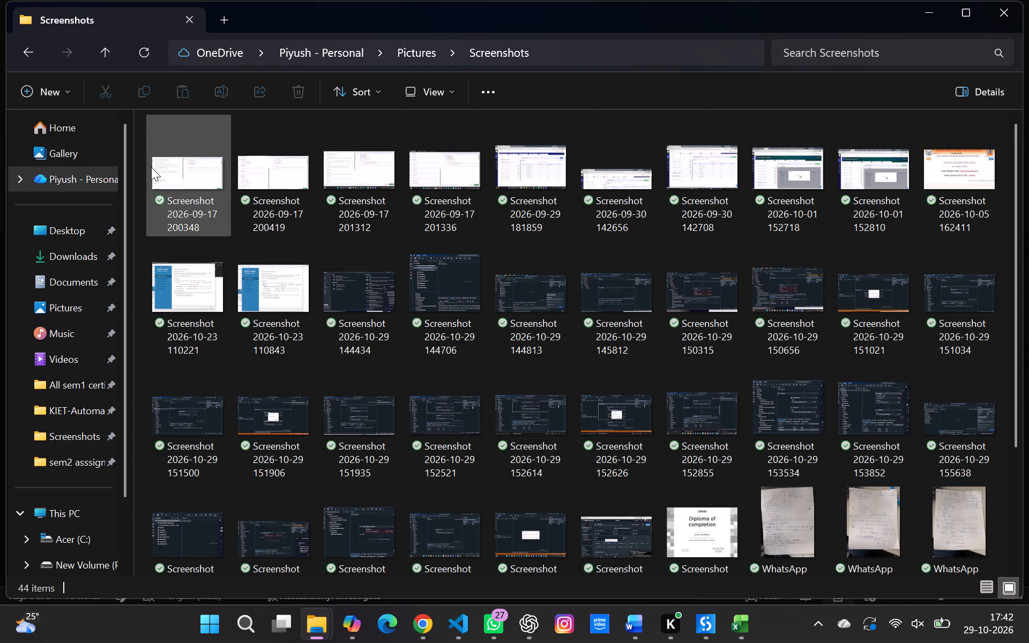
pyautogui.moveTo(144, 139); pyautogui.dragTo(971, 626)
pyautogui.press('Delete')
pyautogui.press('Delete')
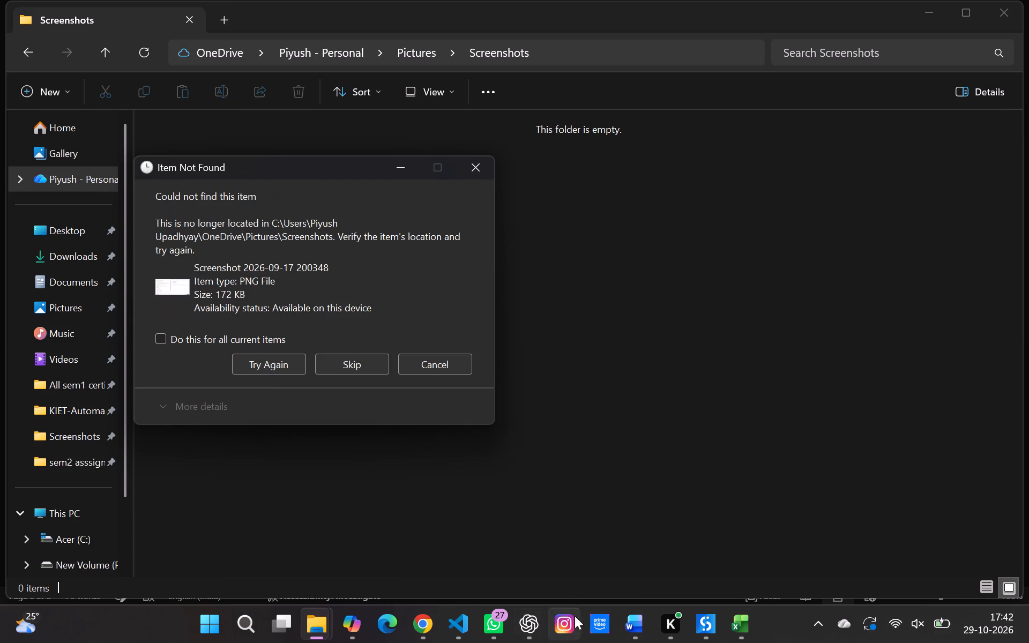
pyautogui.click(356, 371)
pyautogui.click(301, 358)
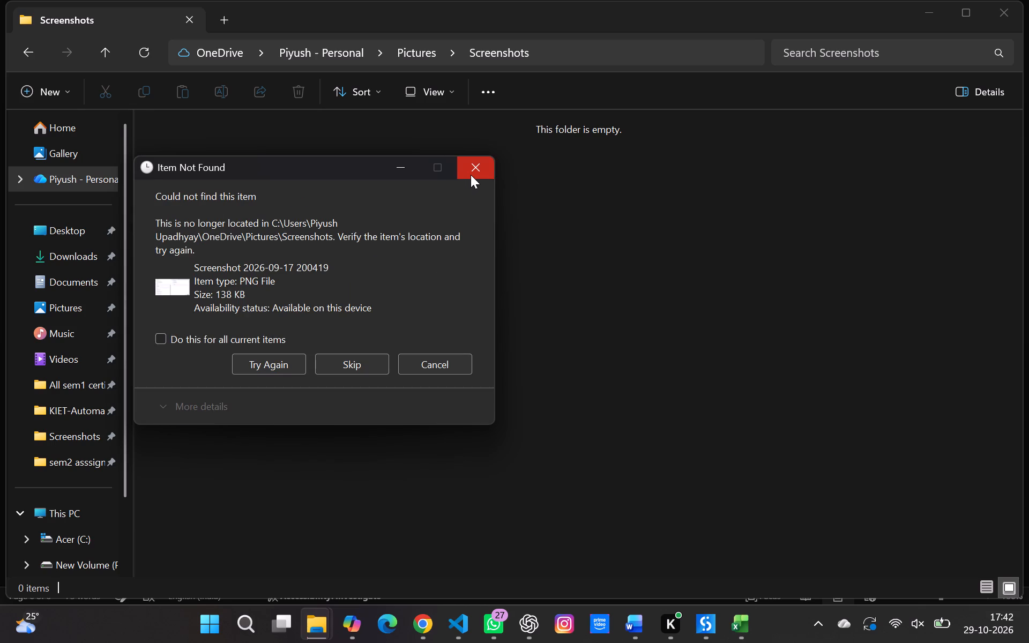
pyautogui.click(471, 175)
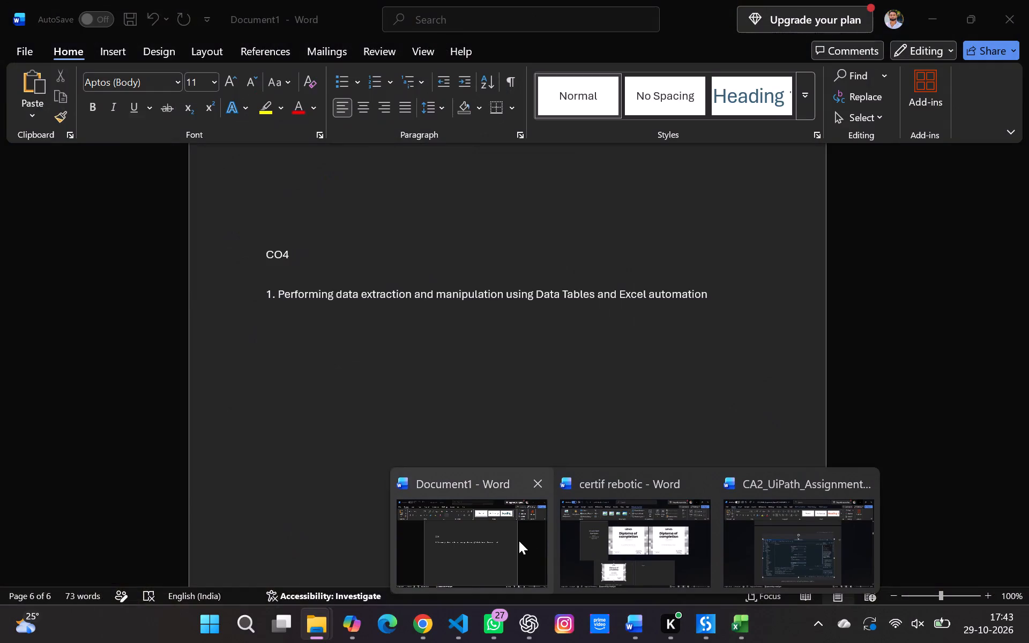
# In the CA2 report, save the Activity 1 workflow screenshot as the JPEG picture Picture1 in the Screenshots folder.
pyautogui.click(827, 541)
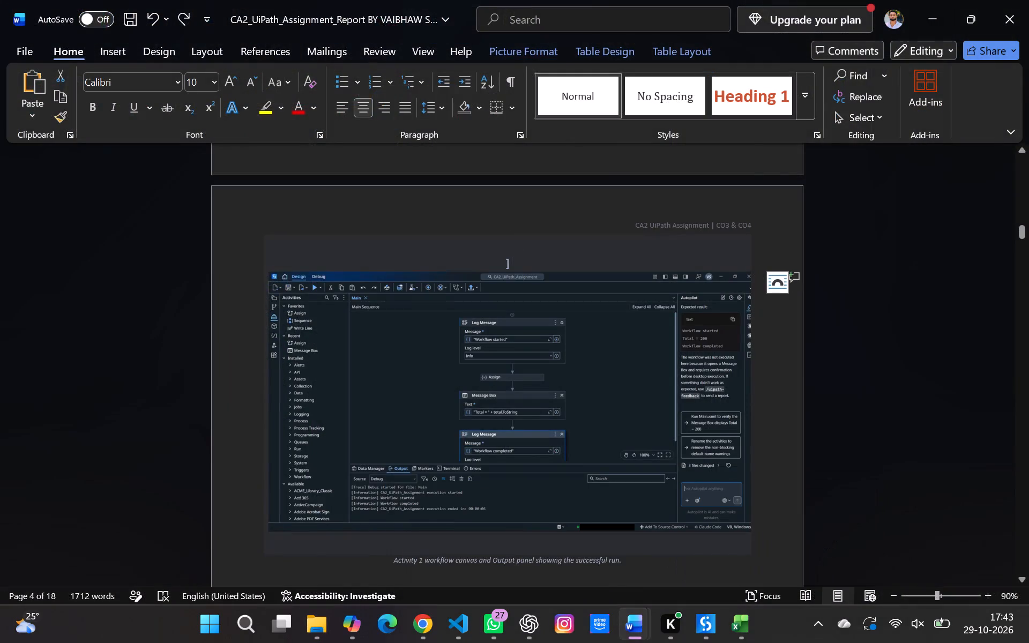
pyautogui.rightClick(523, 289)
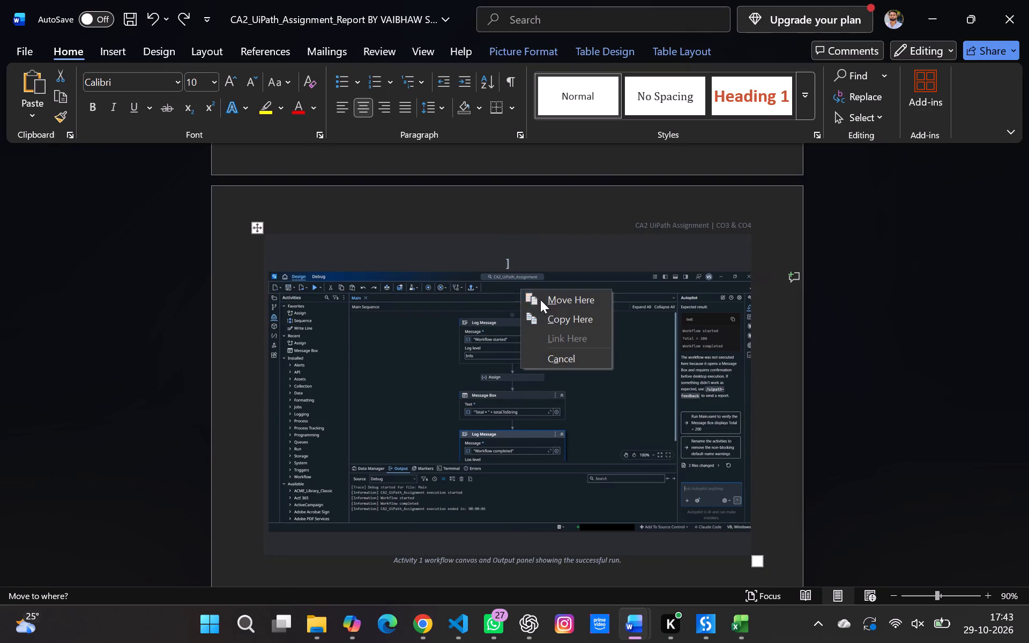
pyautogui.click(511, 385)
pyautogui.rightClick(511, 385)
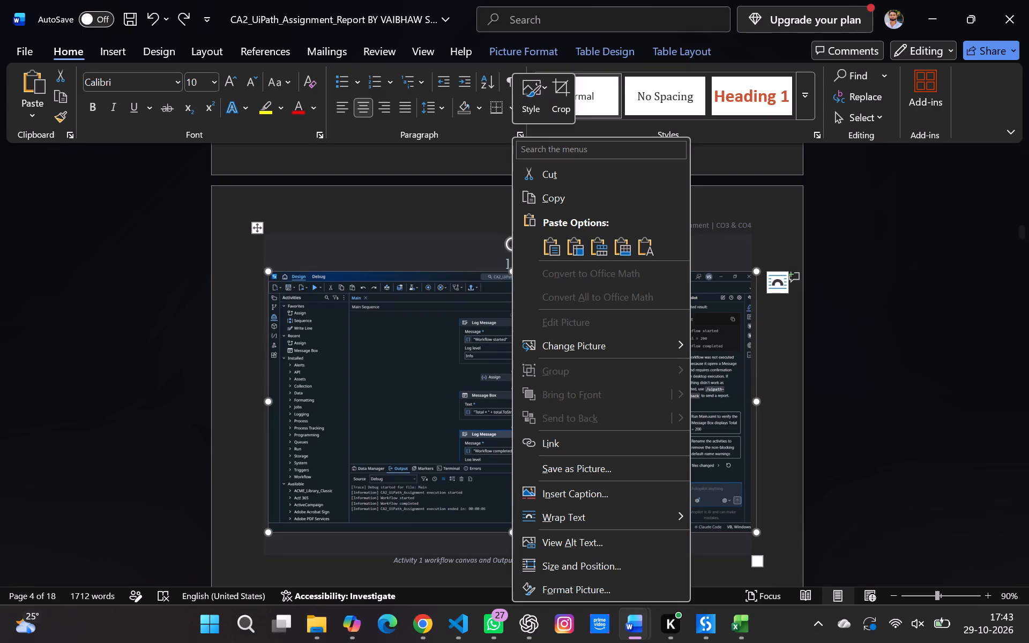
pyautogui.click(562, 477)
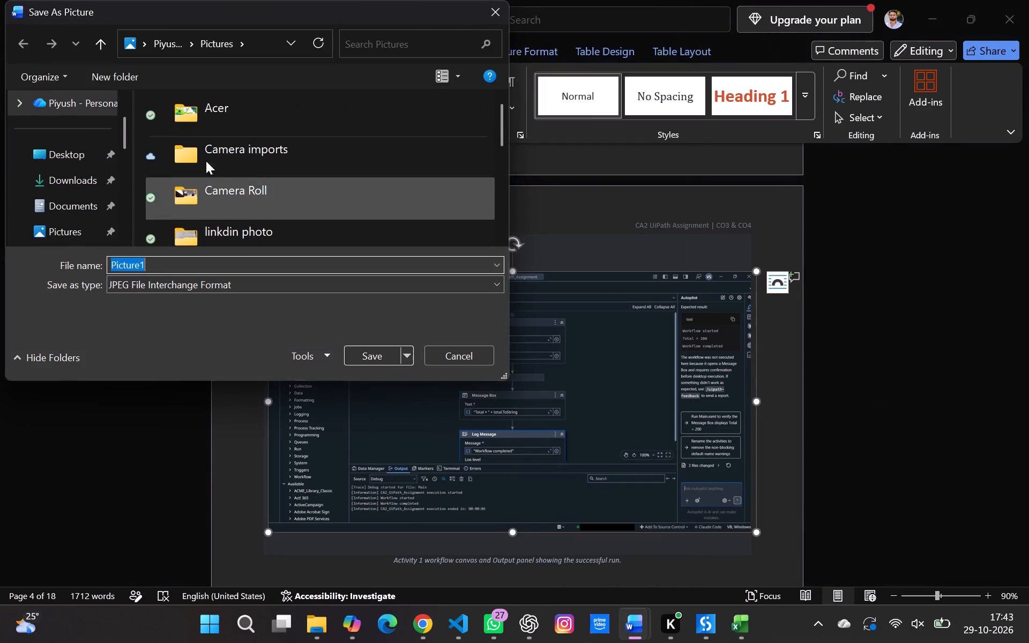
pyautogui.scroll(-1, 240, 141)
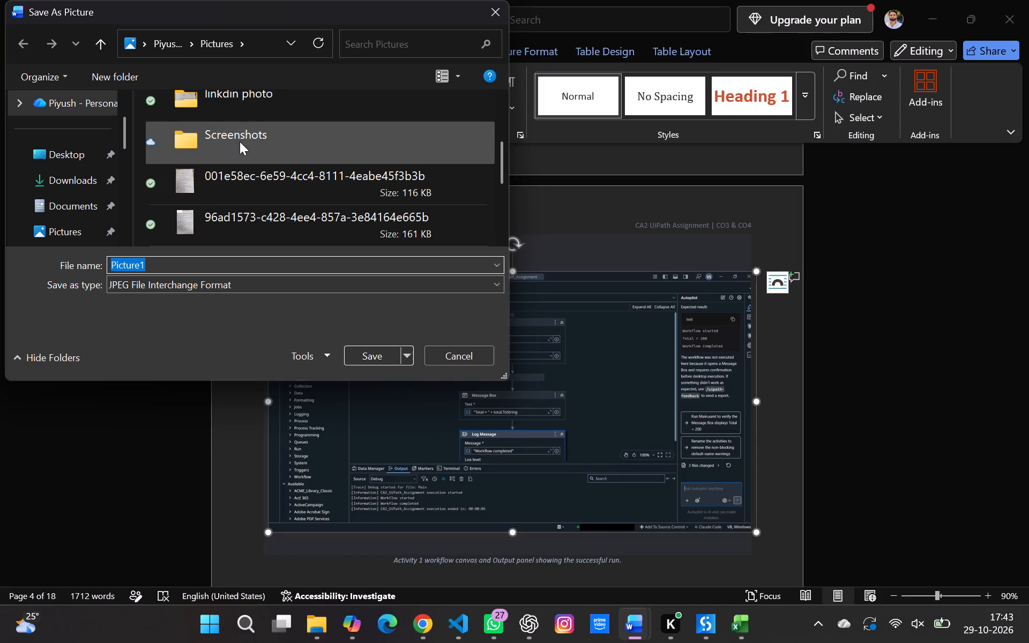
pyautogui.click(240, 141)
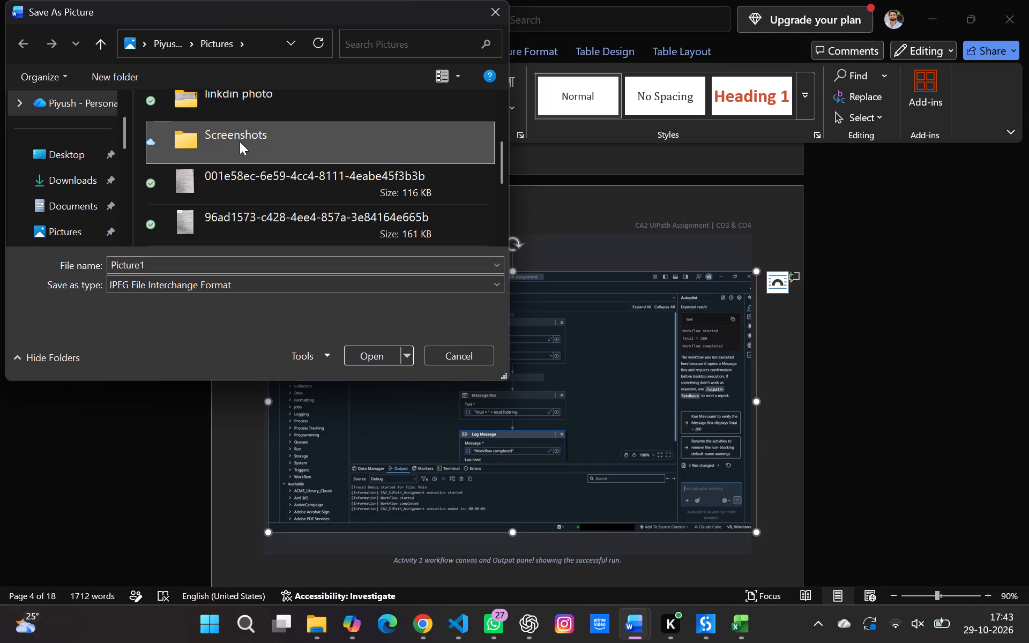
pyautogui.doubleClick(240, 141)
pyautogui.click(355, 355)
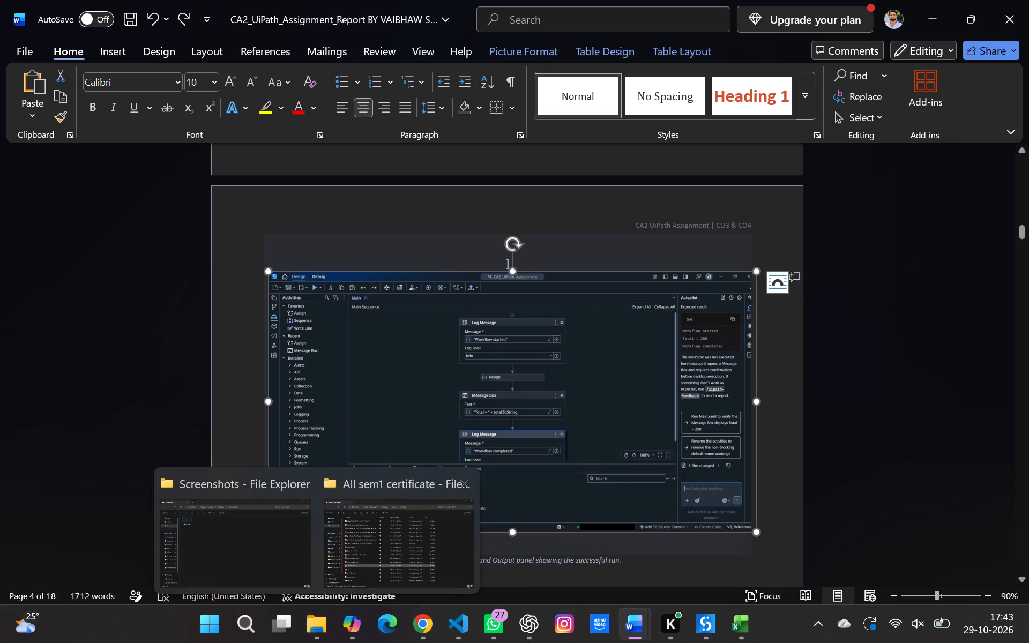
# Close the File Explorer window showing the All sem1 certificate folder.
pyautogui.click(461, 483)
# Open Picture1 from the Screenshots folder, inspect it fitted to the window and in print preview, and close it without printing.
pyautogui.click(368, 516)
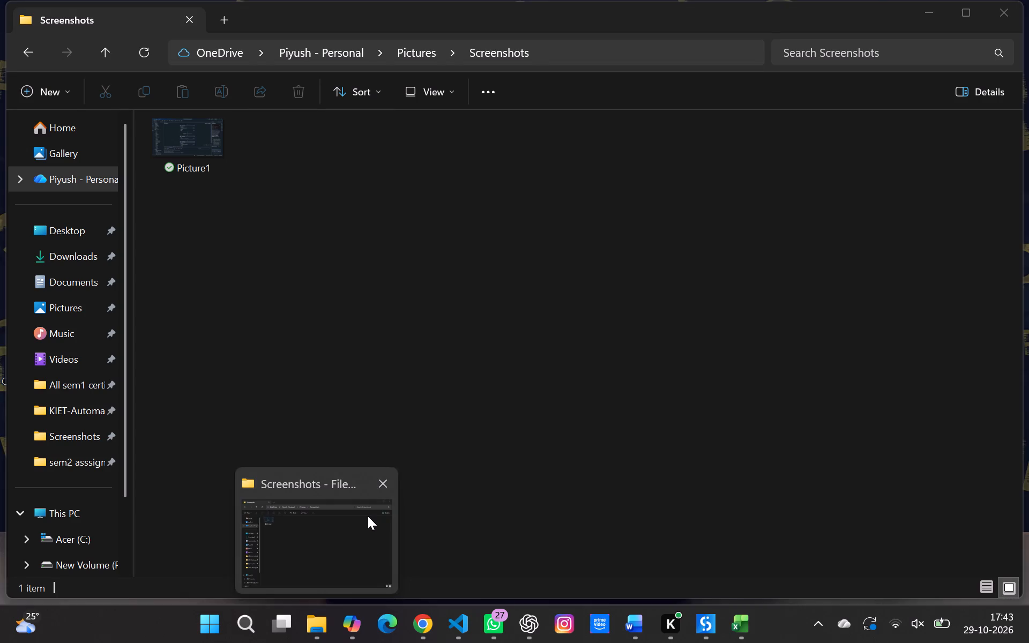
pyautogui.click(204, 110)
pyautogui.doubleClick(204, 123)
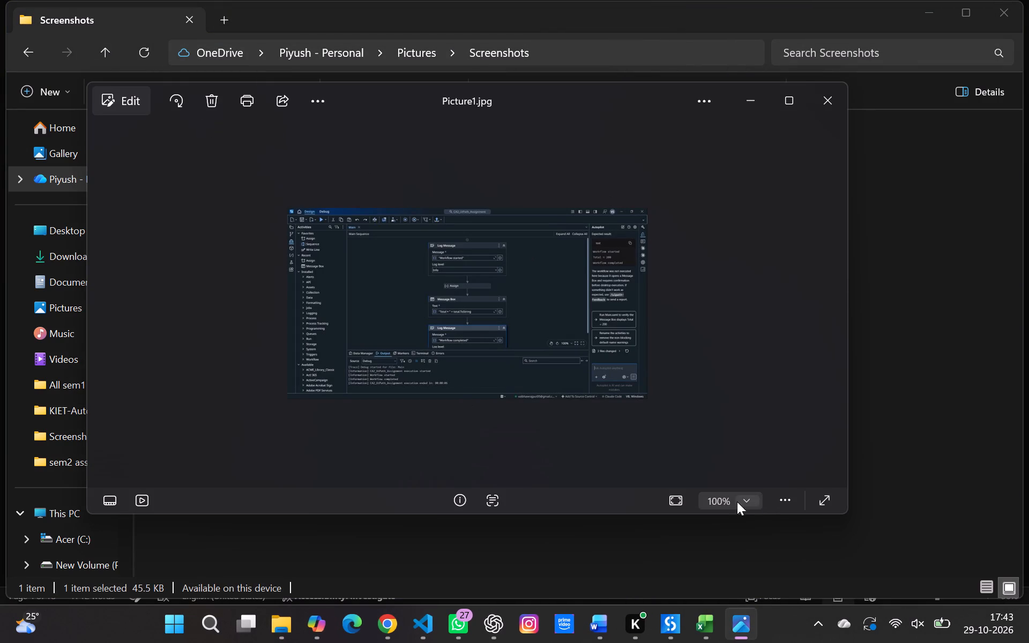
pyautogui.click(676, 494)
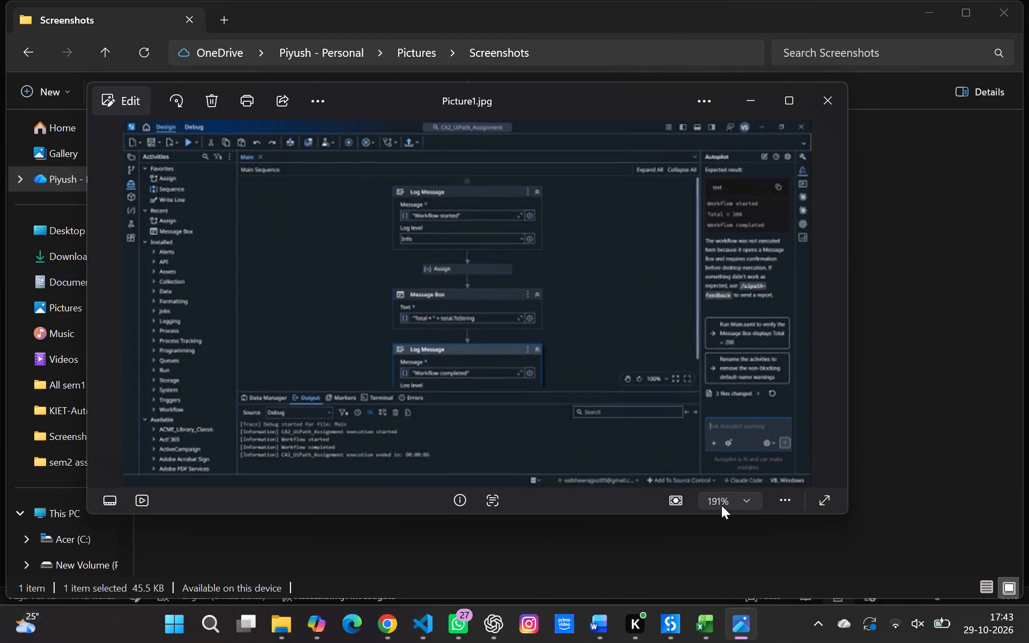
pyautogui.click(791, 498)
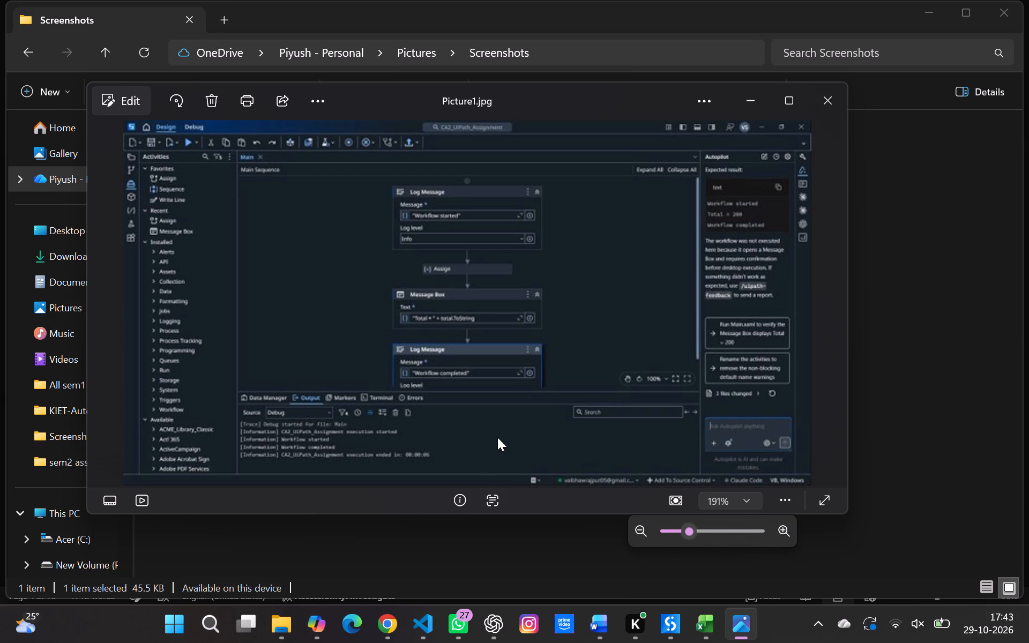
pyautogui.click(317, 107)
pyautogui.click(245, 109)
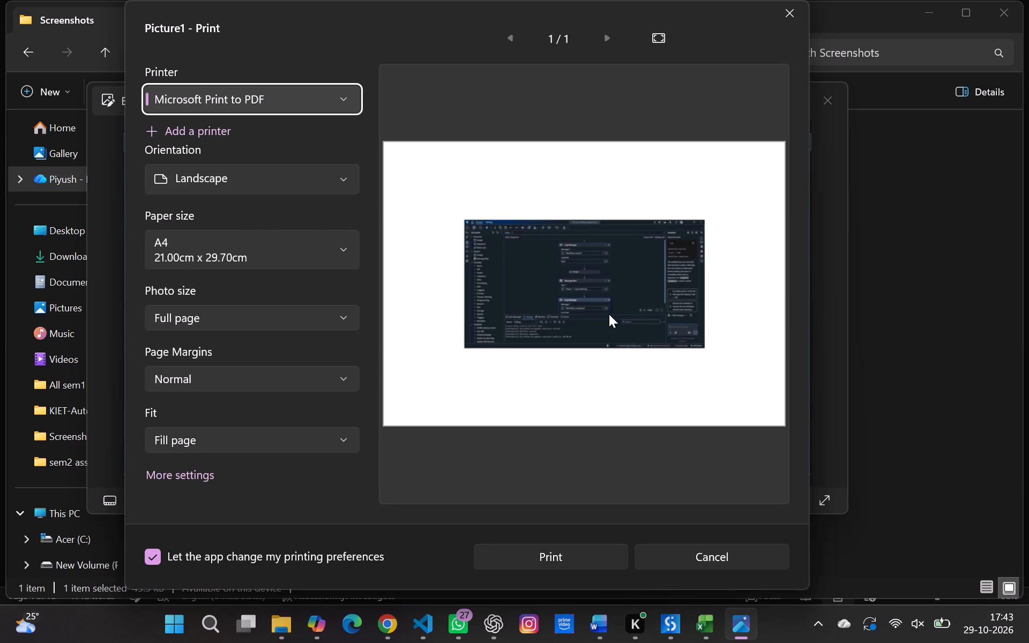
pyautogui.click(788, 7)
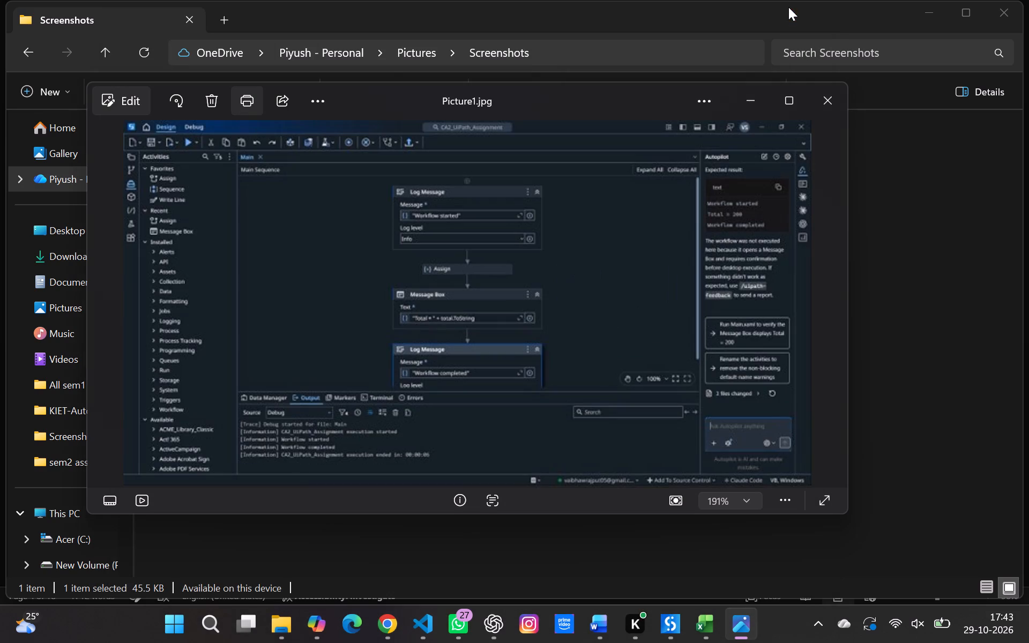
pyautogui.click(824, 99)
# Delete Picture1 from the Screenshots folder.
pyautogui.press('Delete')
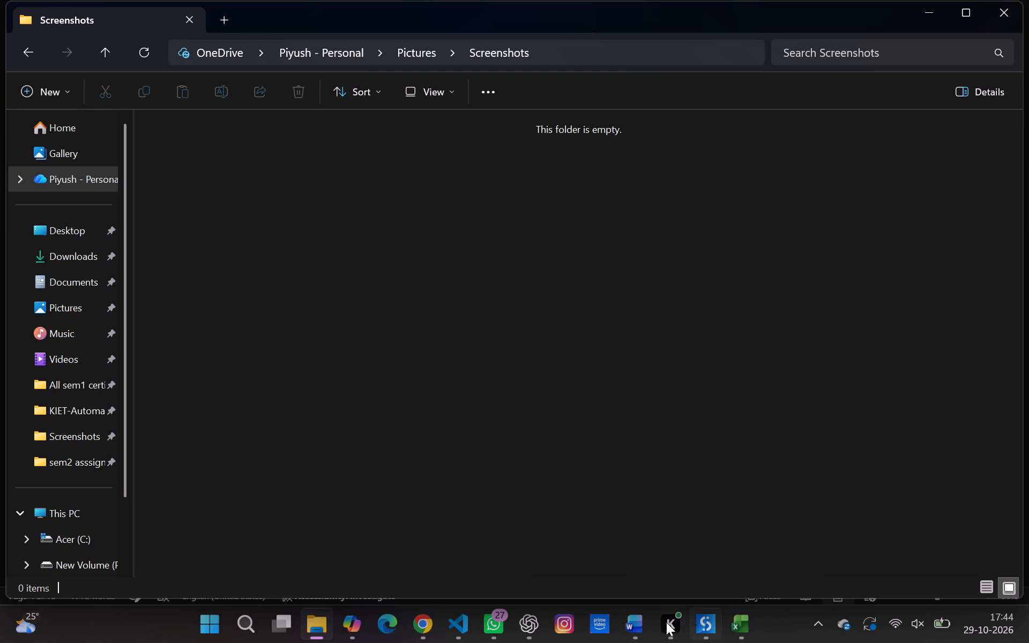
# Close the certif rebotic Word document.
pyautogui.click(697, 490)
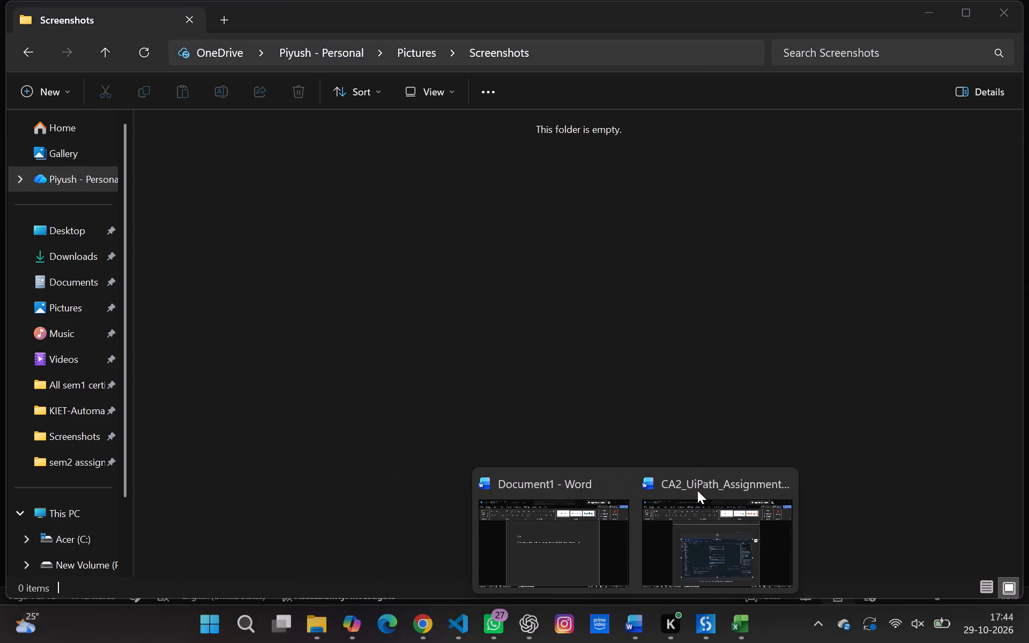
# Return to the CA2 report and snip the enlarged Activity 1 workflow screenshot from its toolbar through the Output panel, excluding its bottom status bar.
pyautogui.click(699, 510)
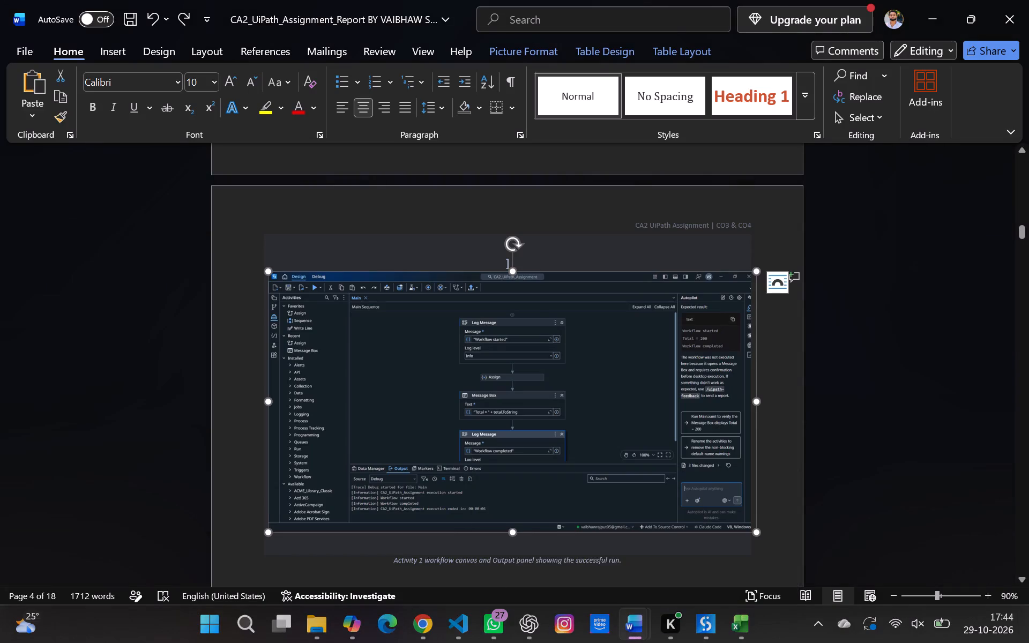
pyautogui.rightClick(599, 326)
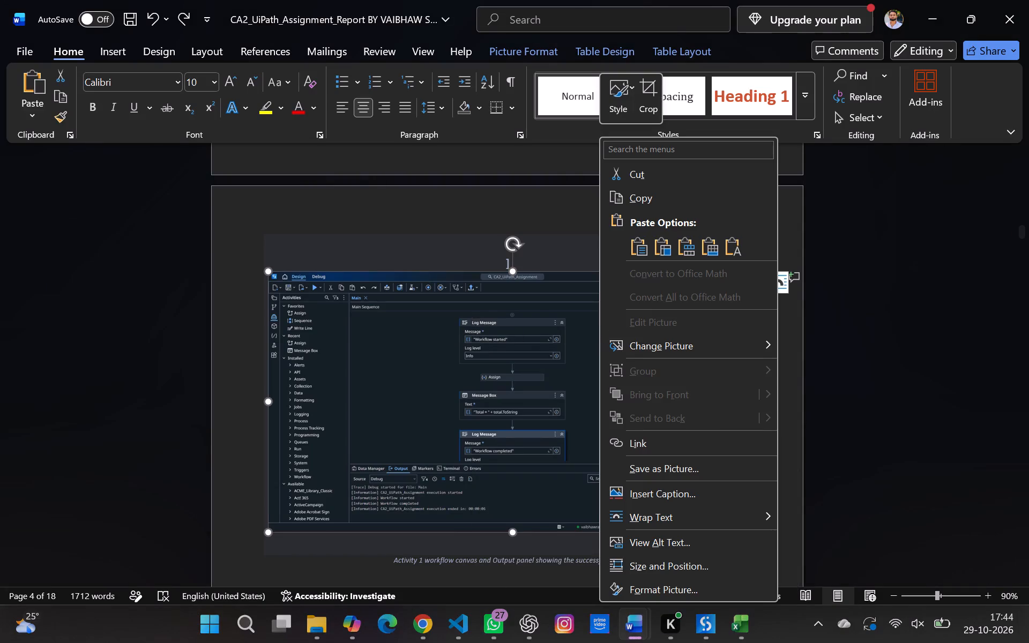
pyautogui.keyDown('ctrl'); pyautogui.scroll(8, 476, 322); pyautogui.keyUp('ctrl')
pyautogui.scroll(-3, 476, 322)
pyautogui.click(476, 322)
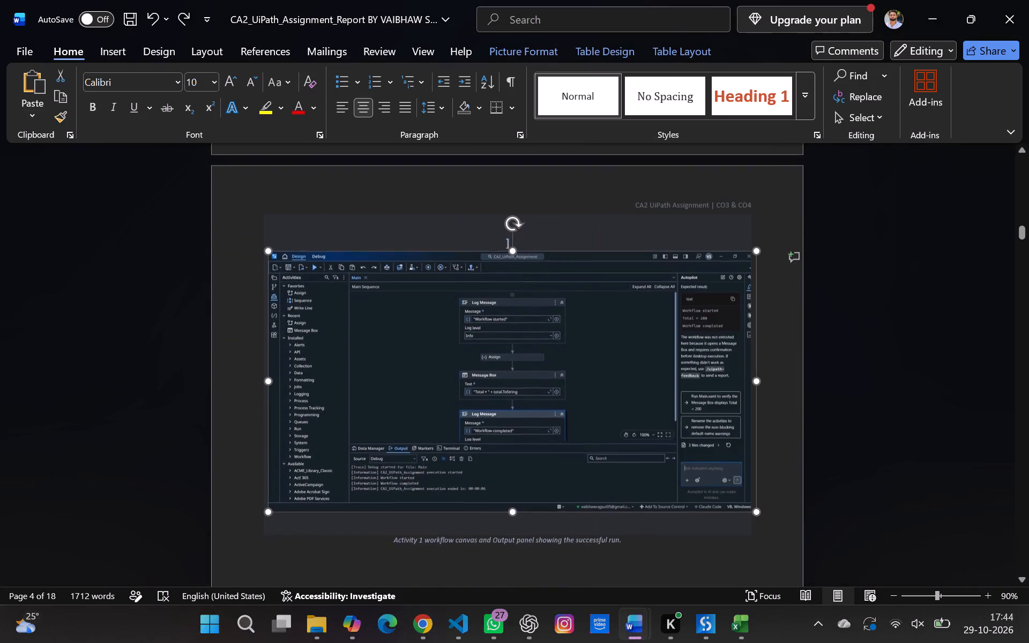
pyautogui.keyDown('ctrl'); pyautogui.scroll(6, 476, 322); pyautogui.keyUp('ctrl')
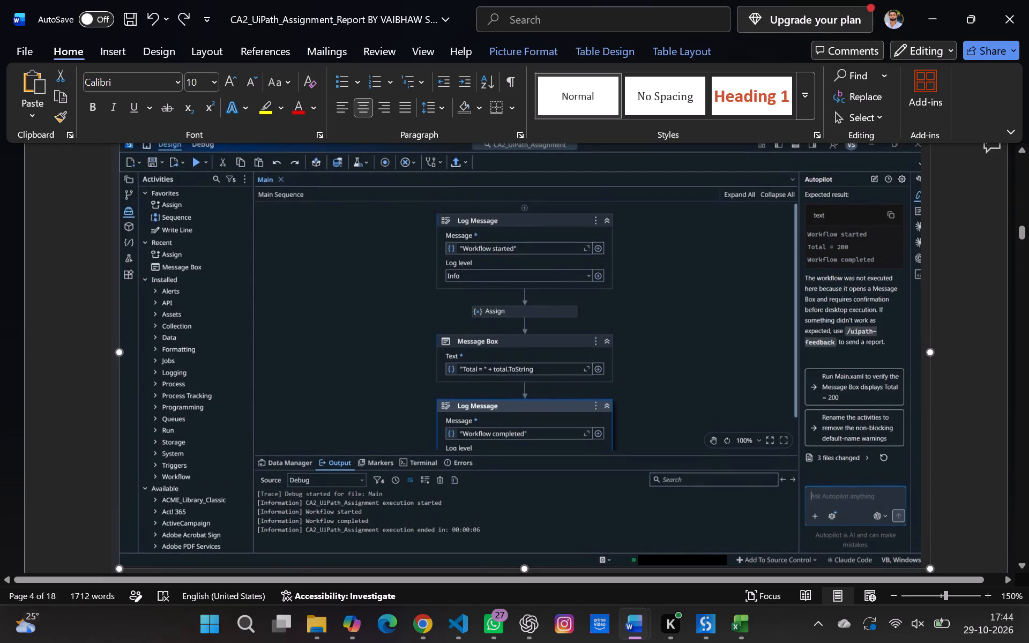
pyautogui.press('shift+super+s')
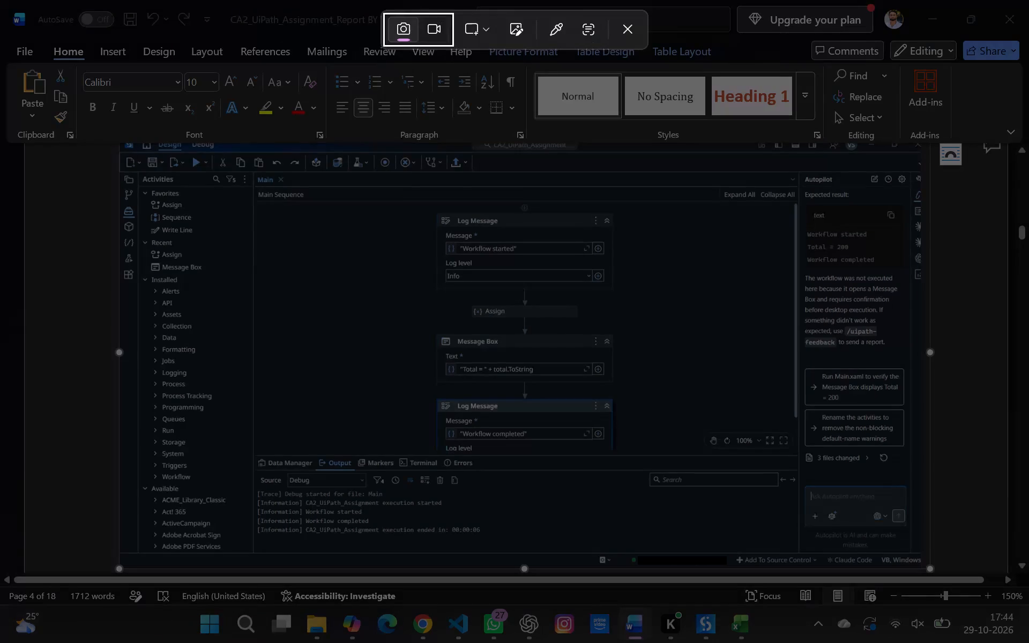
pyautogui.moveTo(120, 152); pyautogui.dragTo(710, 344)
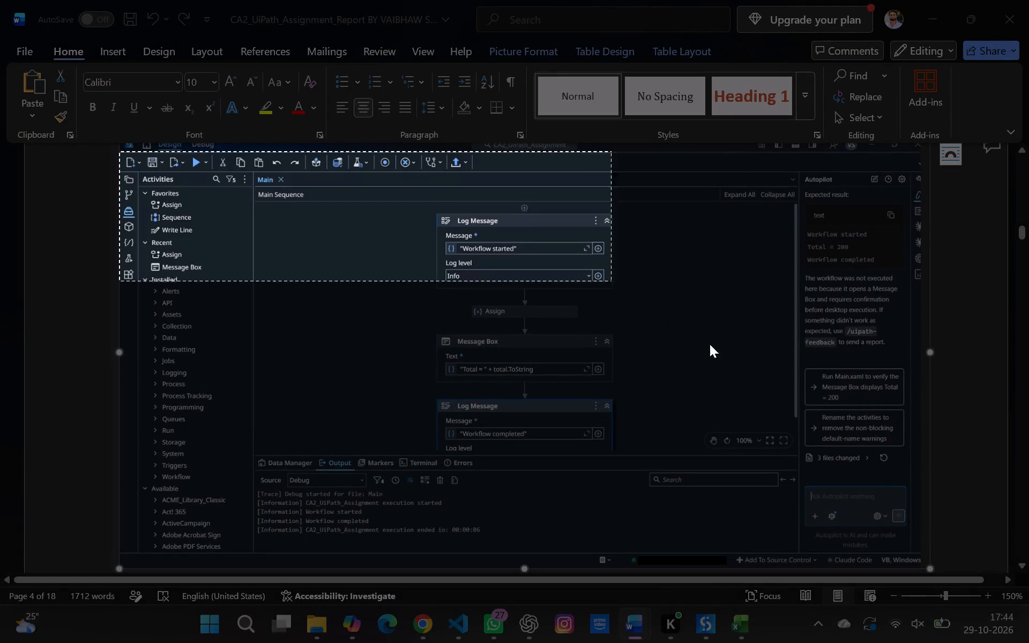
pyautogui.moveTo(710, 344); pyautogui.dragTo(922, 552)
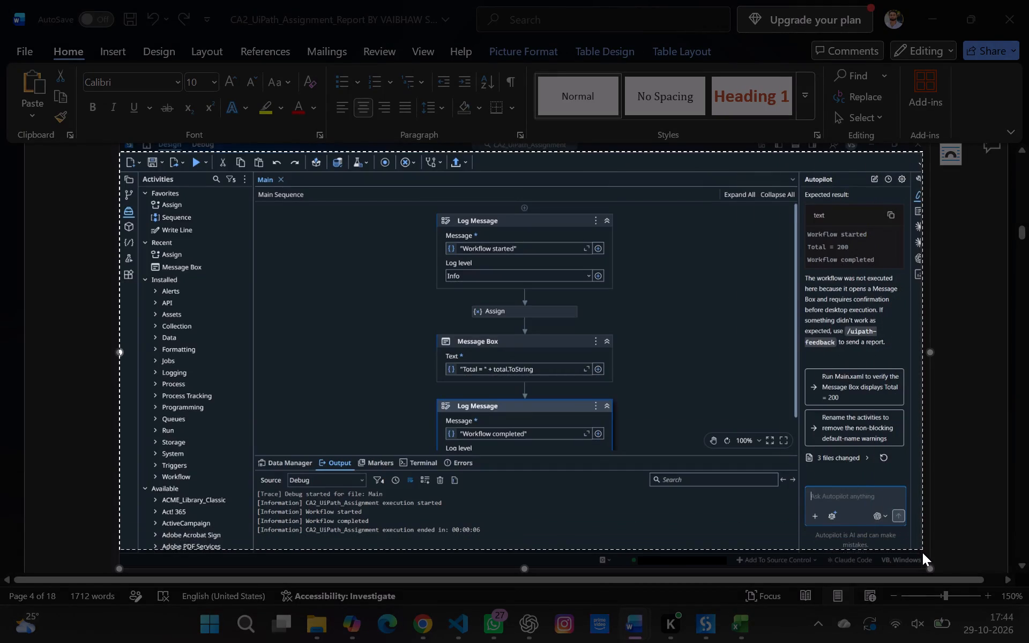
pyautogui.moveTo(922, 552); pyautogui.dragTo(922, 554)
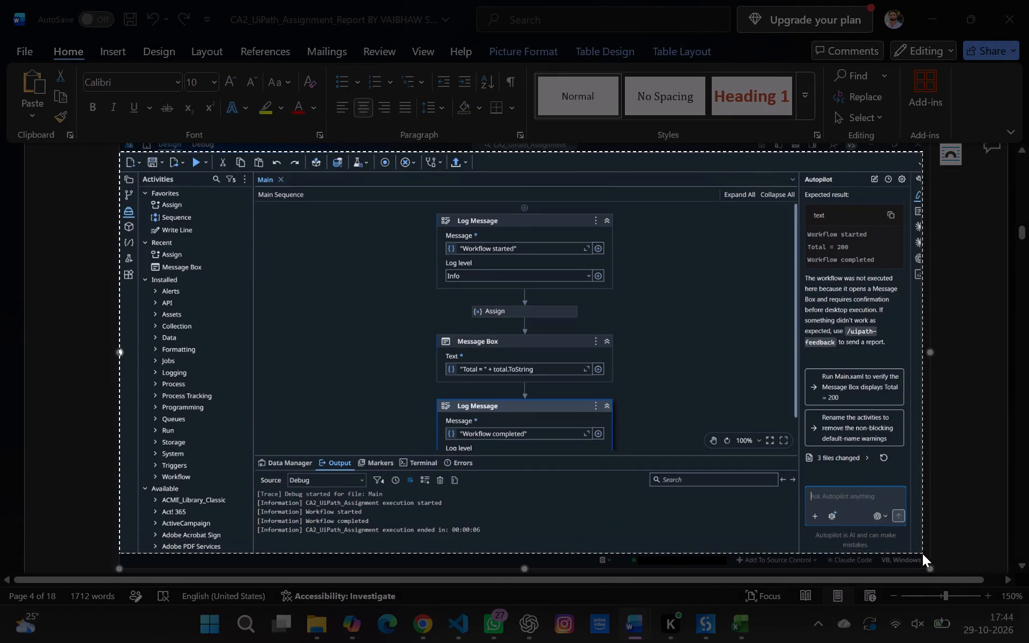
pyautogui.moveTo(922, 554); pyautogui.dragTo(929, 551)
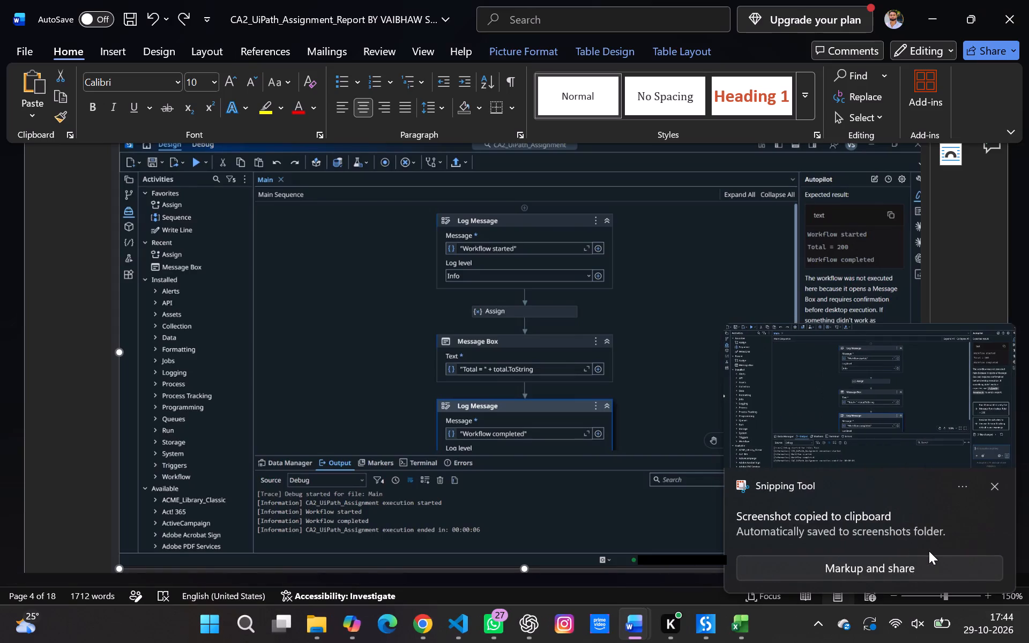
# Cut the original Activity 1 workflow screenshot out of its evidence table.
pyautogui.click(587, 330)
pyautogui.rightClick(587, 330)
pyautogui.click(665, 177)
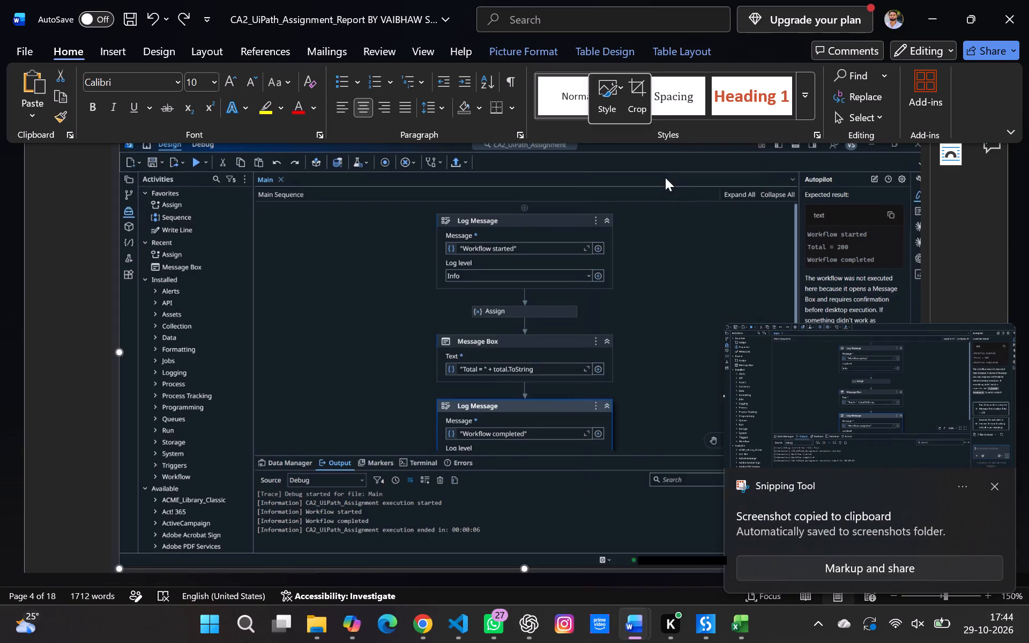
pyautogui.click(100, 50)
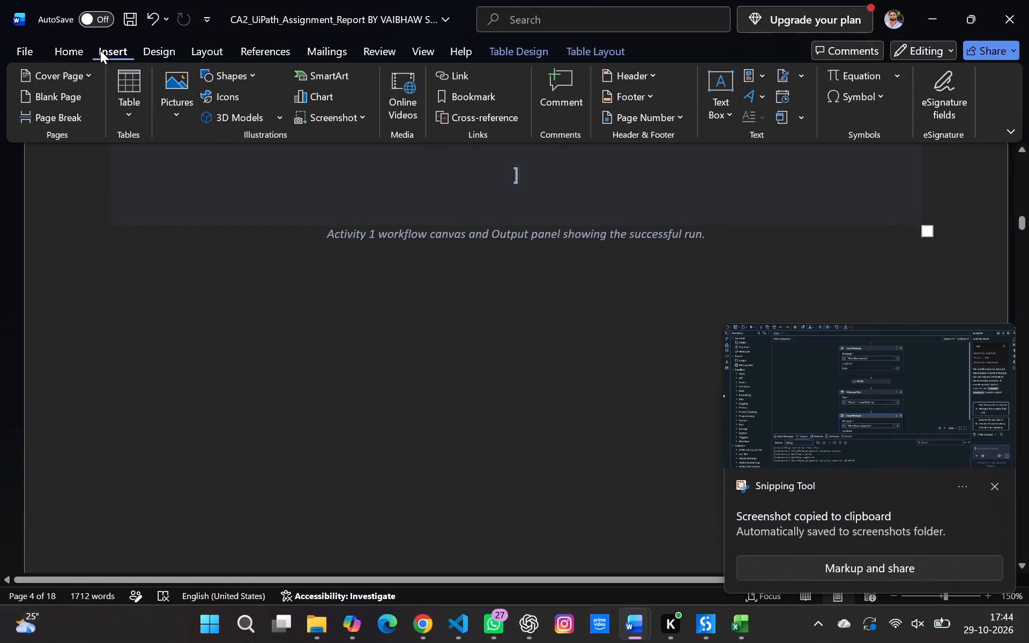
pyautogui.click(169, 83)
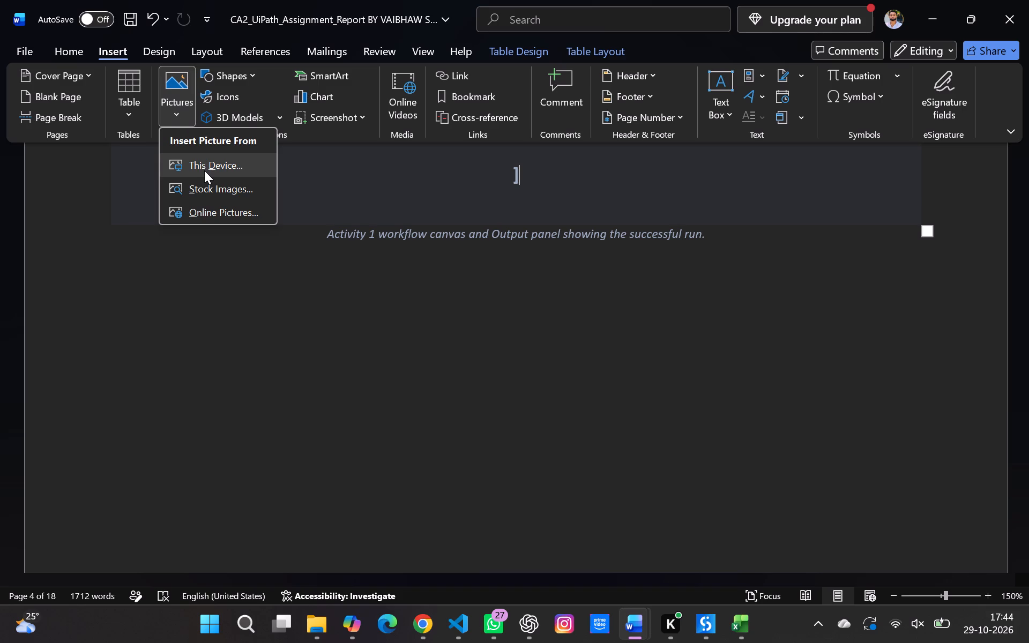
pyautogui.click(204, 170)
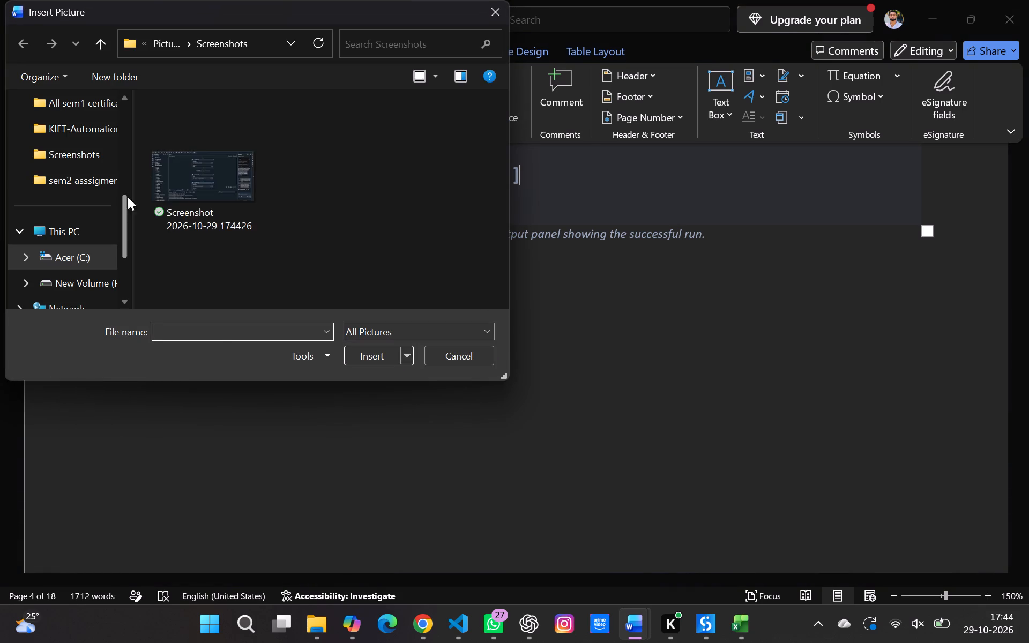
pyautogui.click(159, 181)
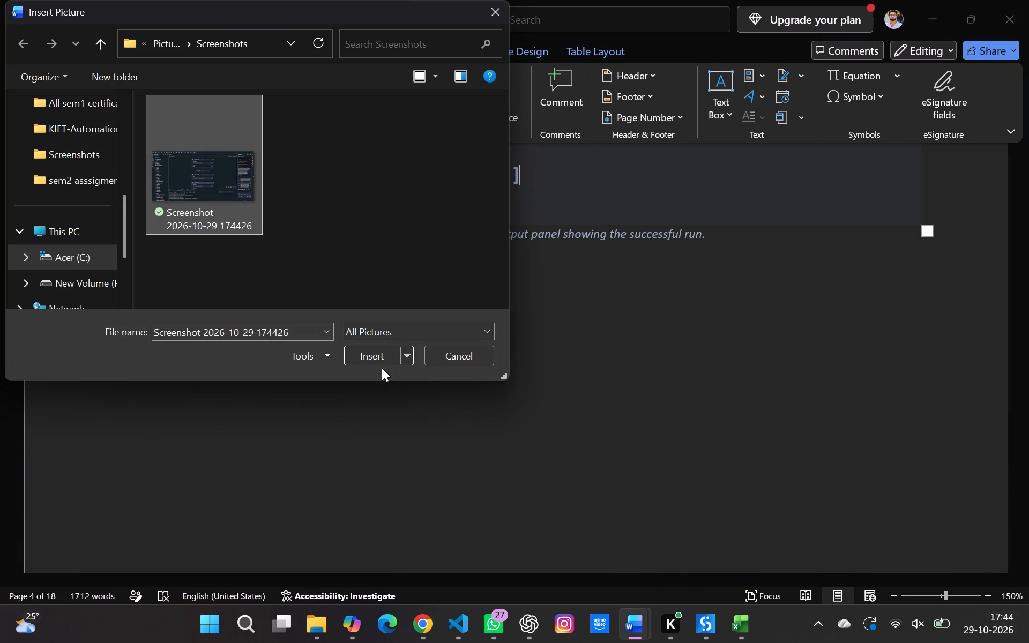
pyautogui.click(383, 361)
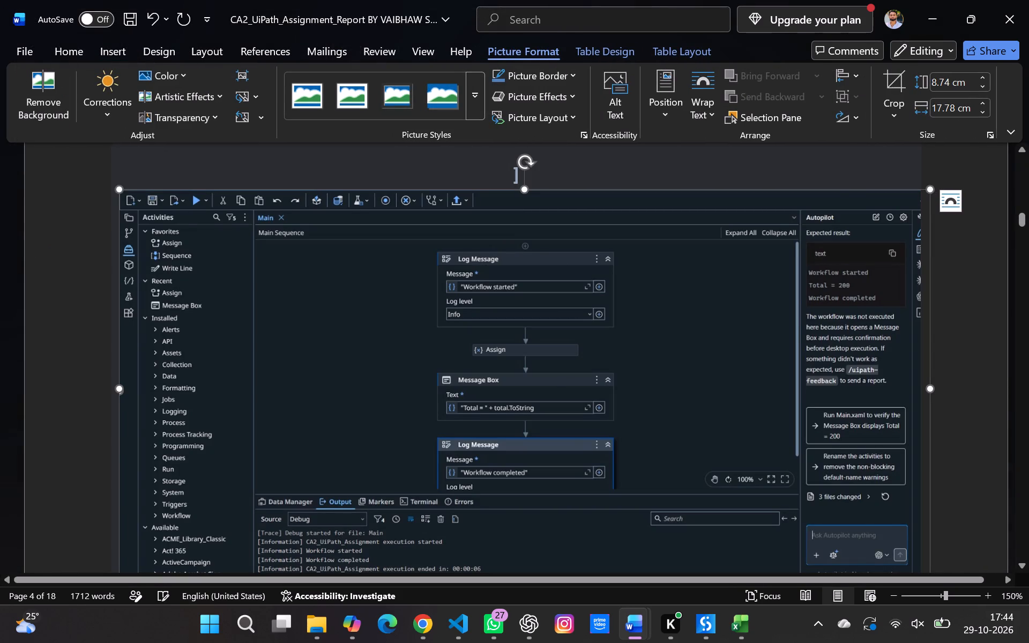
# Examine the new Activity 1 screenshot's placement and the layout of the pages around it, including CO3 Activity 2.
pyautogui.scroll(-1, 543, 330)
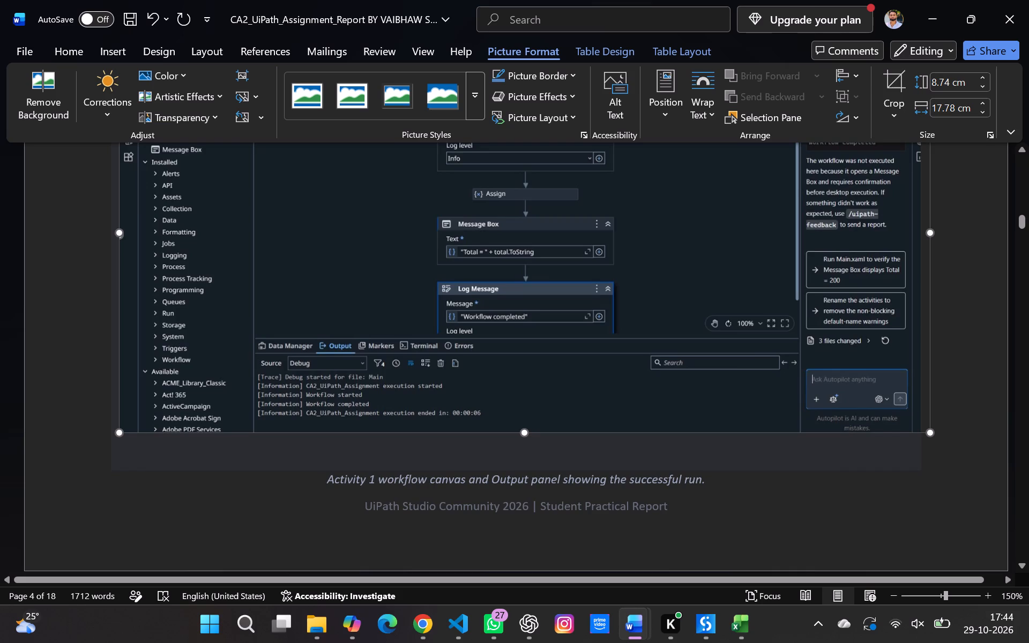
pyautogui.scroll(-7, 543, 330)
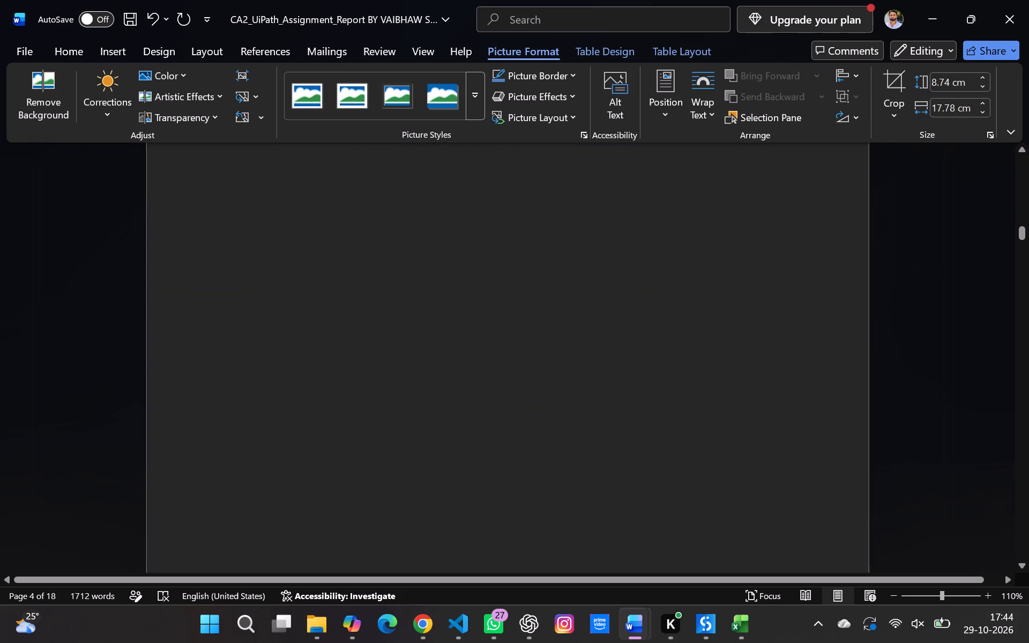
pyautogui.scroll(-3, 543, 330)
pyautogui.keyDown('ctrl'); pyautogui.scroll(-7, 543, 330); pyautogui.keyUp('ctrl')
pyautogui.scroll(1, 543, 330)
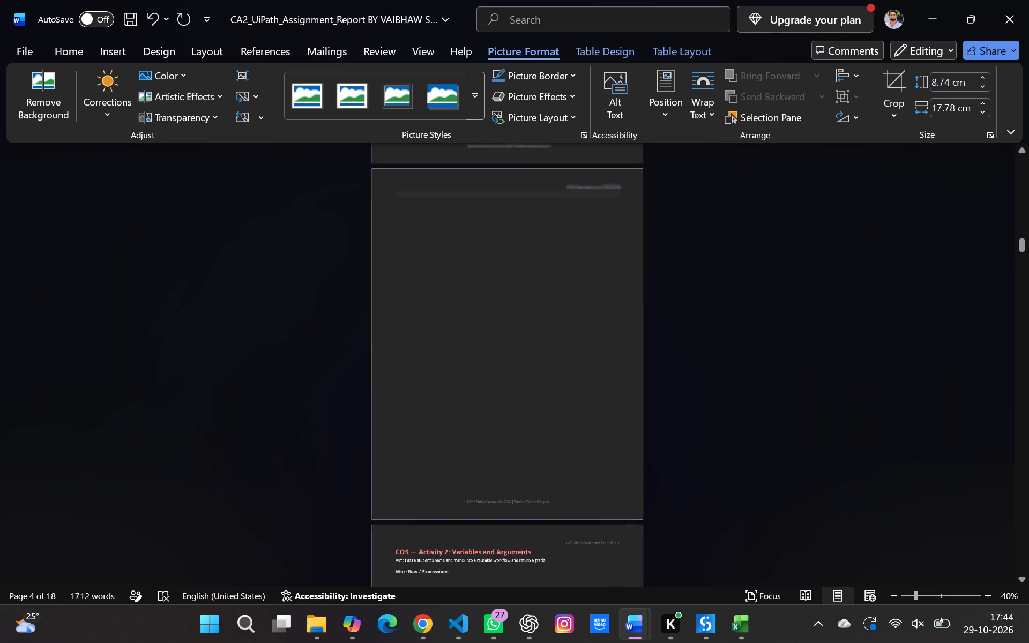
pyautogui.scroll(-1, 543, 330)
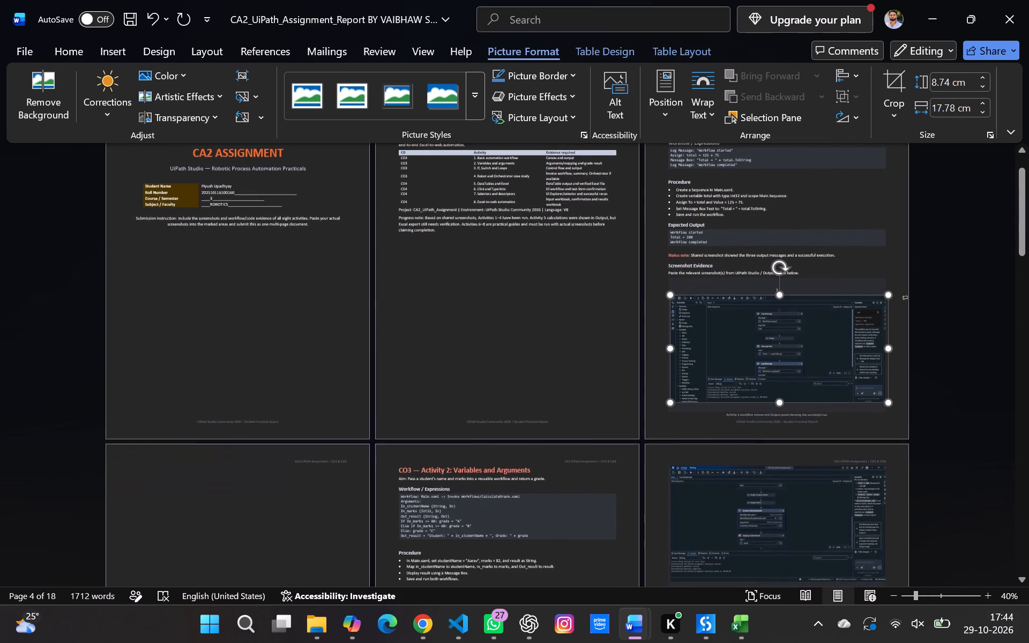
pyautogui.scroll(-1, 543, 330)
pyautogui.scroll(1, 543, 330)
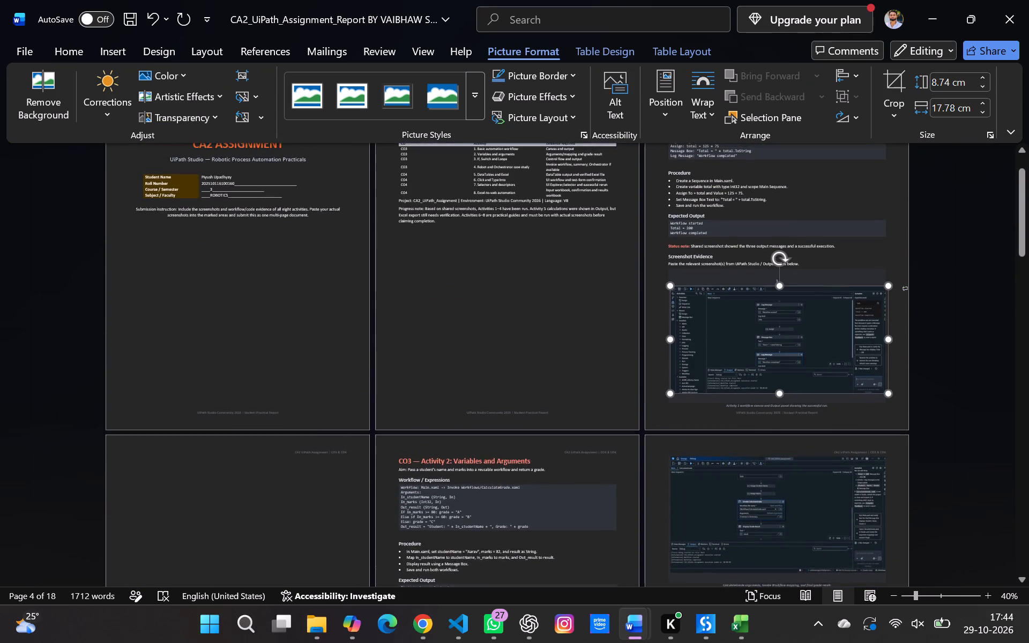
# Snip the enlarged Activity 2 CalculateGrade workflow screenshot from its toolbar through the Output panel, excluding its bottom status bar.
pyautogui.scroll(2, 543, 330)
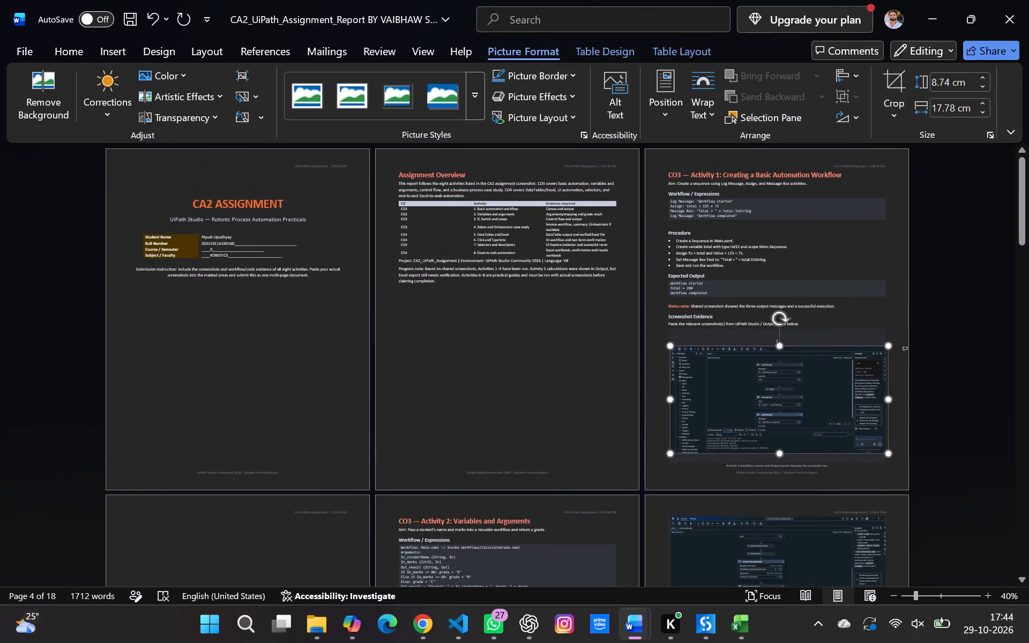
pyautogui.scroll(-4, 543, 330)
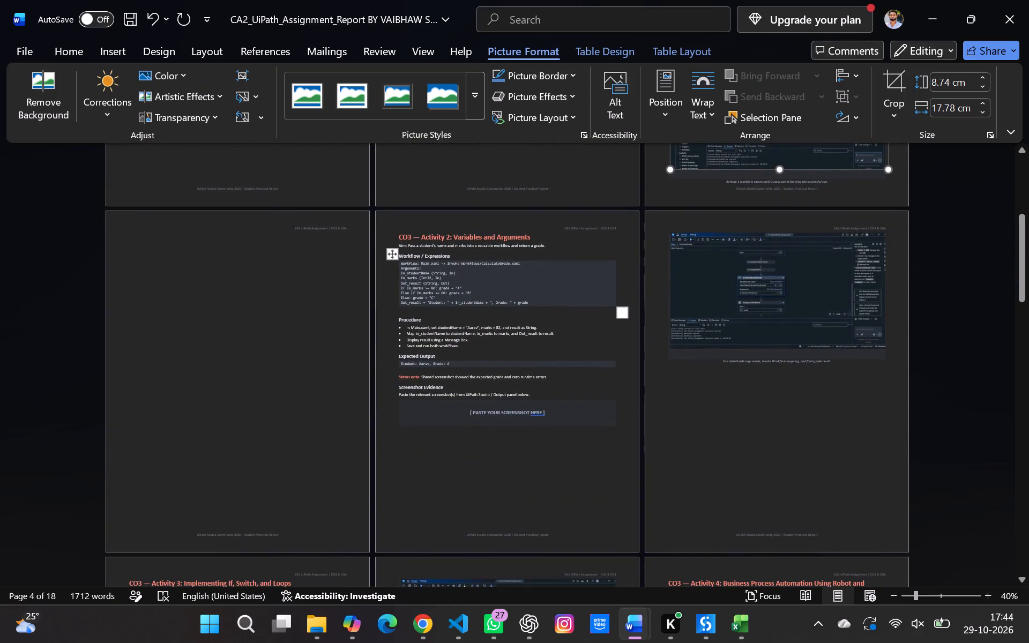
pyautogui.click(745, 306)
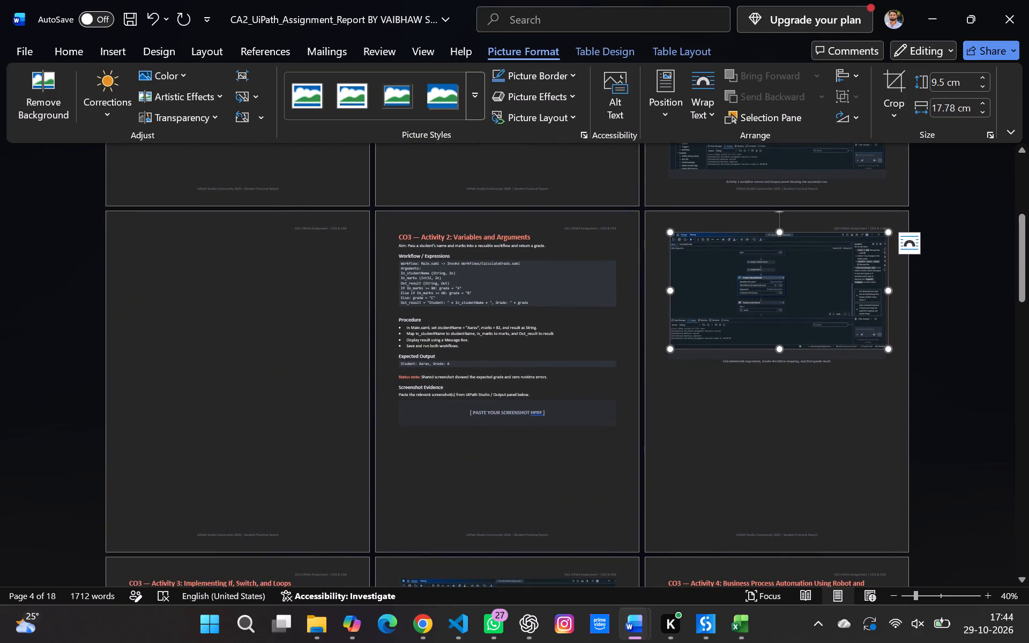
pyautogui.keyDown('ctrl'); pyautogui.scroll(12, 745, 306); pyautogui.keyUp('ctrl')
pyautogui.hscroll(1, 745, 306)
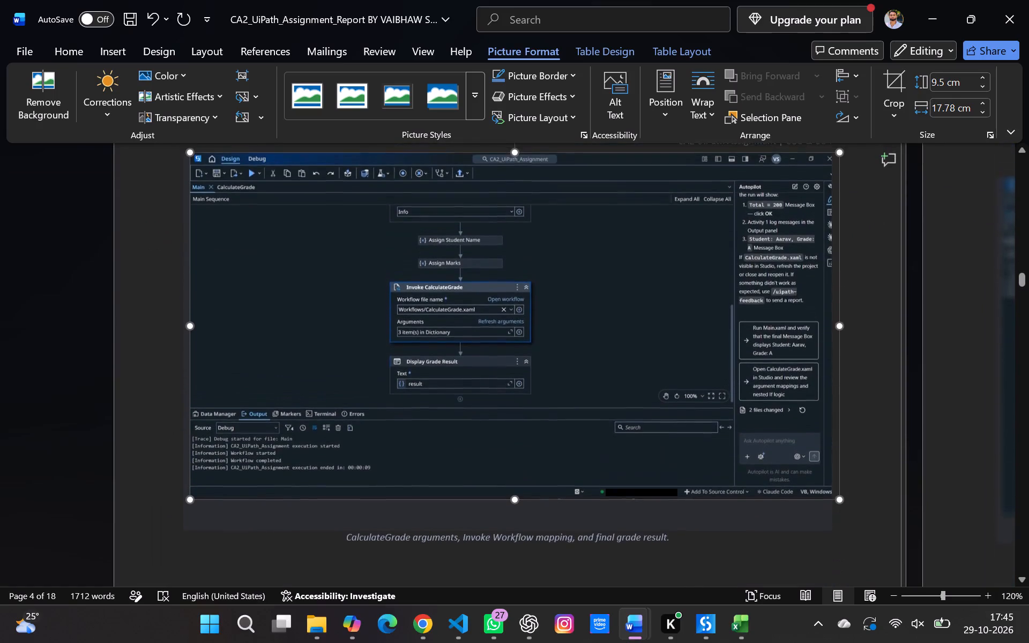
pyautogui.hscroll(1, 745, 306)
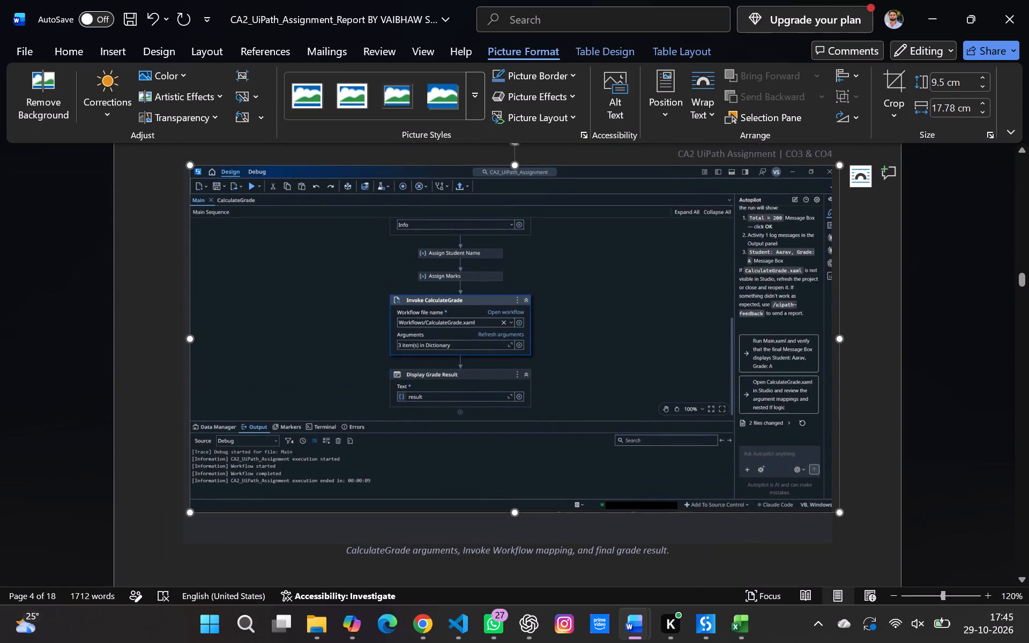
pyautogui.keyDown('ctrl'); pyautogui.scroll(2, 573, 286); pyautogui.keyUp('ctrl')
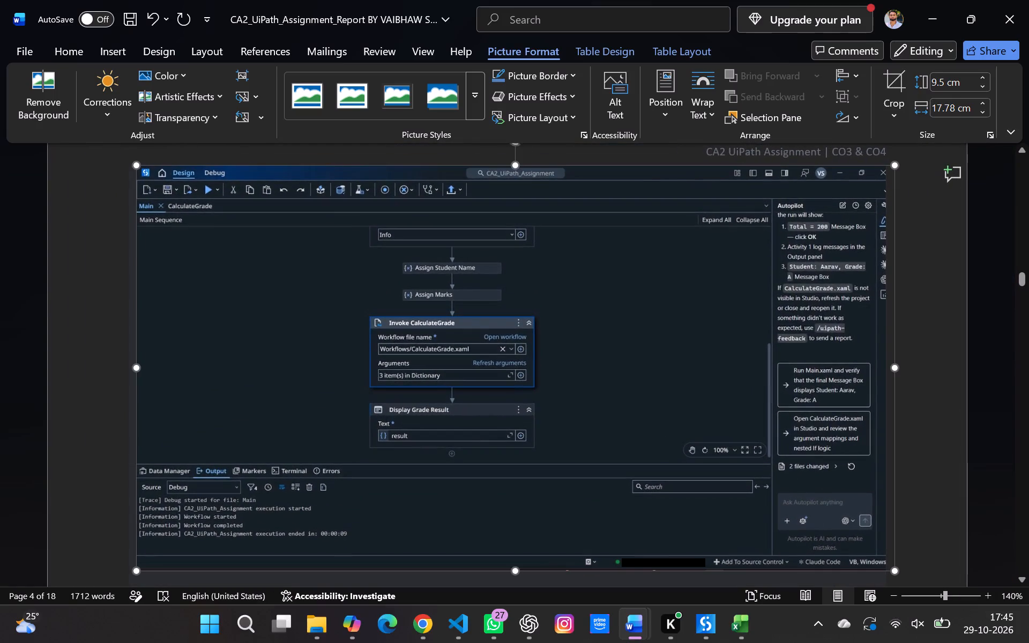
pyautogui.press('shift+super+s')
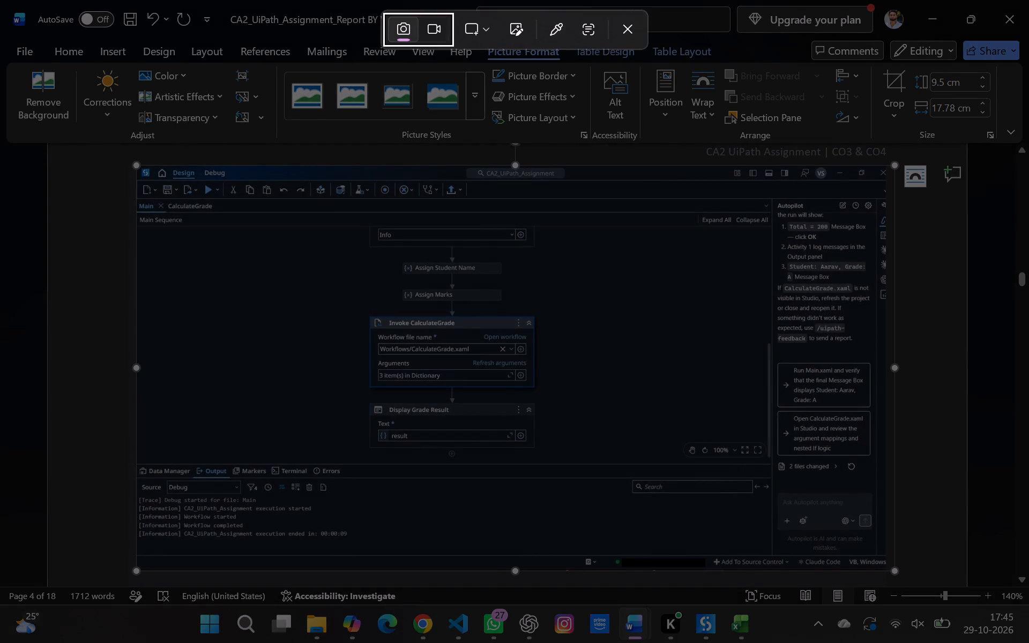
pyautogui.moveTo(139, 180); pyautogui.dragTo(879, 535)
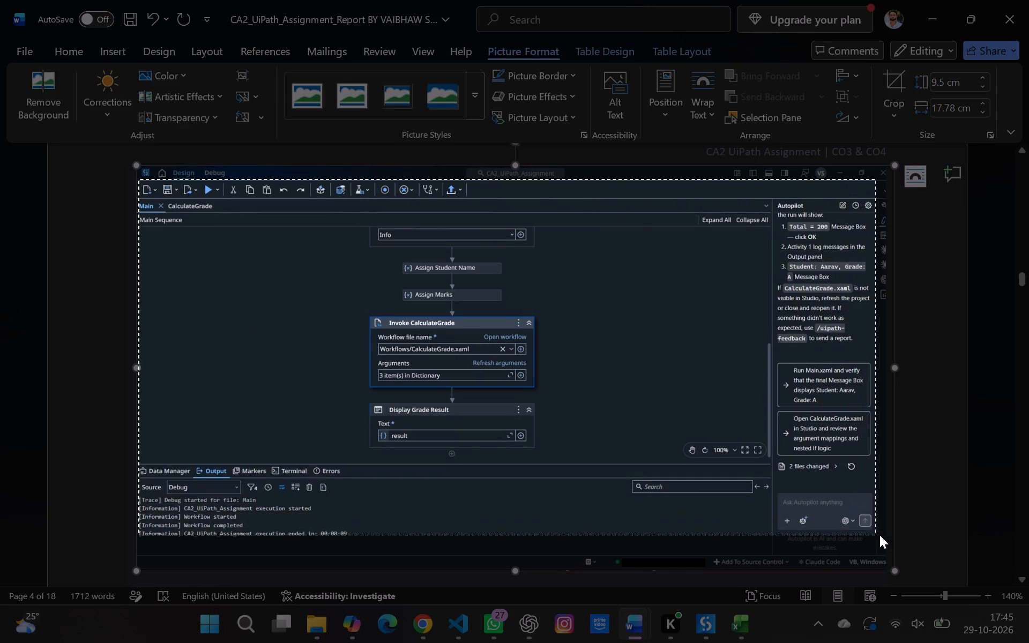
pyautogui.moveTo(879, 535); pyautogui.dragTo(881, 606)
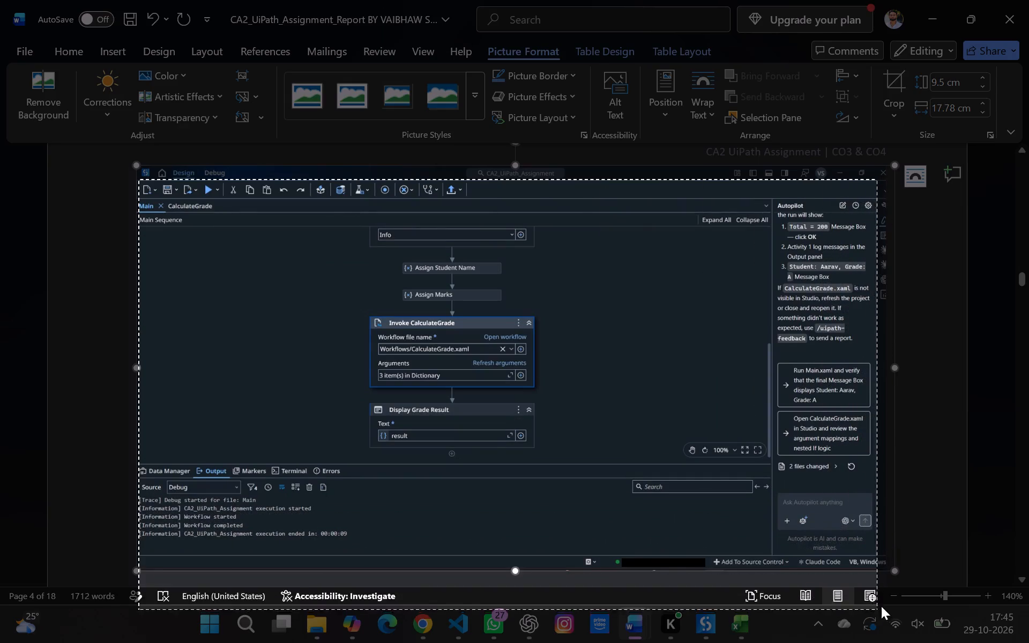
pyautogui.moveTo(881, 606); pyautogui.dragTo(886, 558)
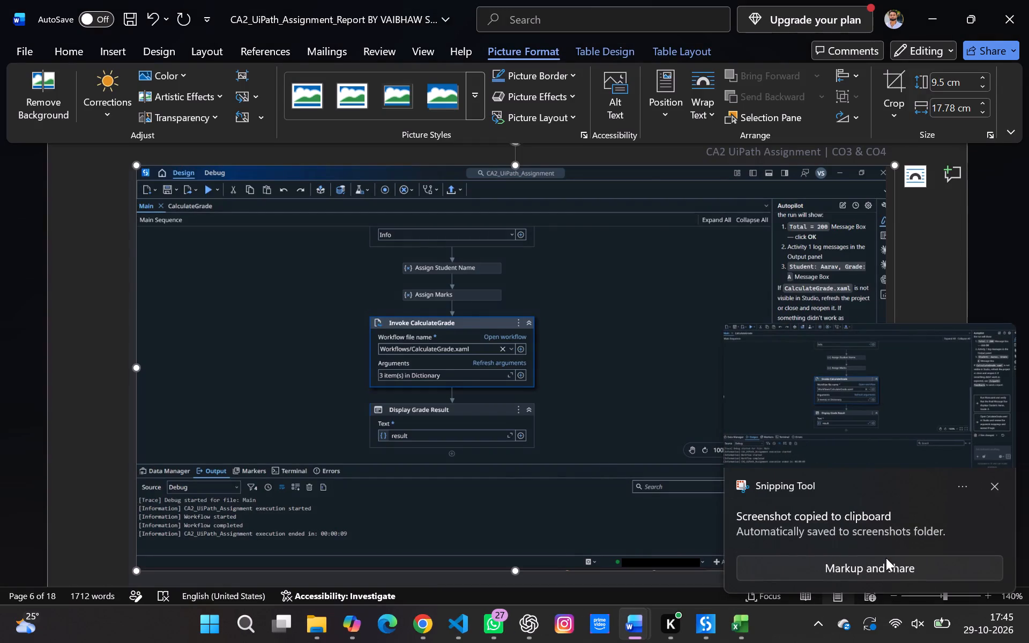
# Cut the original Activity 2 workflow screenshot out of its evidence table.
pyautogui.rightClick(329, 233)
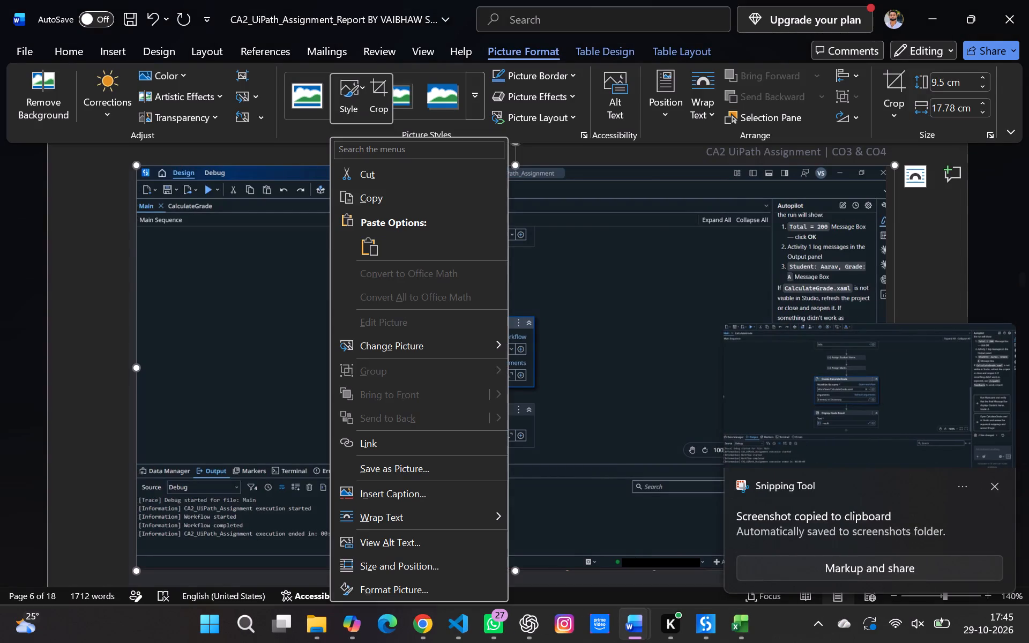
pyautogui.click(385, 182)
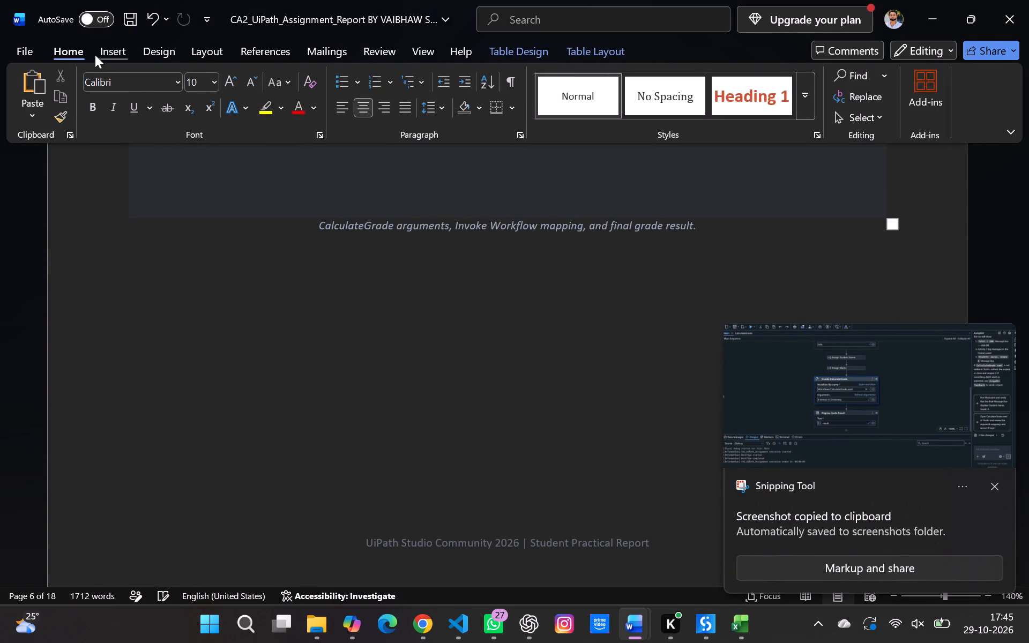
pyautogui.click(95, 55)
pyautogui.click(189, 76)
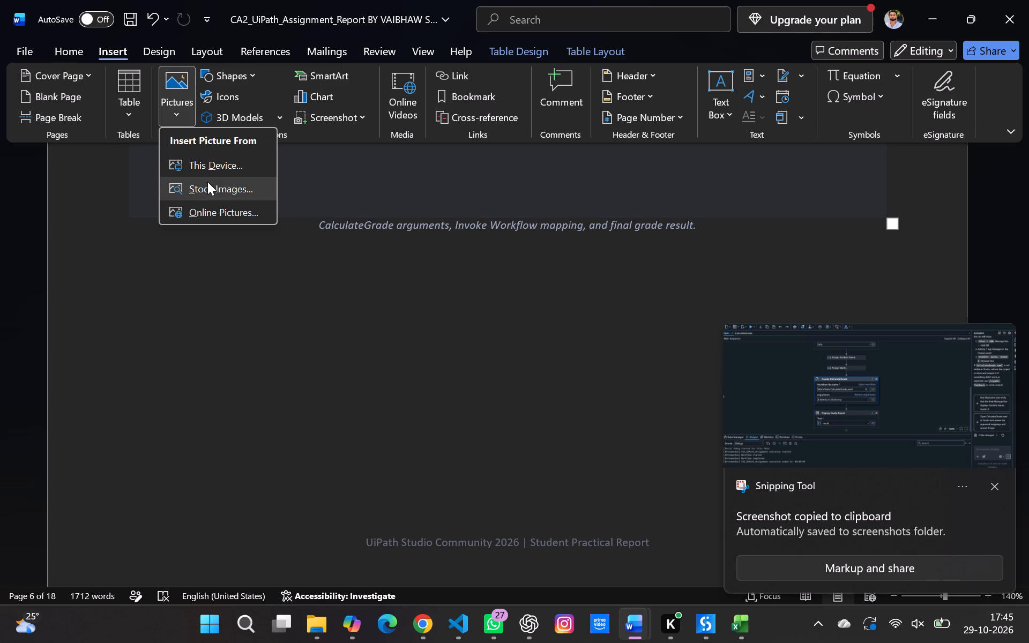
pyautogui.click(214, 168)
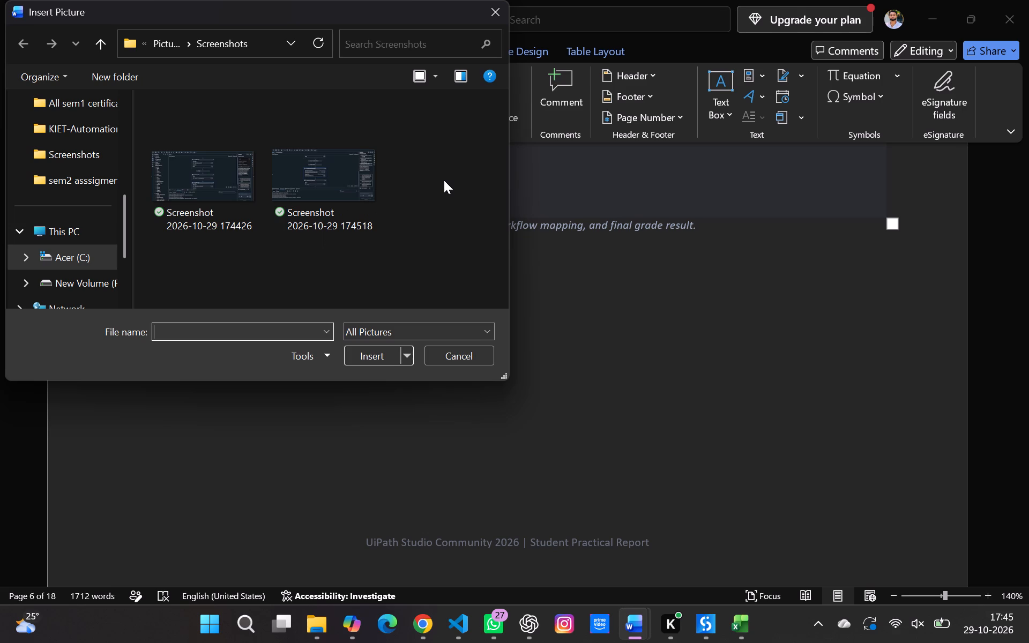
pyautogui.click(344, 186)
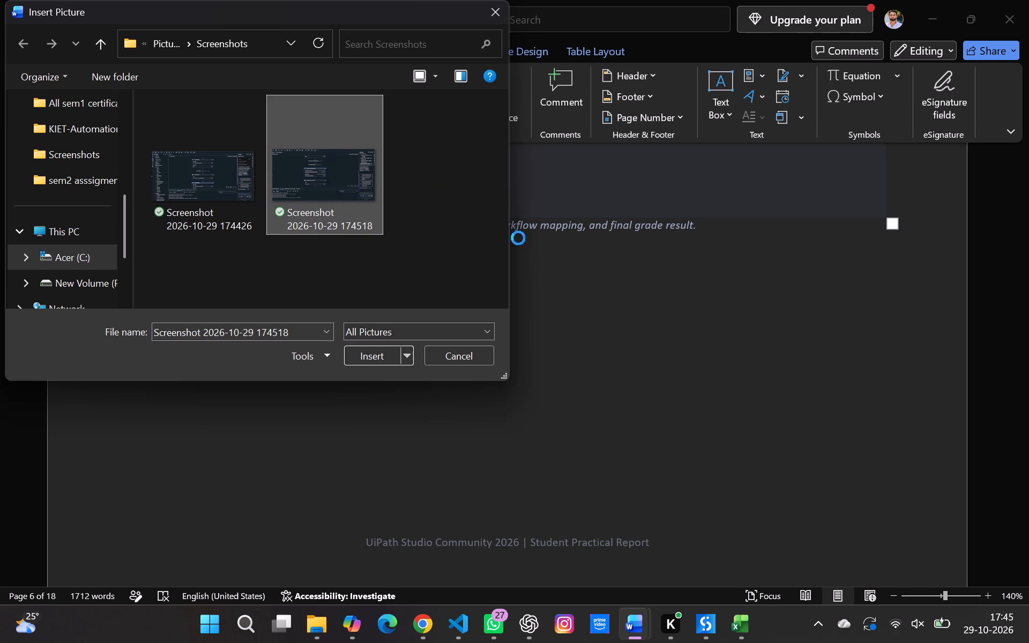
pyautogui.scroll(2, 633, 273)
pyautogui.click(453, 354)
# Examine the report pages from the Activity 1 evidence through the emptied Activity 2 evidence area.
pyautogui.scroll(5, 538, 319)
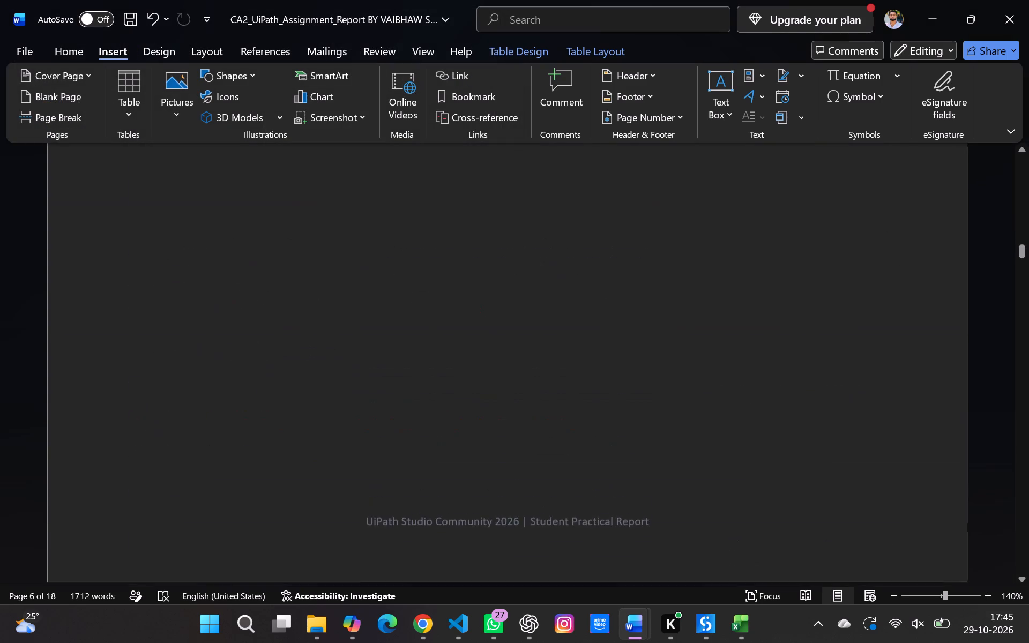
pyautogui.scroll(9, 538, 319)
pyautogui.scroll(-8, 538, 319)
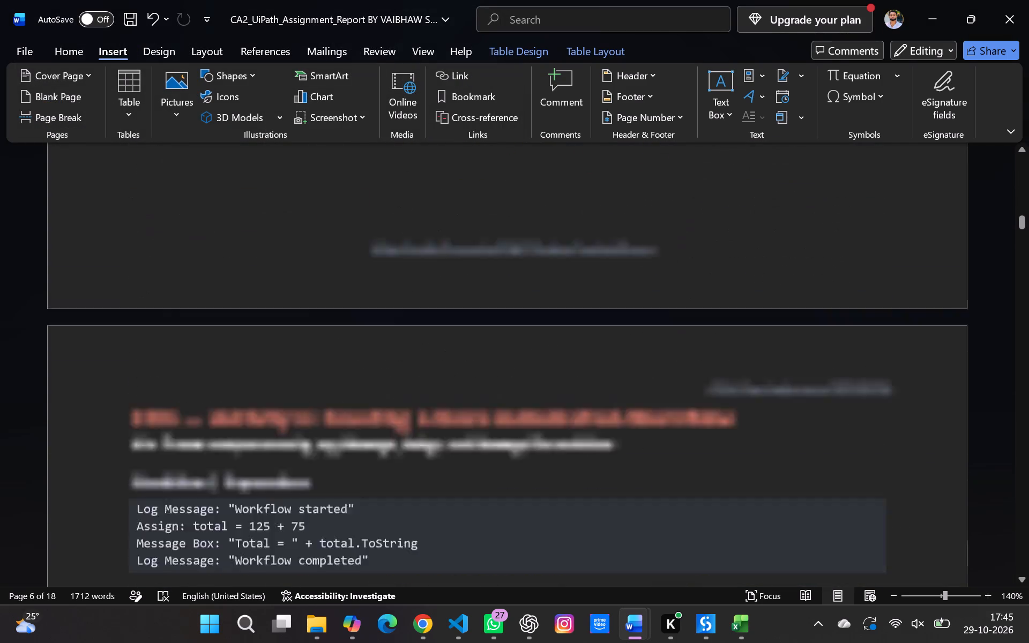
pyautogui.scroll(-2, 538, 319)
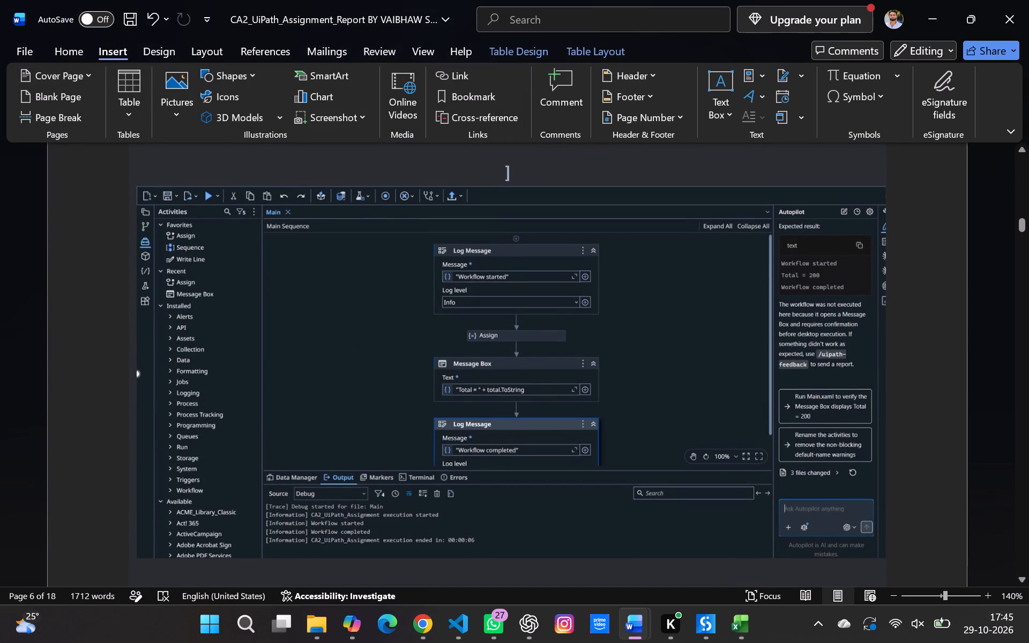
pyautogui.scroll(-3, 538, 319)
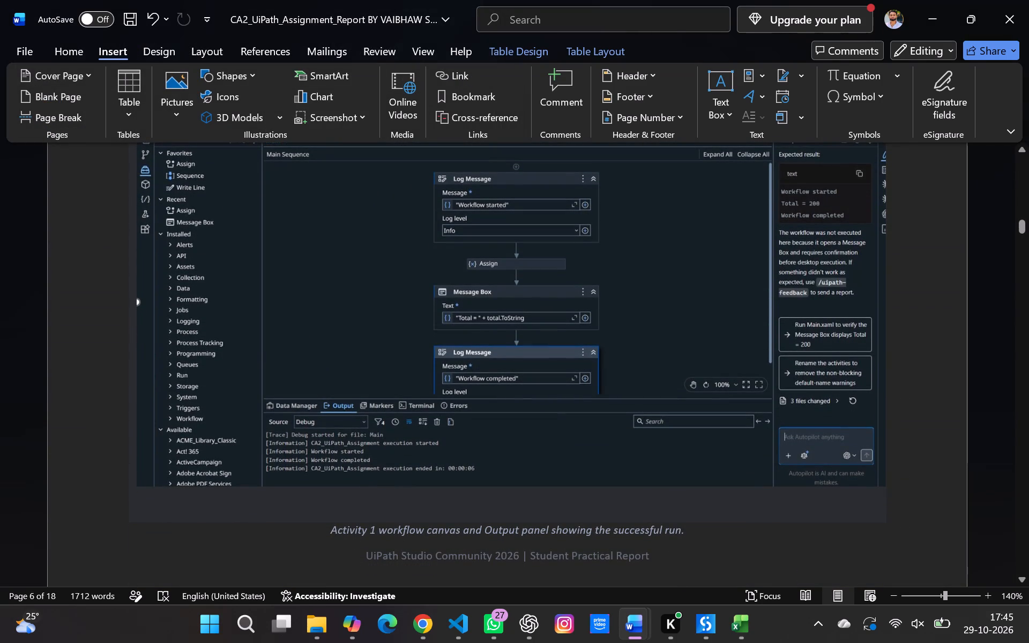
pyautogui.scroll(-7, 538, 319)
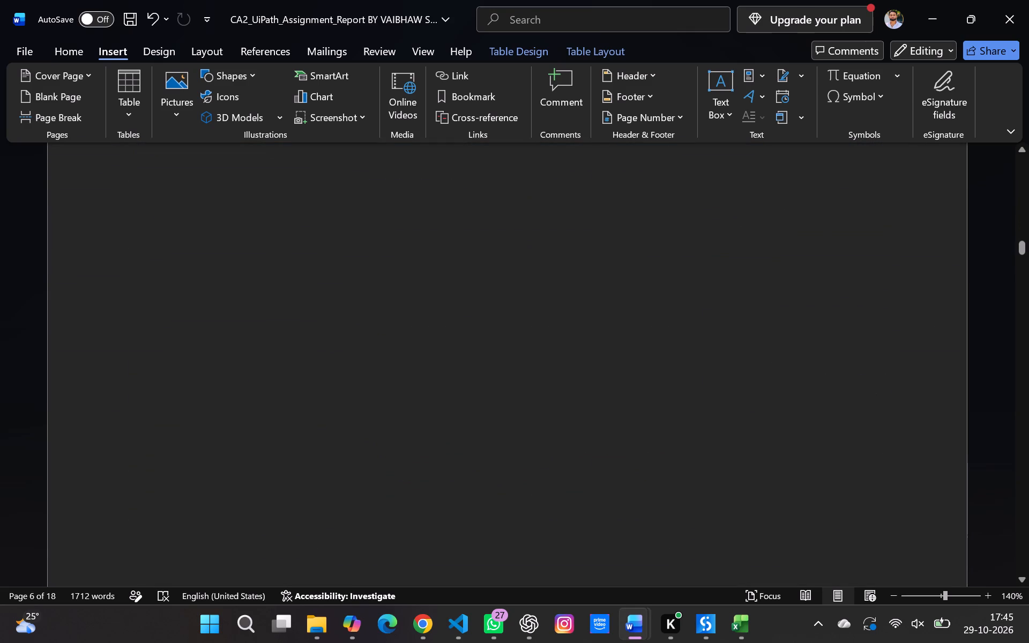
pyautogui.scroll(-3, 538, 319)
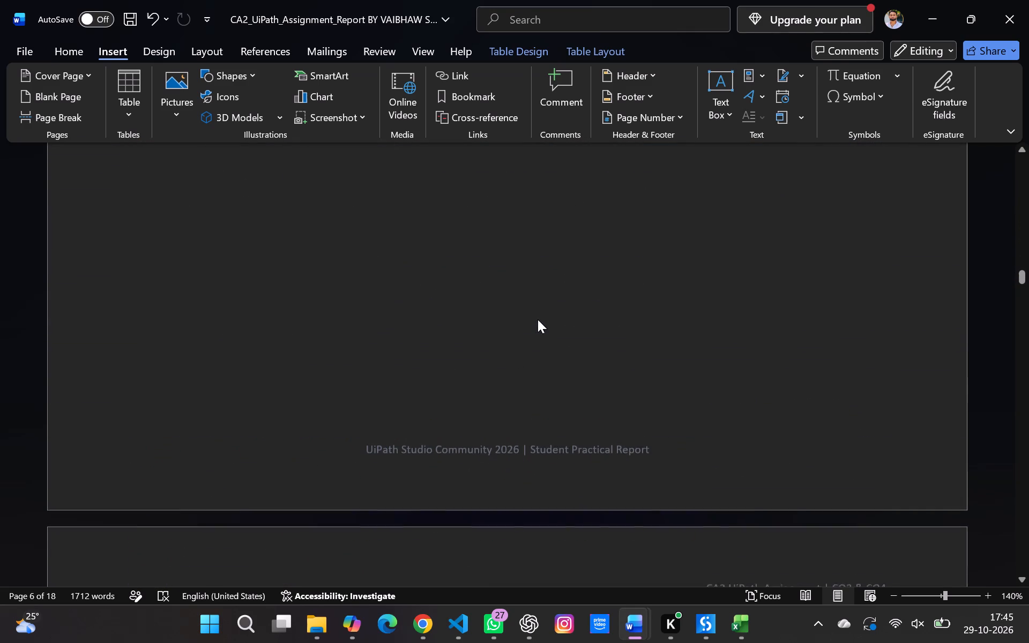
pyautogui.click(538, 319)
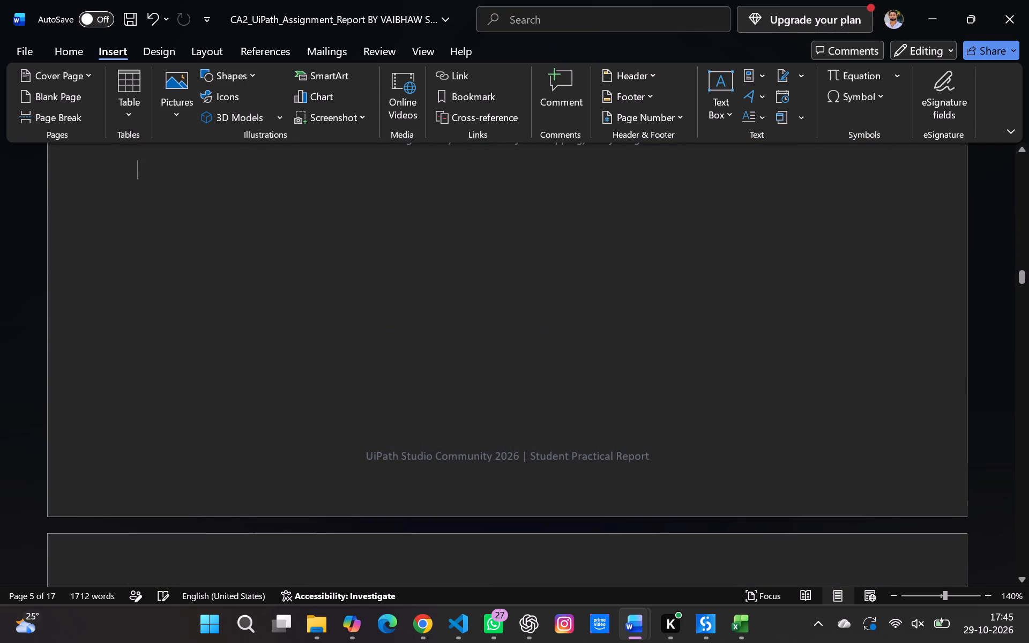
pyautogui.click(196, 92)
pyautogui.click(188, 92)
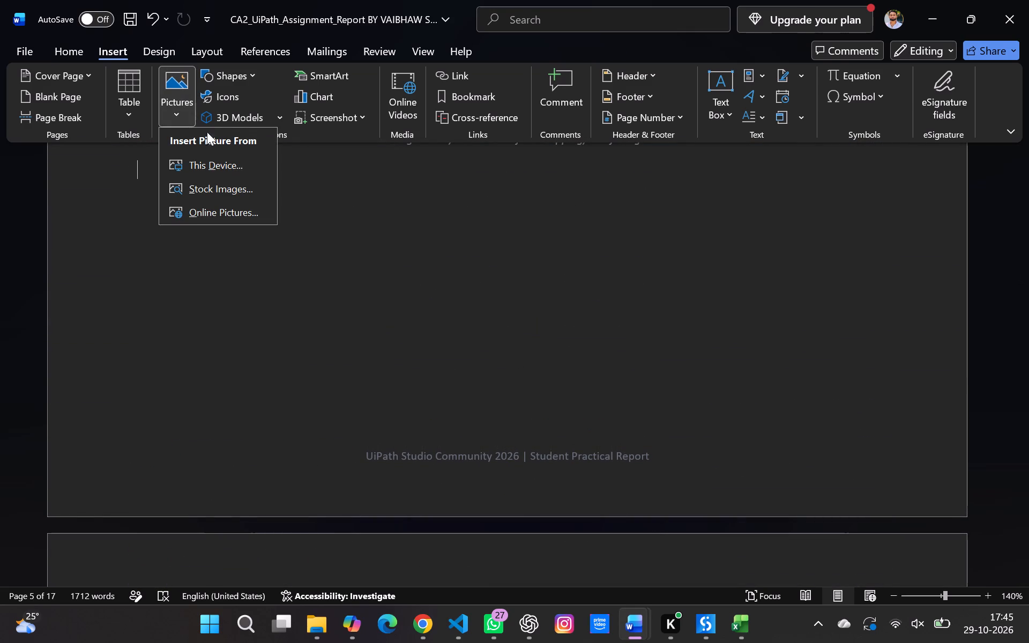
pyautogui.click(218, 165)
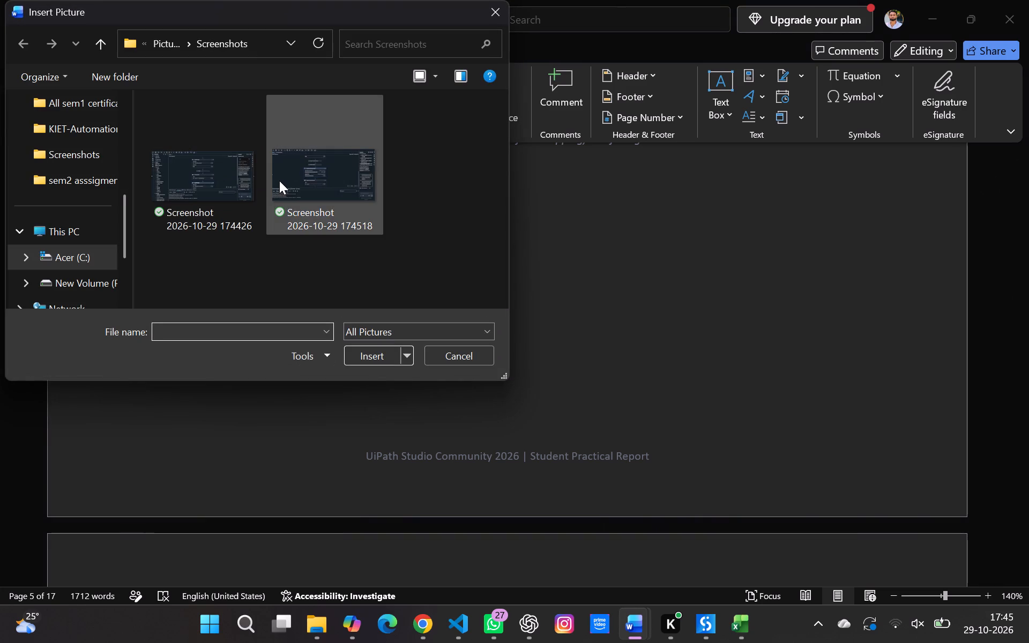
pyautogui.click(316, 177)
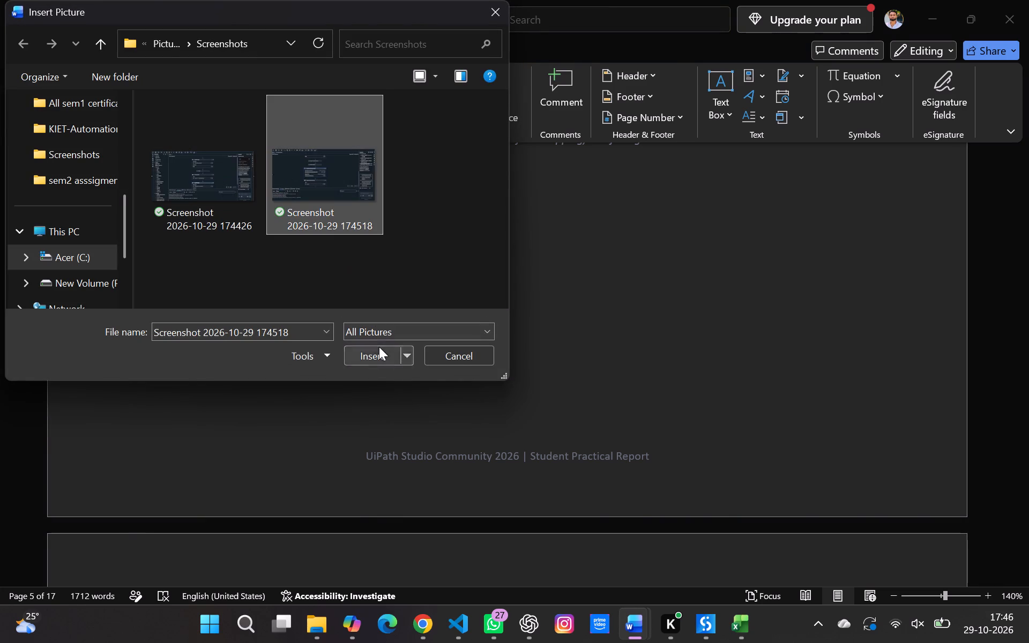
pyautogui.click(379, 347)
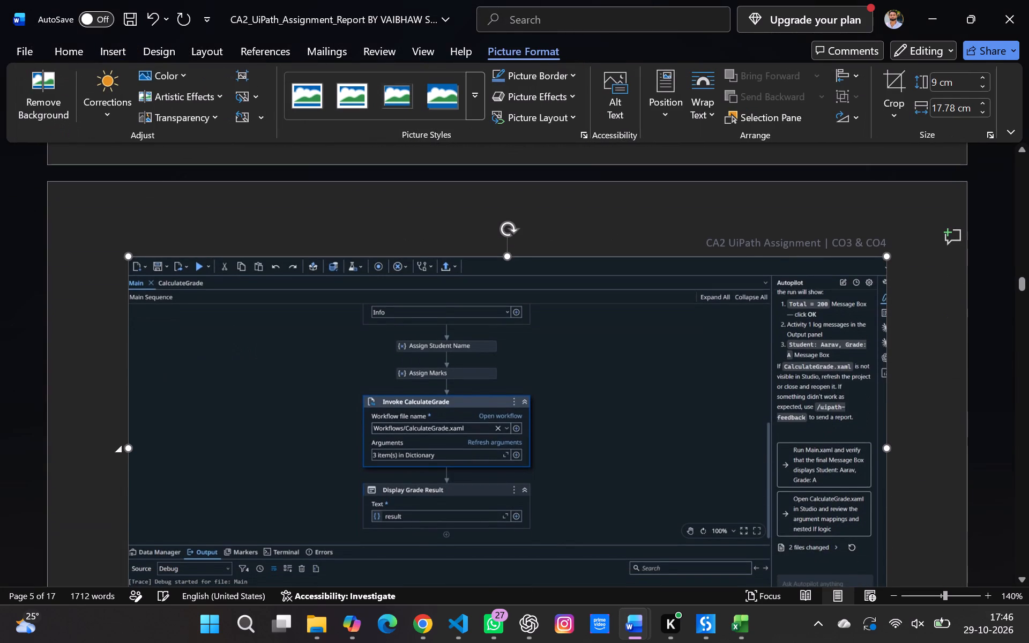
# Examine the new Activity 2 screenshot's placement before Activity 3 and compare it with the Activity 1 evidence layout.
pyautogui.scroll(-1, 379, 347)
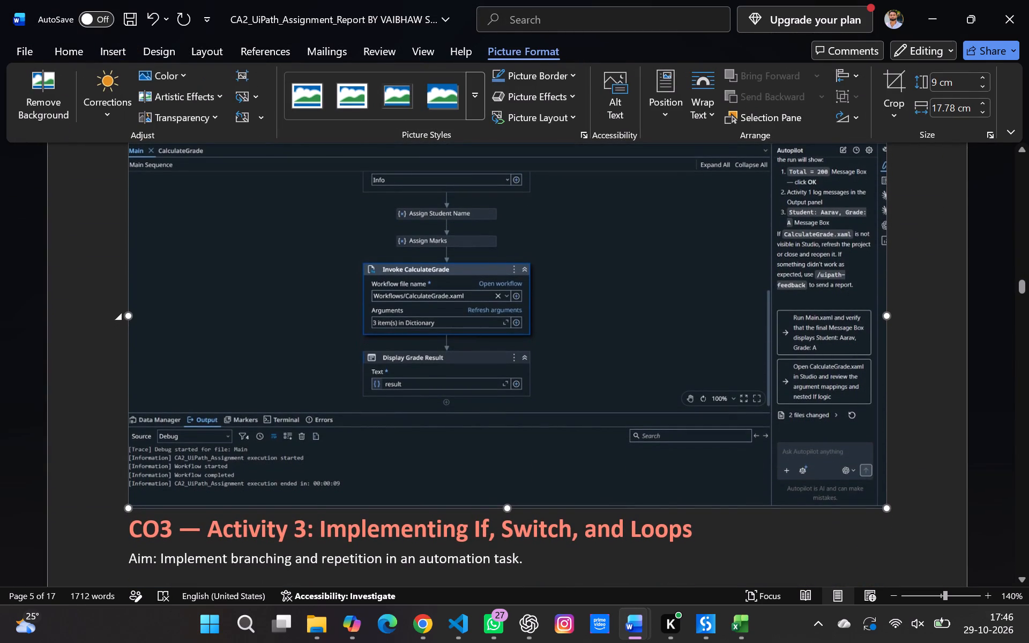
pyautogui.scroll(1, 430, 316)
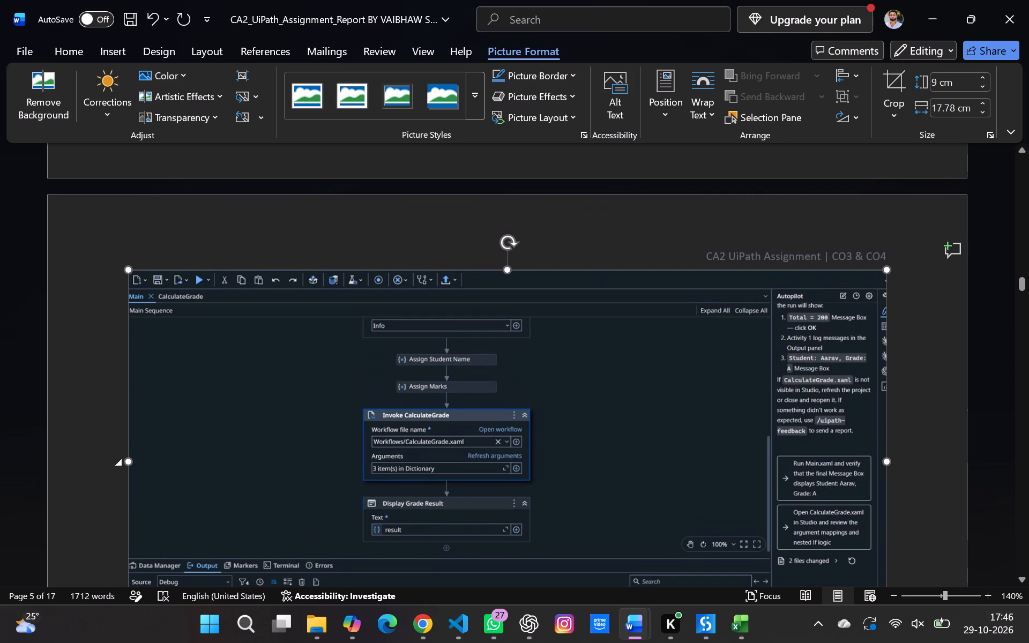
pyautogui.scroll(1, 542, 264)
pyautogui.keyDown('ctrl'); pyautogui.scroll(-2, 542, 264); pyautogui.keyUp('ctrl')
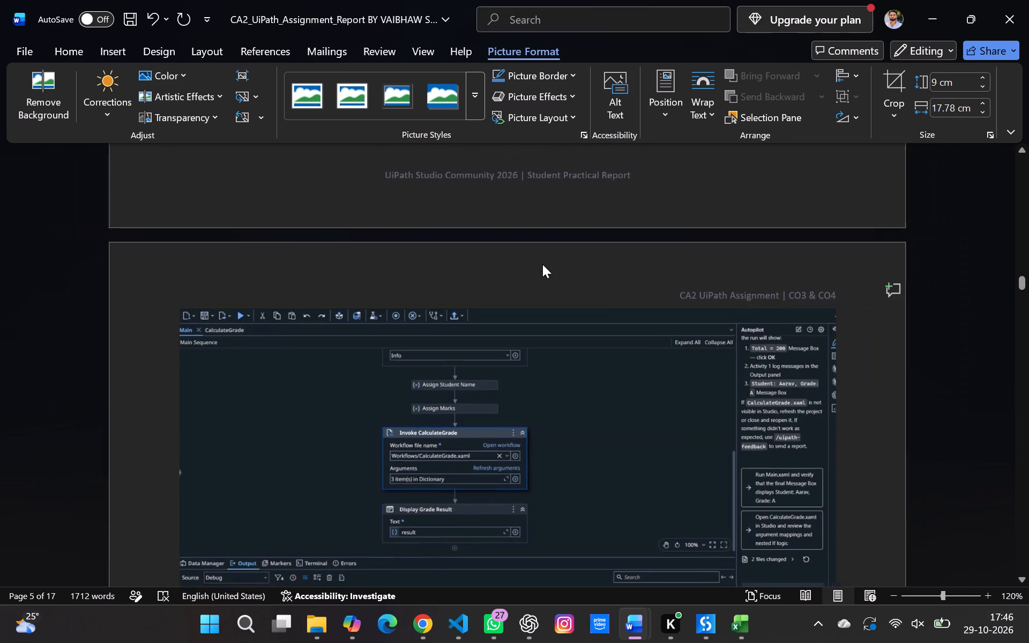
pyautogui.scroll(7, 542, 264)
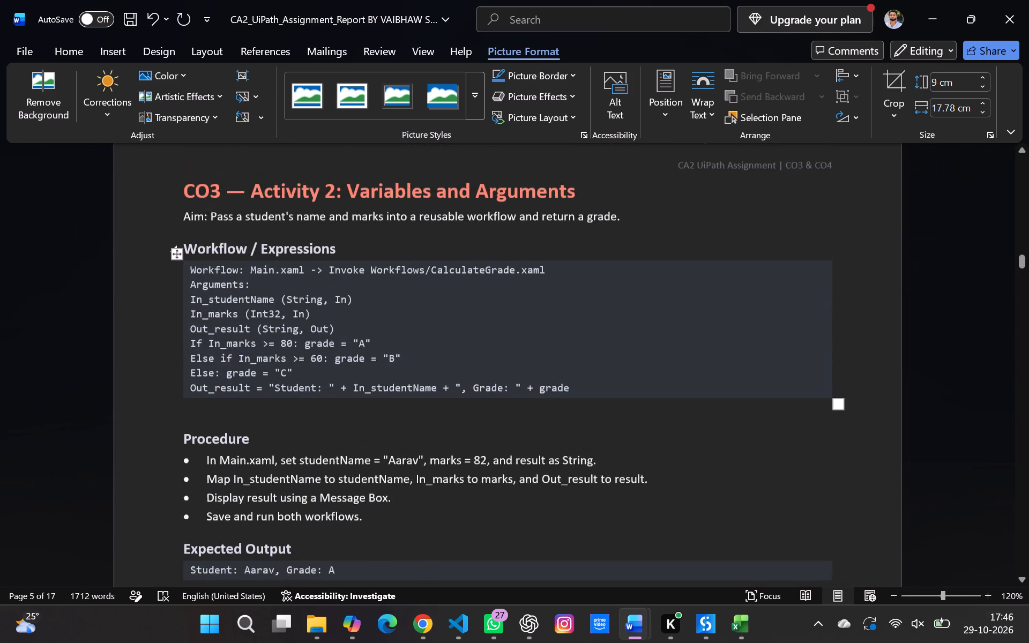
pyautogui.scroll(10, 542, 264)
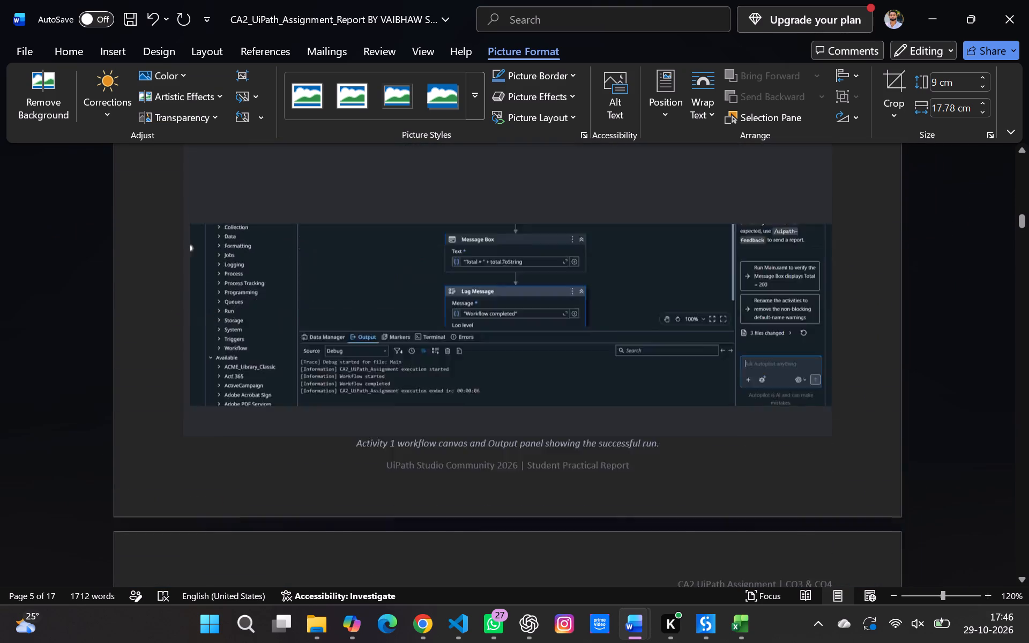
pyautogui.scroll(-2, 542, 264)
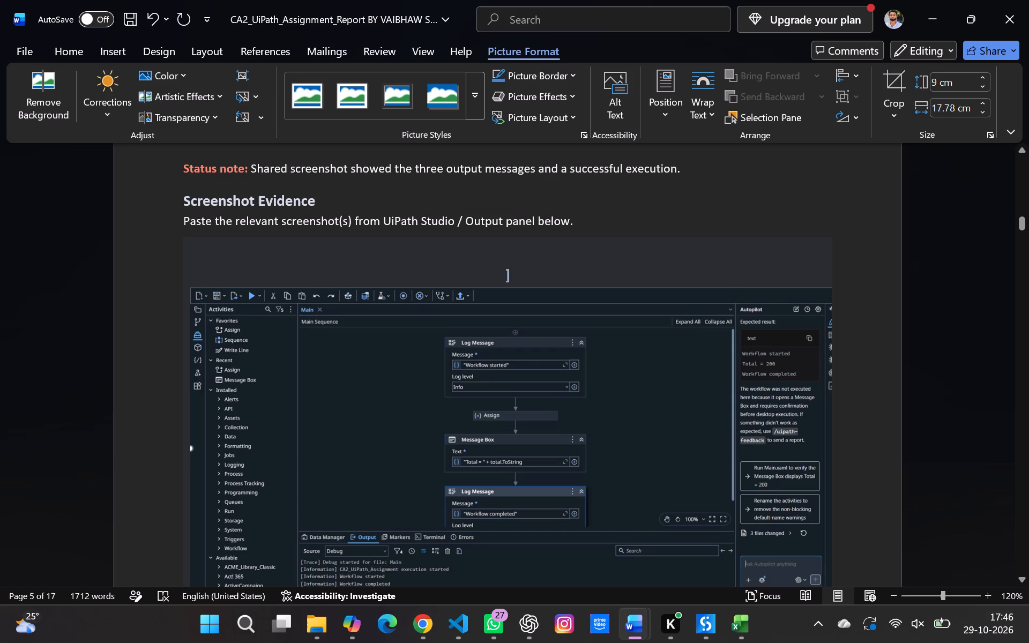
pyautogui.scroll(-3, 542, 264)
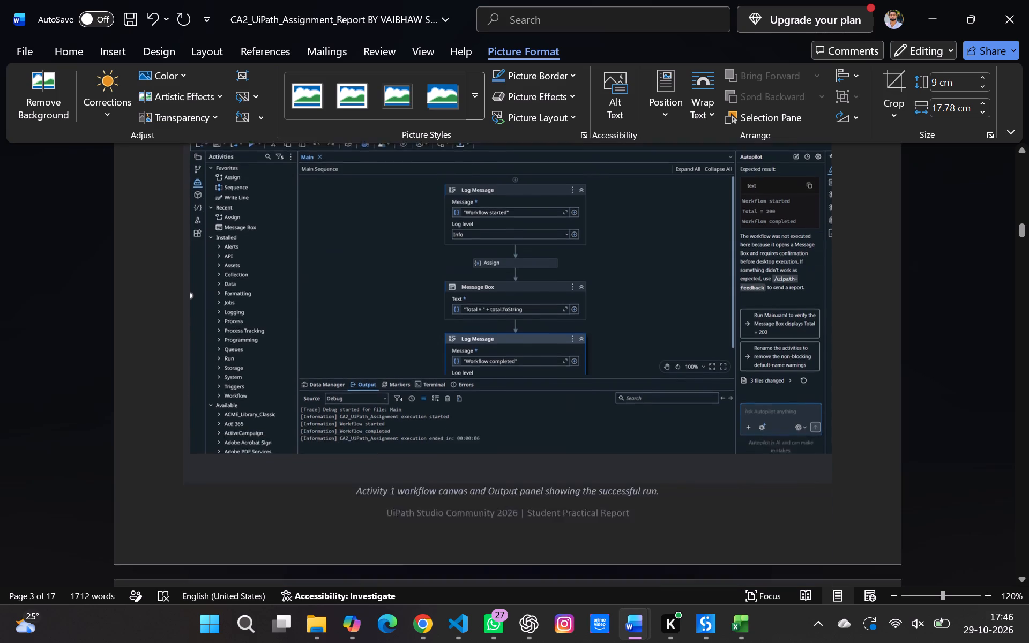
pyautogui.scroll(-7, 542, 264)
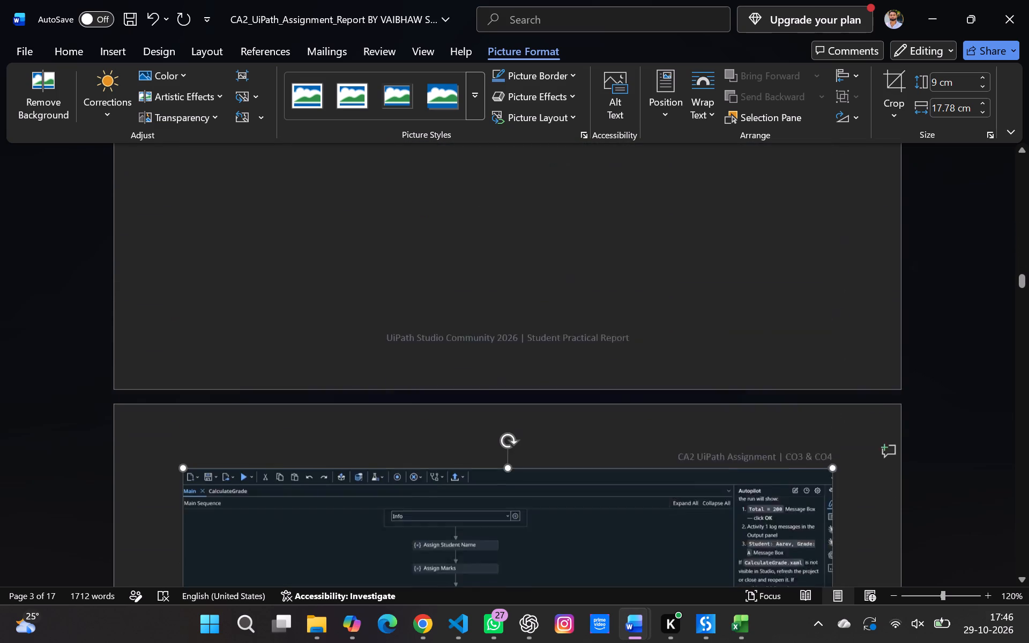
# Review the report pages after the Activity 2 evidence up to the Activity 3 control-flow workflow screenshot.
pyautogui.scroll(-2, 542, 264)
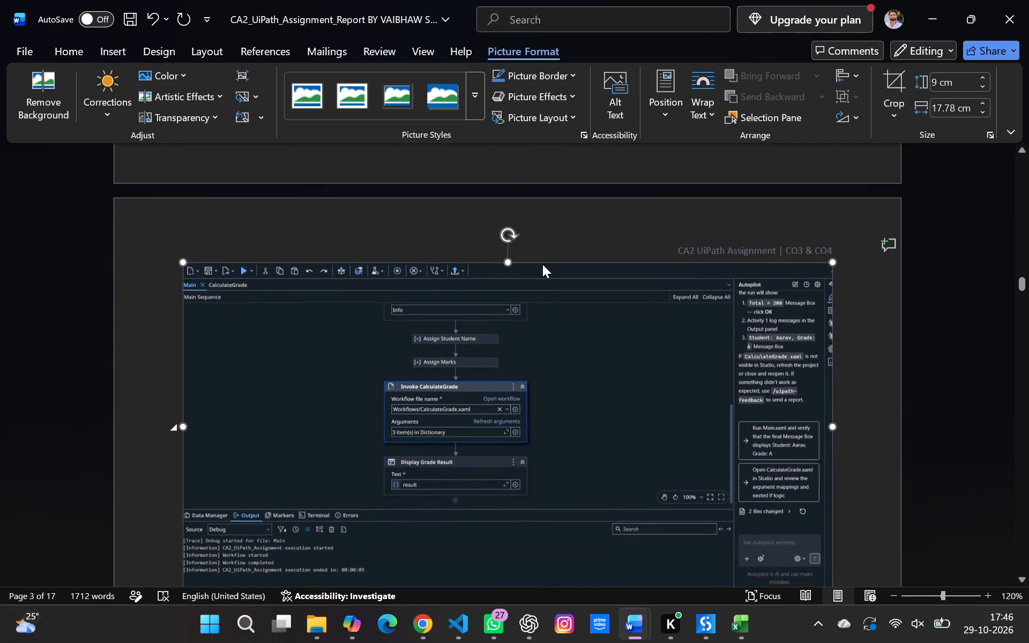
pyautogui.keyDown('ctrl'); pyautogui.scroll(-1, 545, 258); pyautogui.keyUp('ctrl')
pyautogui.scroll(-2, 545, 258)
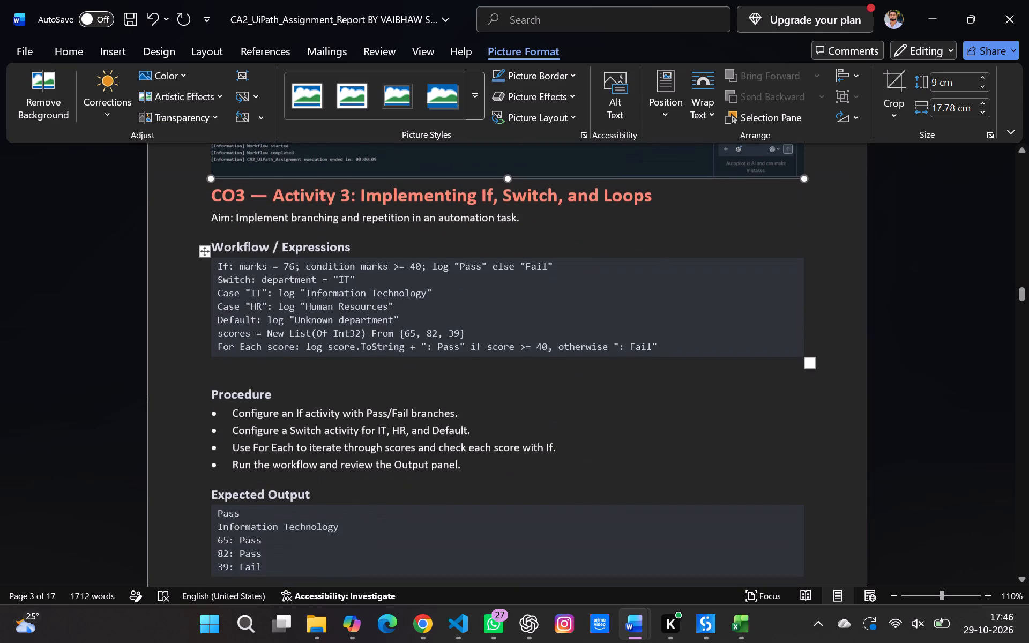
pyautogui.keyDown('ctrl'); pyautogui.scroll(-2, 545, 258); pyautogui.keyUp('ctrl')
pyautogui.scroll(-3, 545, 258)
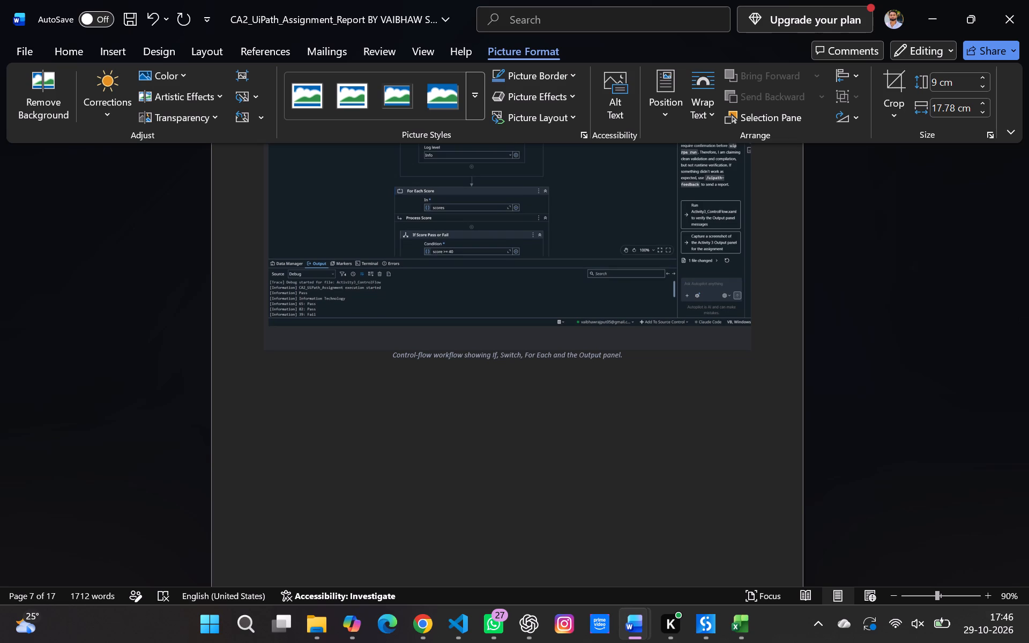
pyautogui.scroll(1, 545, 258)
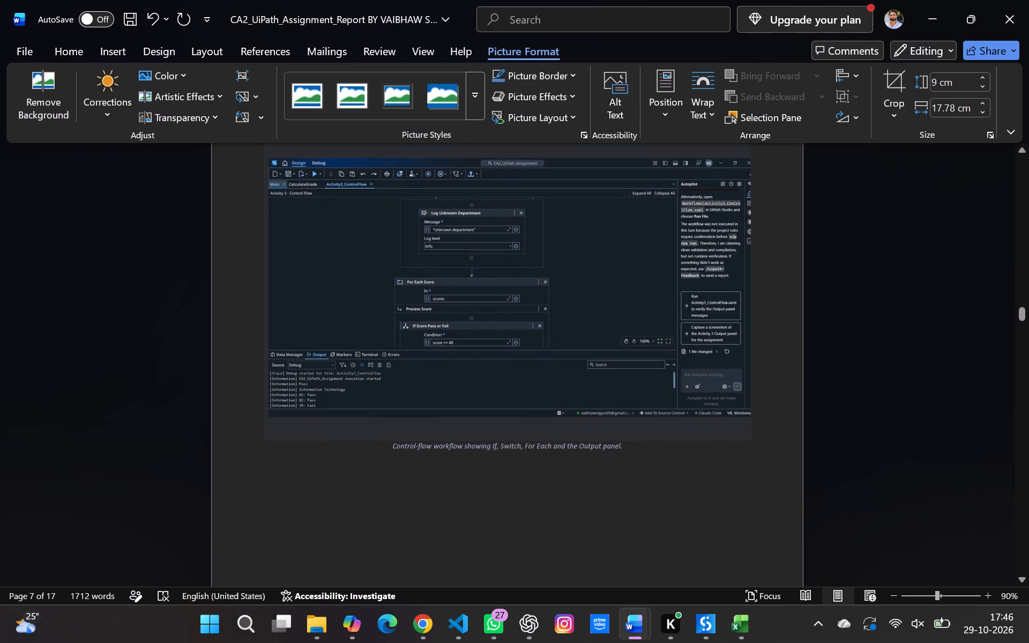
pyautogui.scroll(1, 545, 258)
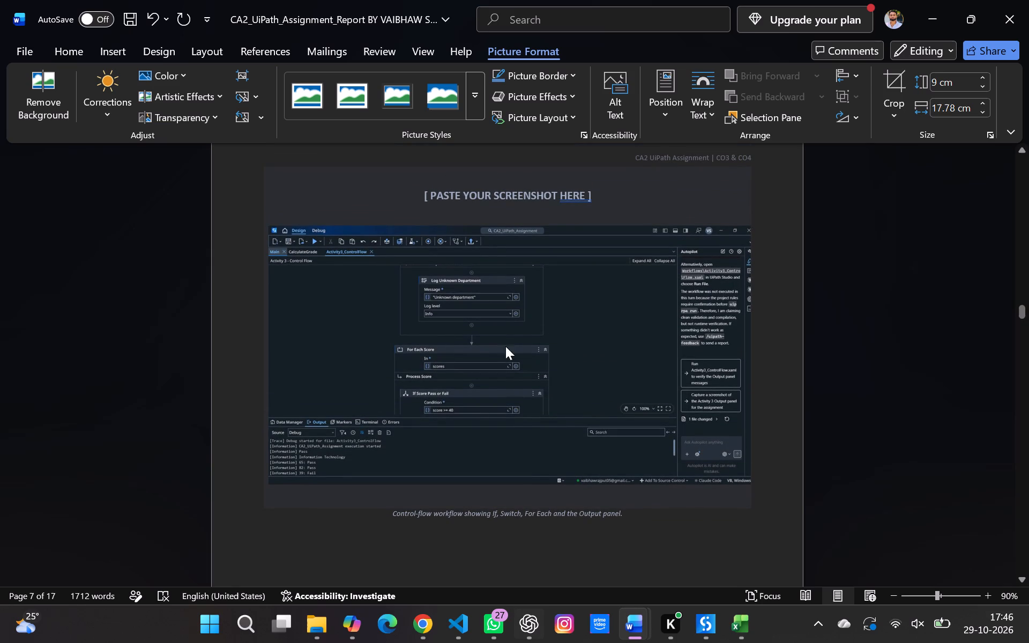
pyautogui.click(504, 315)
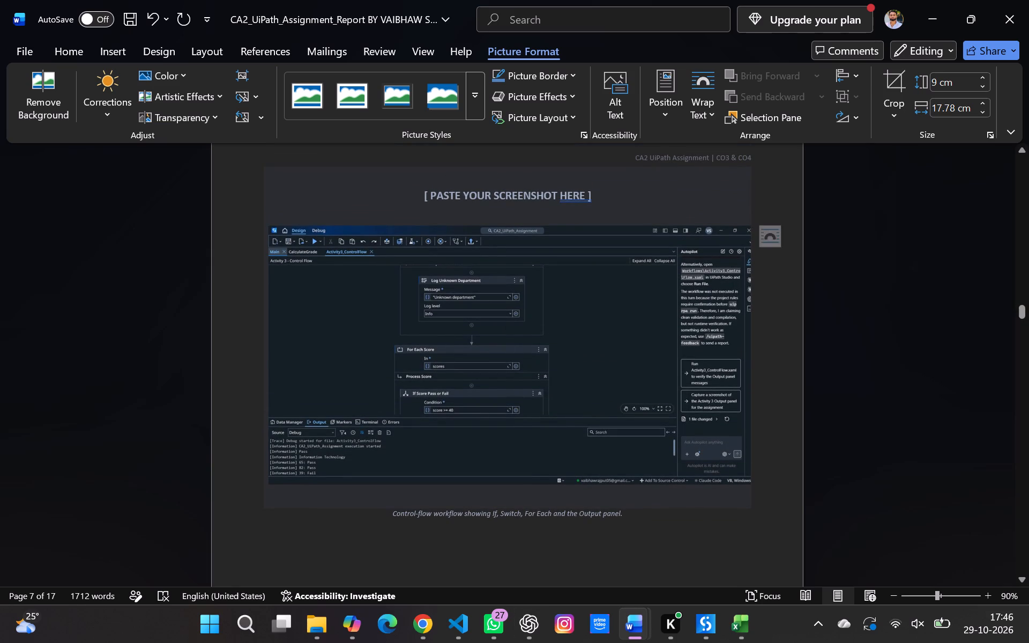
pyautogui.keyDown('ctrl'); pyautogui.scroll(6, 504, 315); pyautogui.keyUp('ctrl')
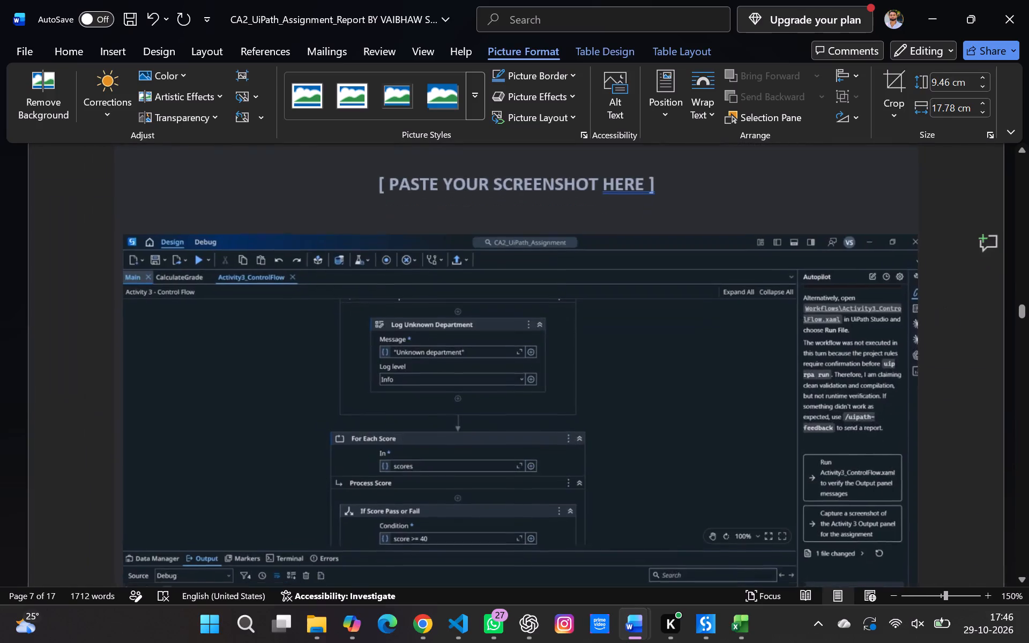
pyautogui.scroll(-1, 504, 315)
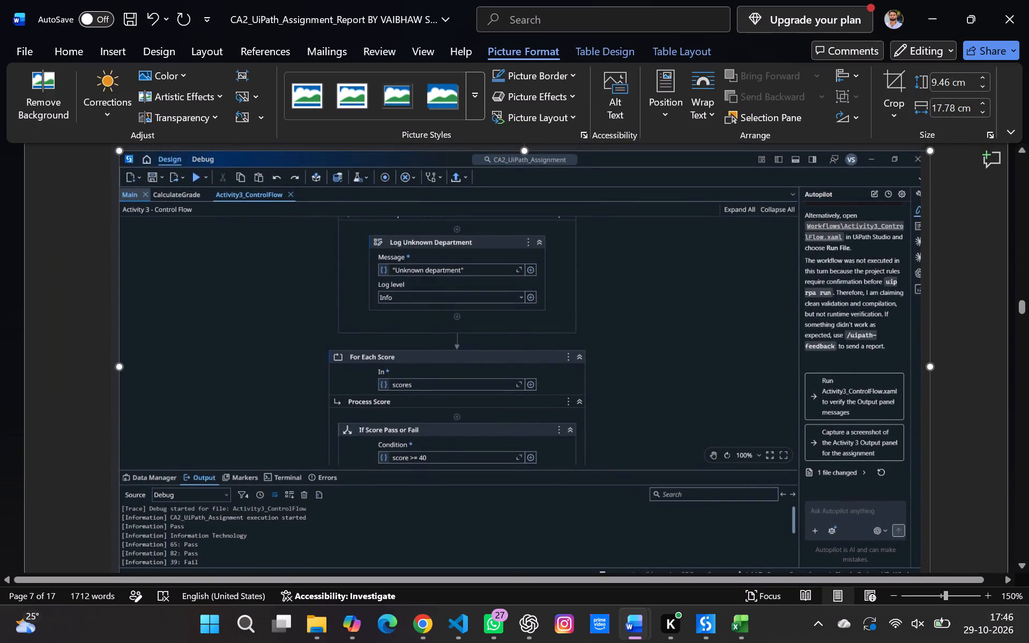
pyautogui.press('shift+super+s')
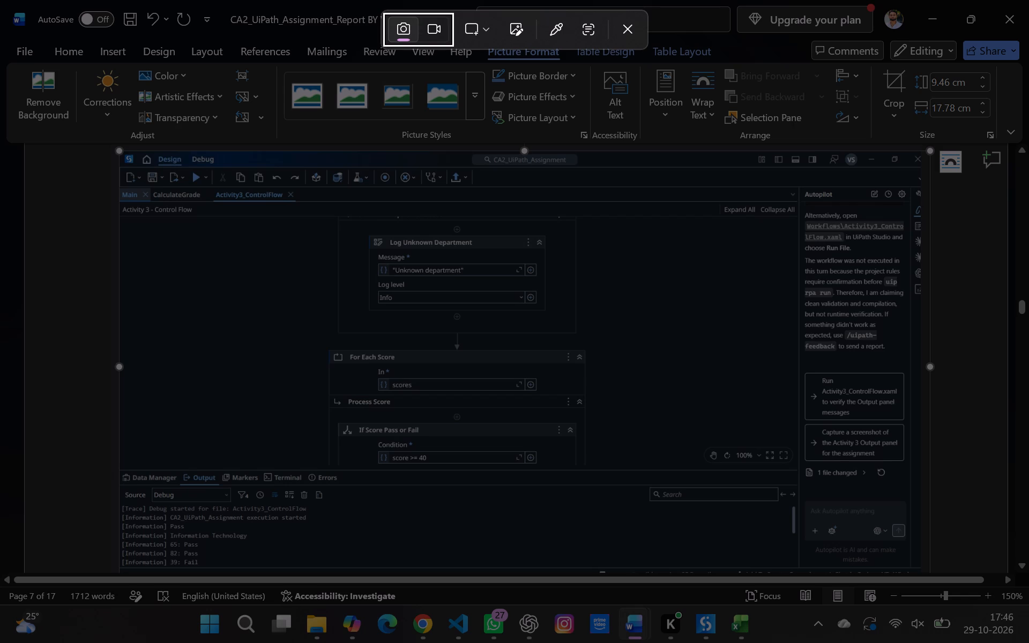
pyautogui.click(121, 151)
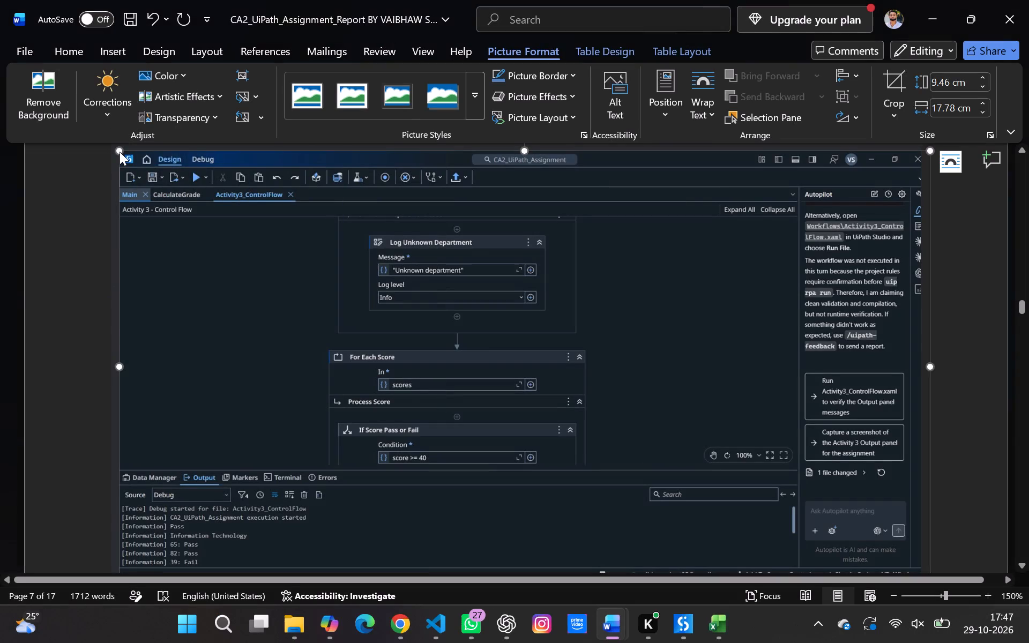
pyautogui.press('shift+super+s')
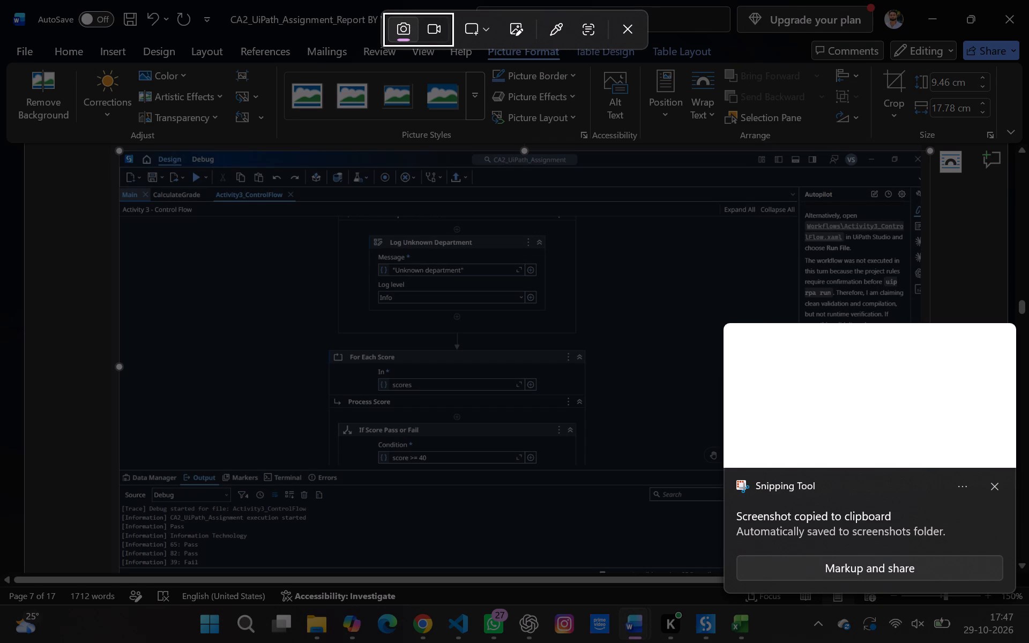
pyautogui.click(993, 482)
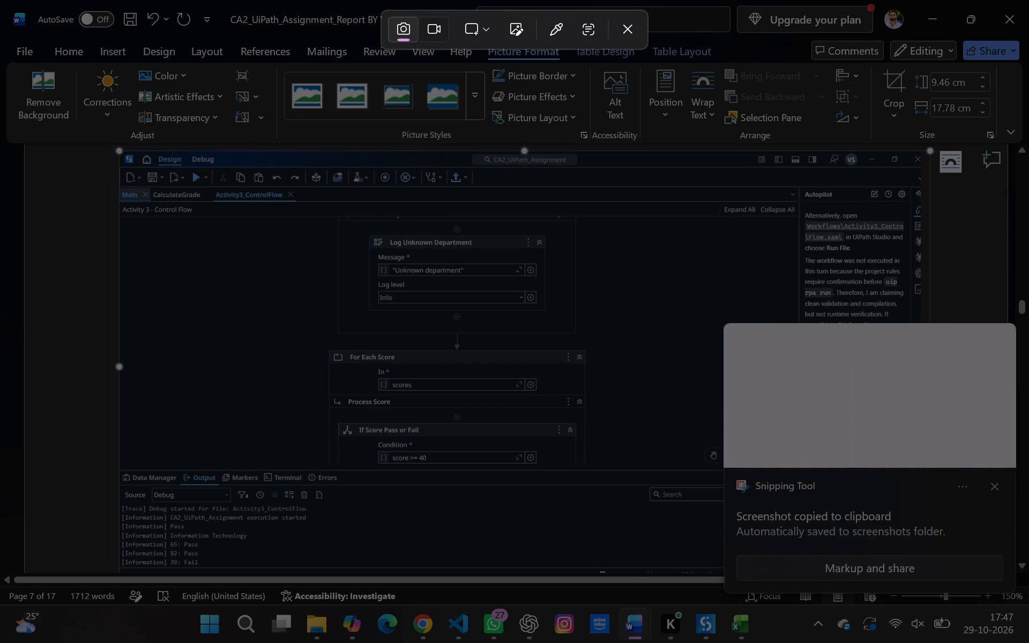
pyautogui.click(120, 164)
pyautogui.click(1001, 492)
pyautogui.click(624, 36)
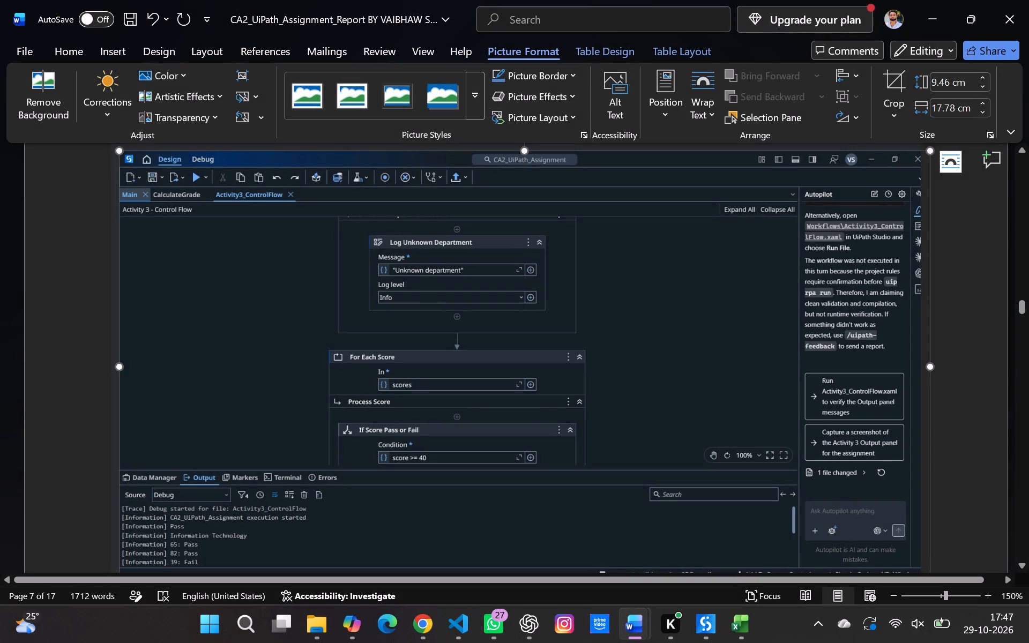
# Snip the Activity 3 control-flow screenshot from its toolbar row to the Output log, leaving out the title bar and account status bar.
pyautogui.press('shift+super+s')
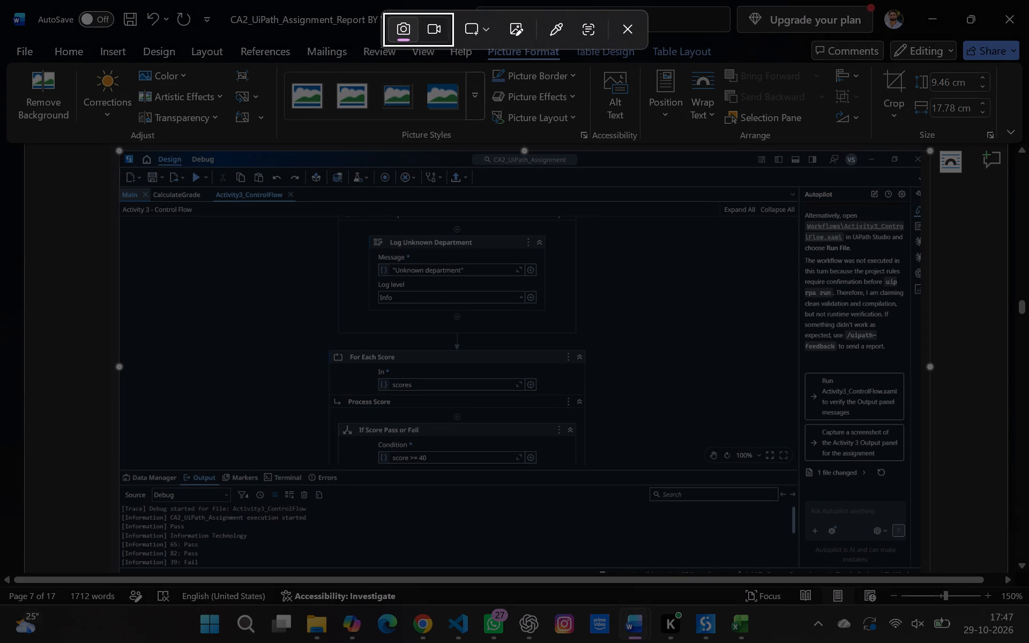
pyautogui.moveTo(121, 167); pyautogui.dragTo(936, 552)
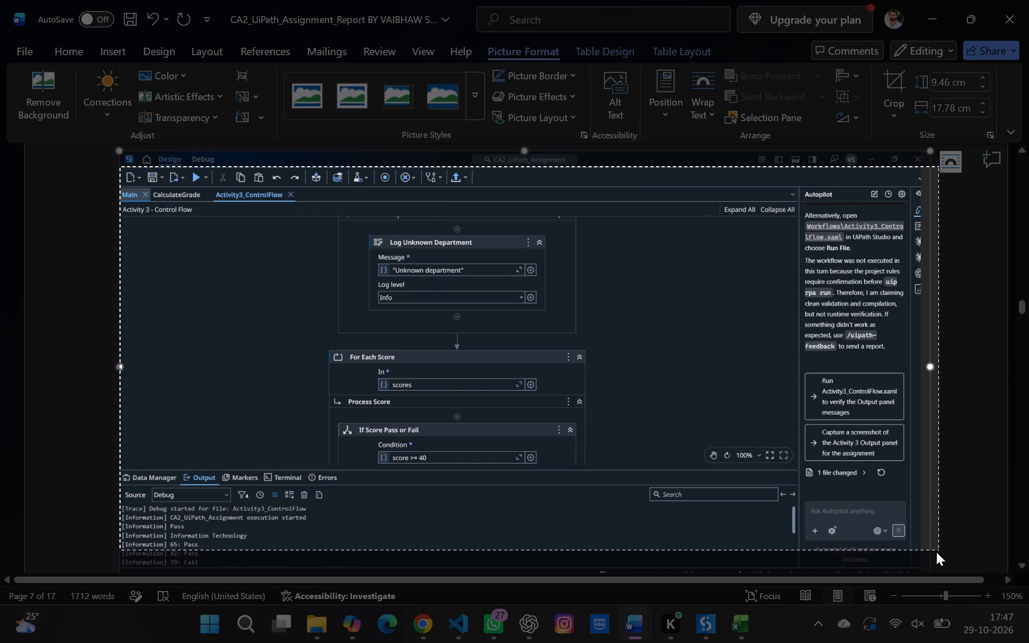
pyautogui.moveTo(936, 552); pyautogui.dragTo(917, 569)
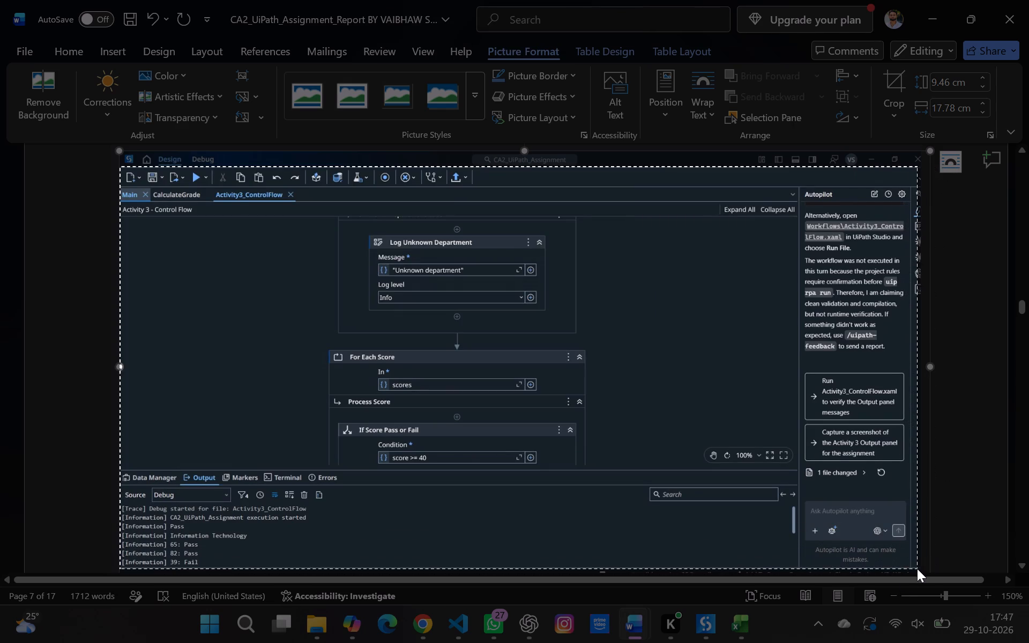
pyautogui.moveTo(917, 569); pyautogui.dragTo(927, 570)
# Cut the original Activity 3 control-flow screenshot out of its evidence table.
pyautogui.rightClick(580, 417)
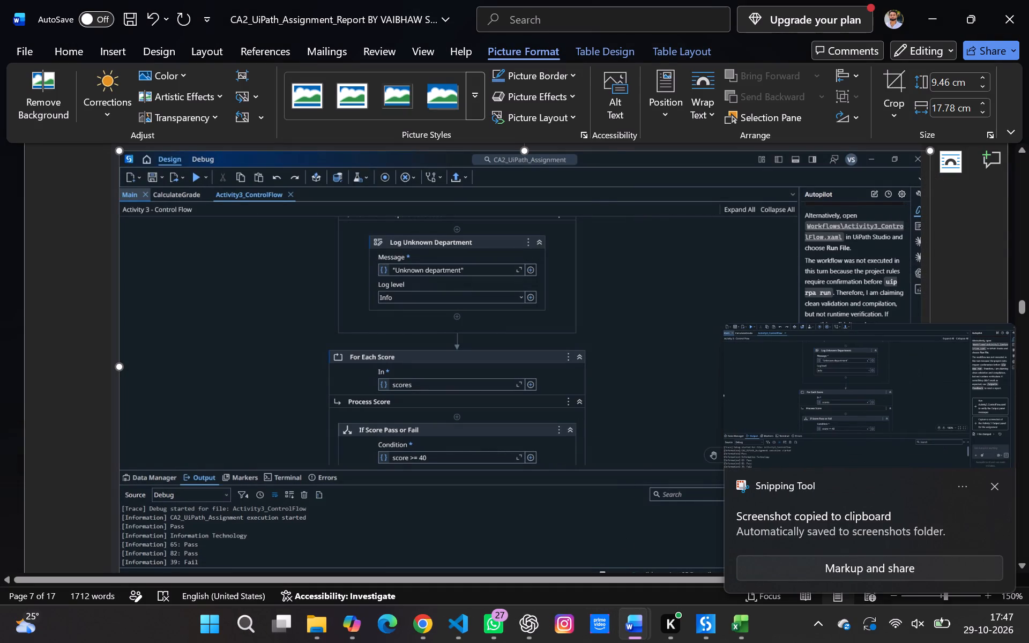
pyautogui.click(635, 183)
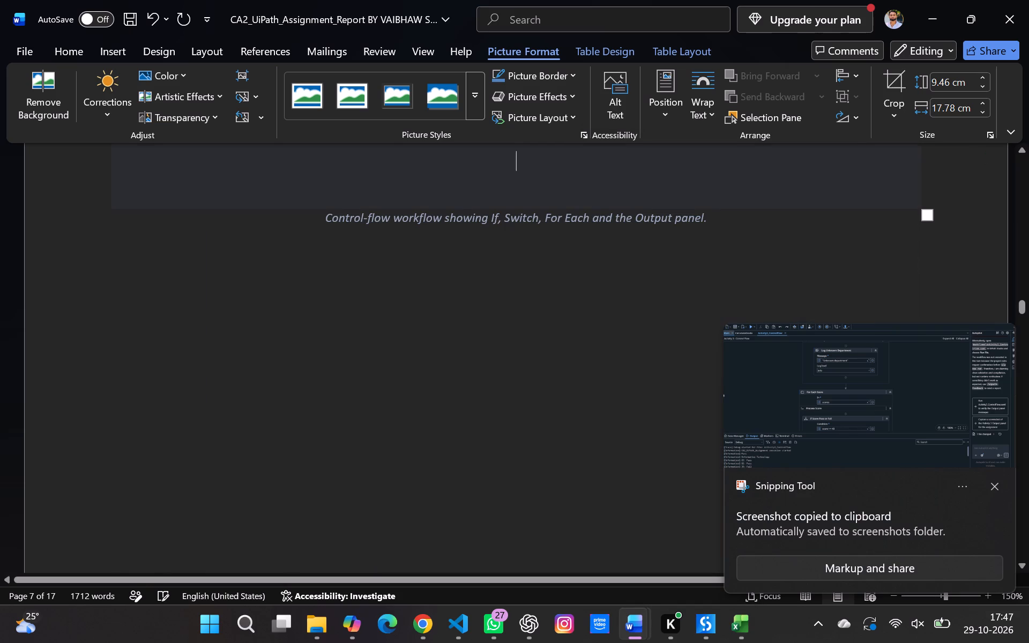
pyautogui.click(107, 46)
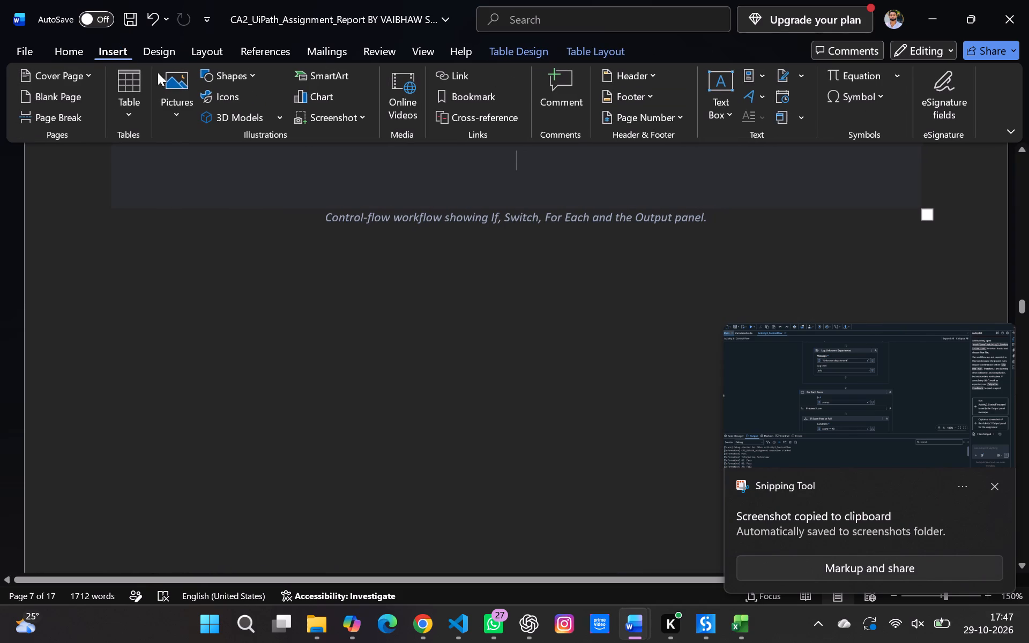
pyautogui.click(175, 85)
pyautogui.click(209, 158)
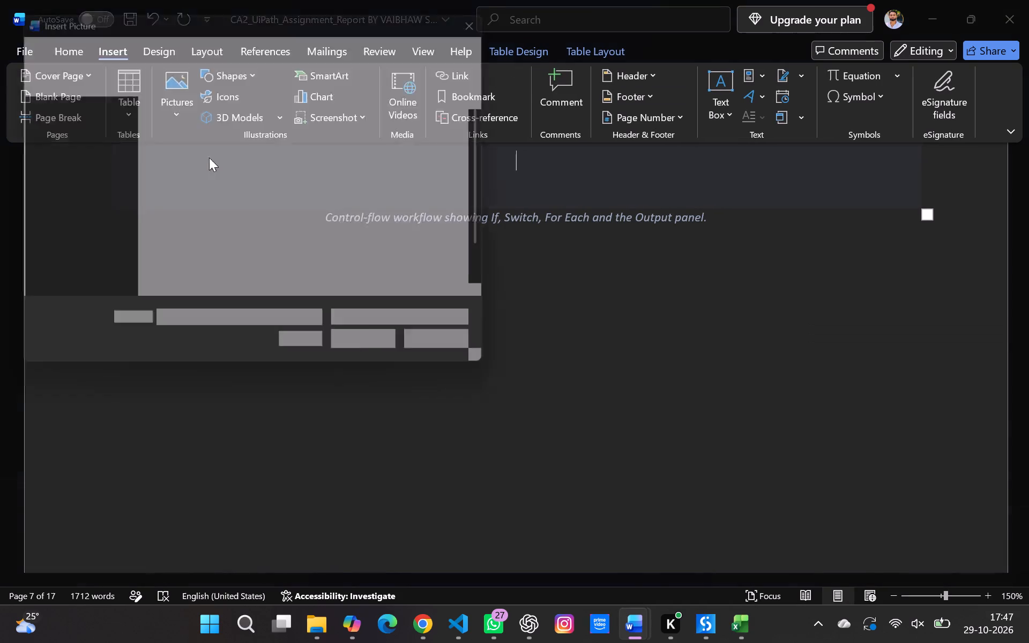
pyautogui.scroll(-1, 352, 178)
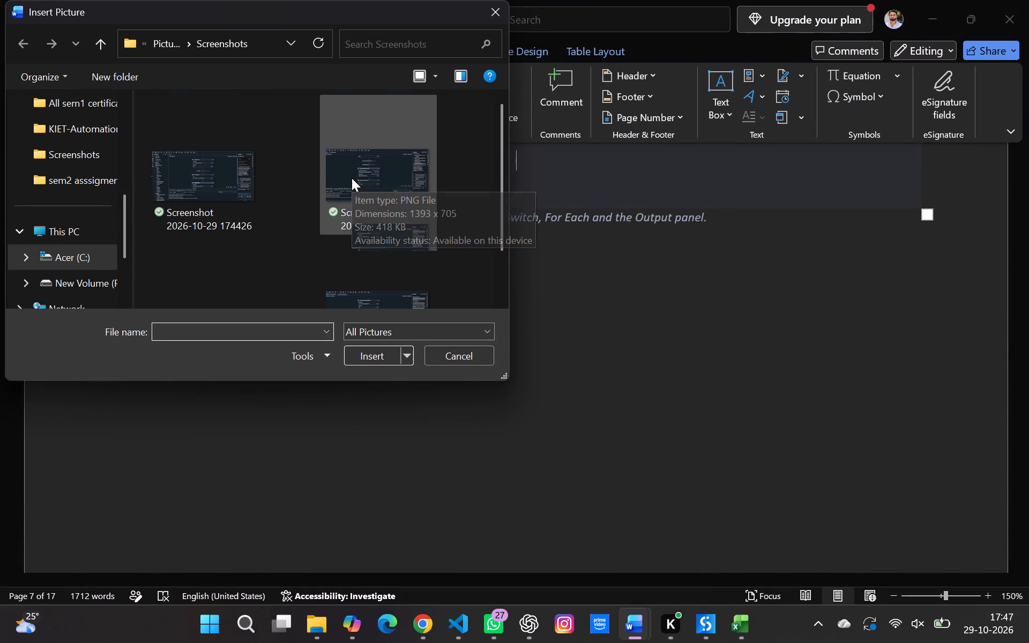
pyautogui.scroll(-1, 352, 178)
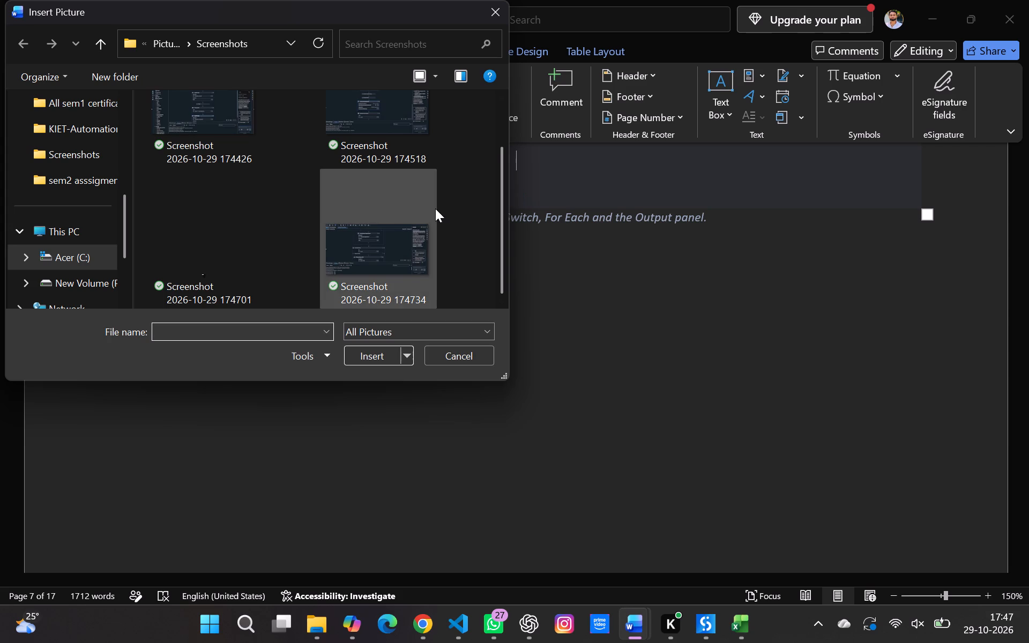
pyautogui.click(397, 241)
pyautogui.click(384, 348)
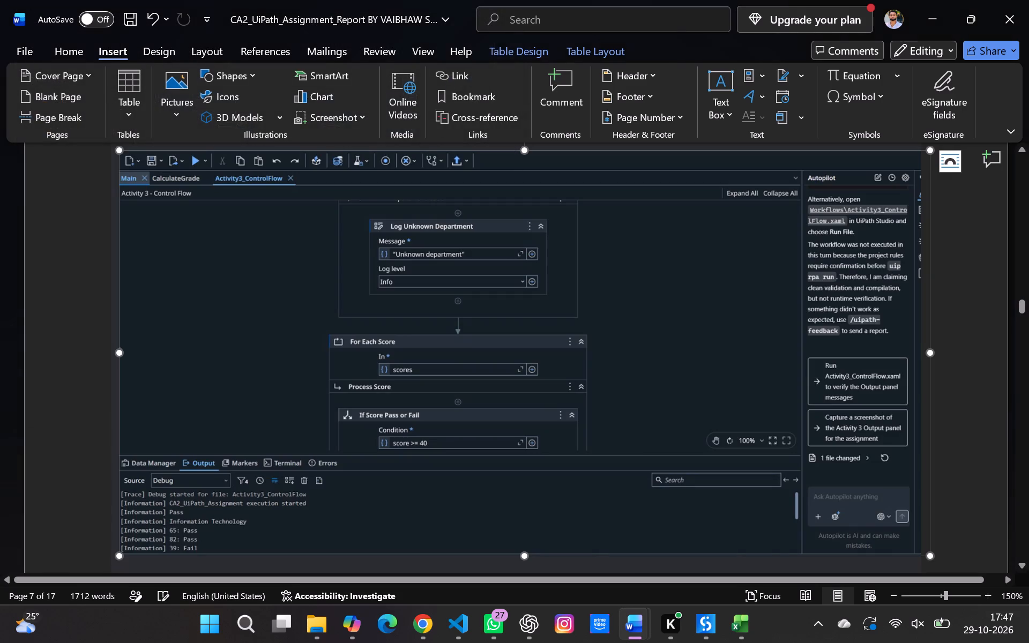
# Snip the Activity 4 business process screenshot from its toolbar row to the Output log, leaving out the title bar and account status bar.
pyautogui.scroll(-1, 384, 348)
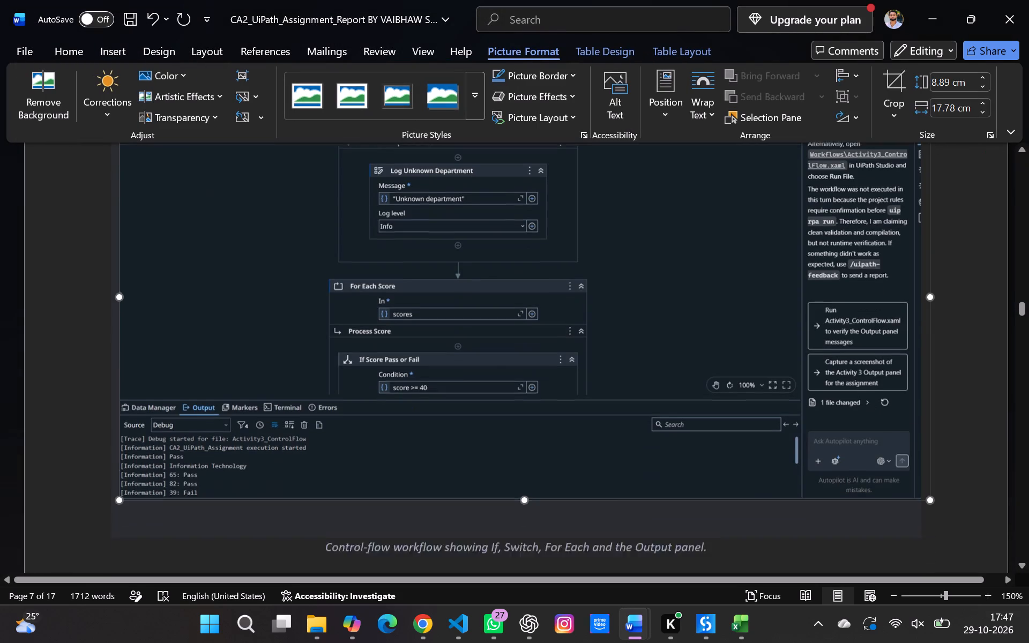
pyautogui.scroll(-1, 384, 348)
pyautogui.scroll(1, 525, 438)
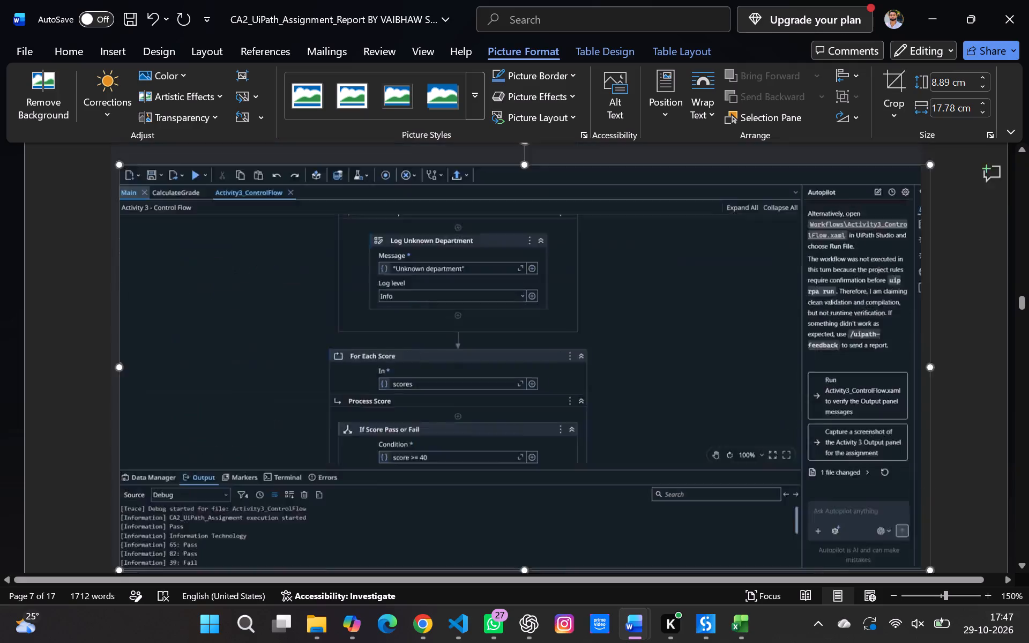
pyautogui.scroll(1, 525, 438)
pyautogui.scroll(-4, 525, 438)
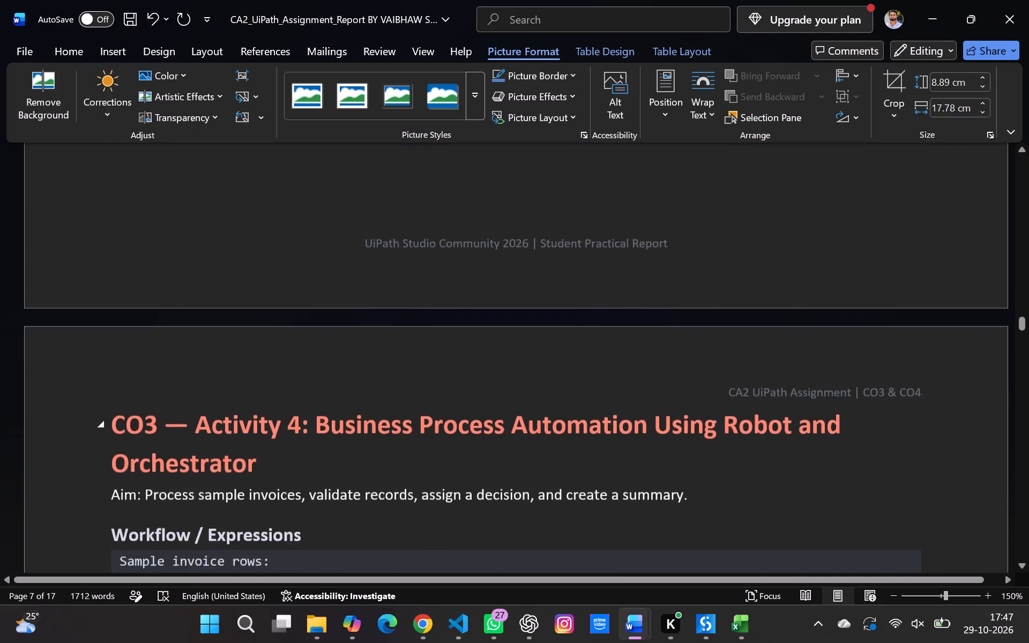
pyautogui.scroll(-7, 525, 438)
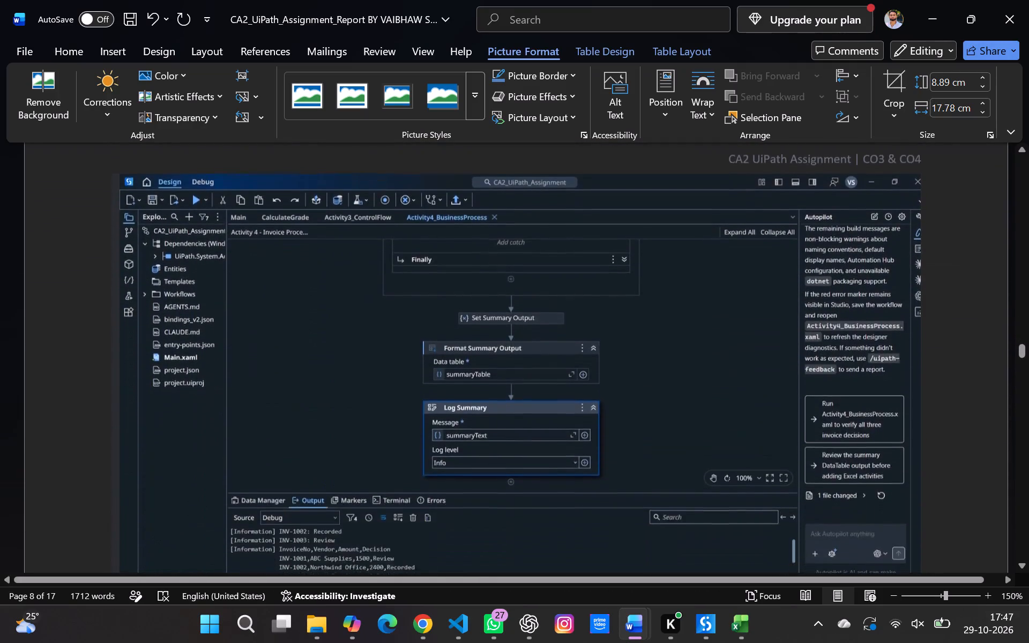
pyautogui.scroll(-3, 525, 438)
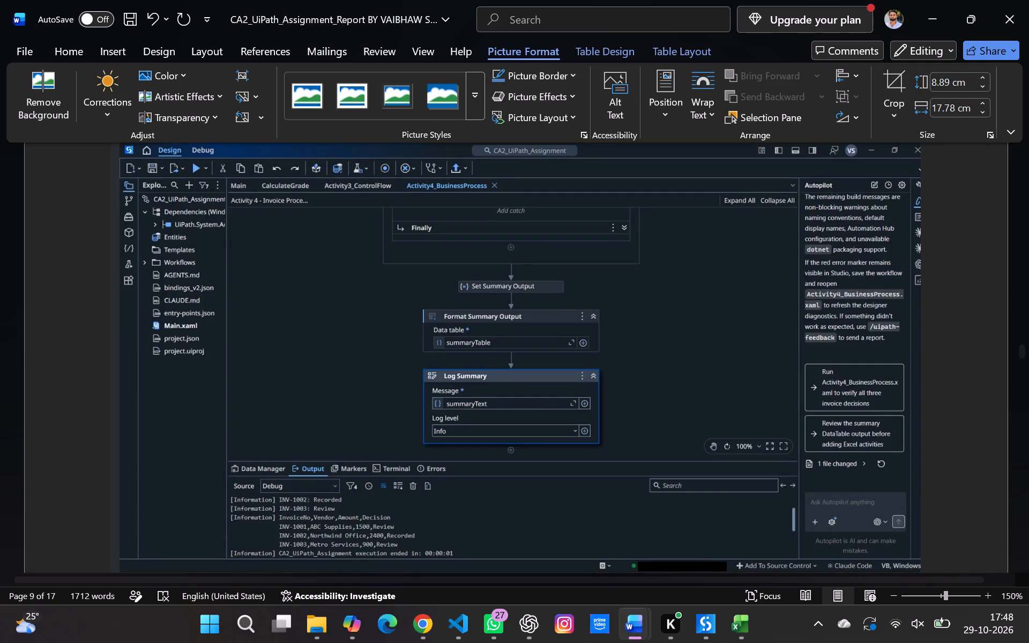
pyautogui.press('shift+super+s')
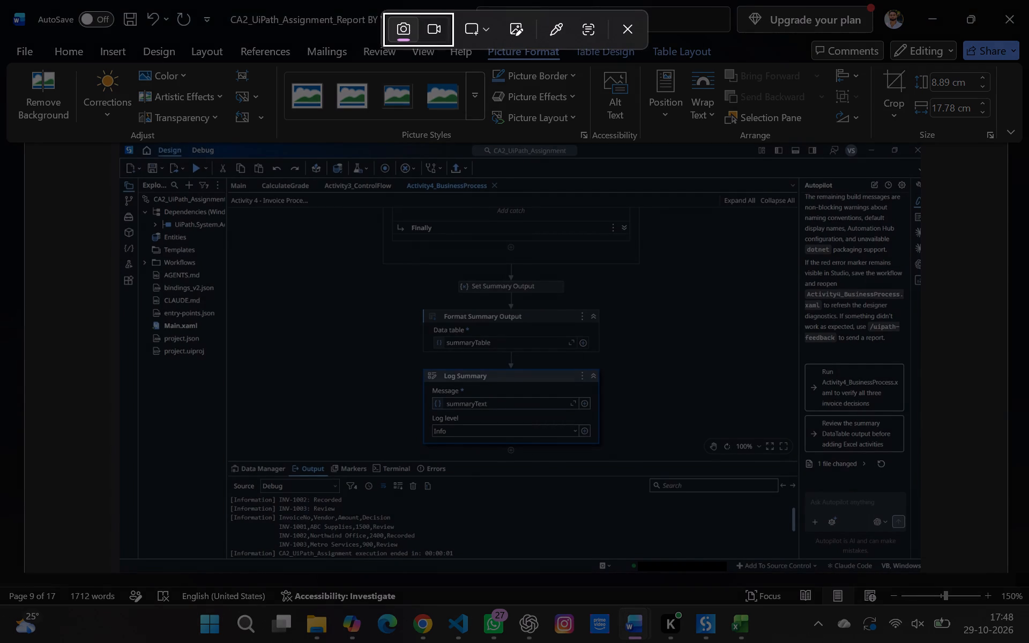
pyautogui.moveTo(121, 158); pyautogui.dragTo(923, 573)
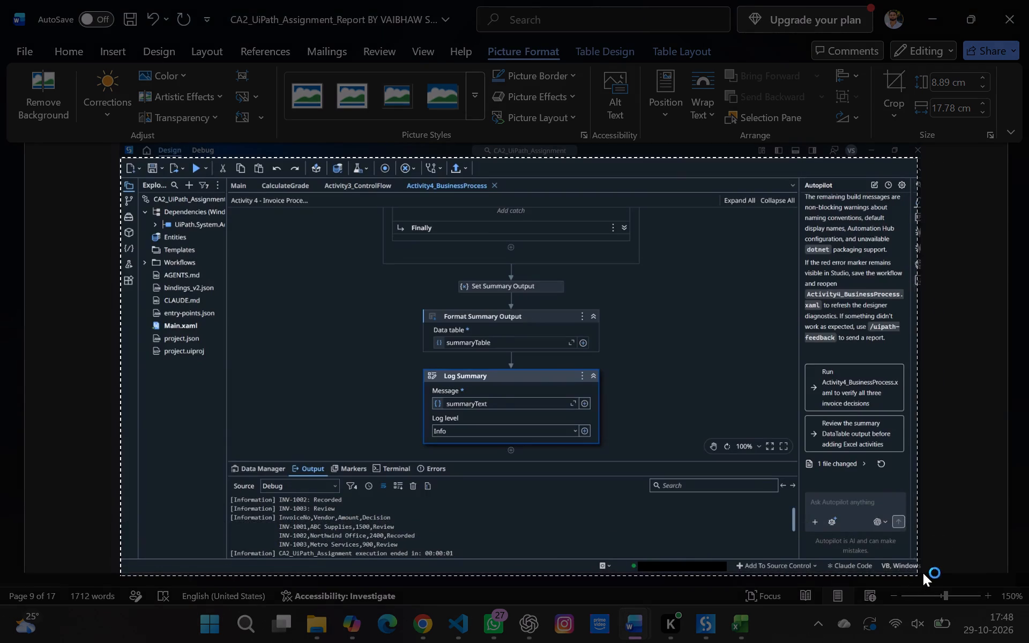
pyautogui.moveTo(923, 573); pyautogui.dragTo(928, 560)
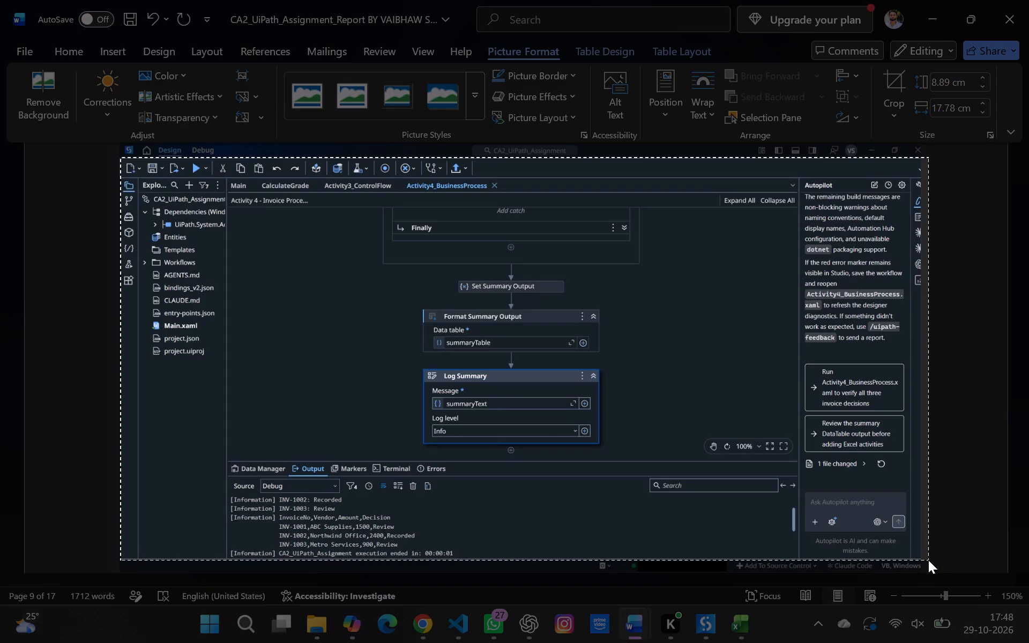
pyautogui.moveTo(928, 560); pyautogui.dragTo(928, 560)
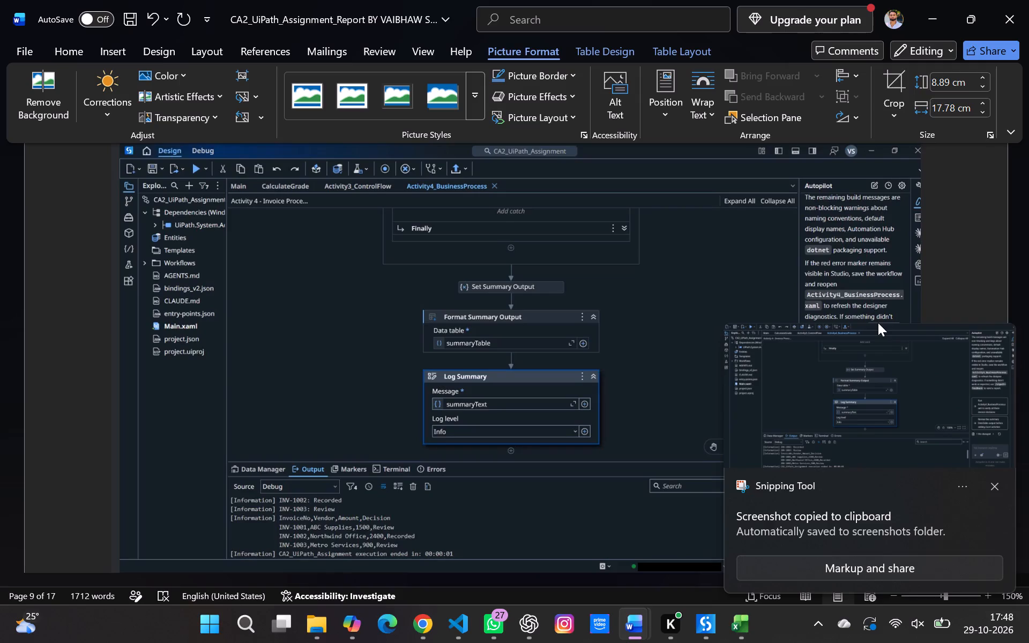
# Cut the original Activity 4 invoice workflow screenshot out of its evidence table.
pyautogui.rightClick(452, 274)
pyautogui.click(527, 184)
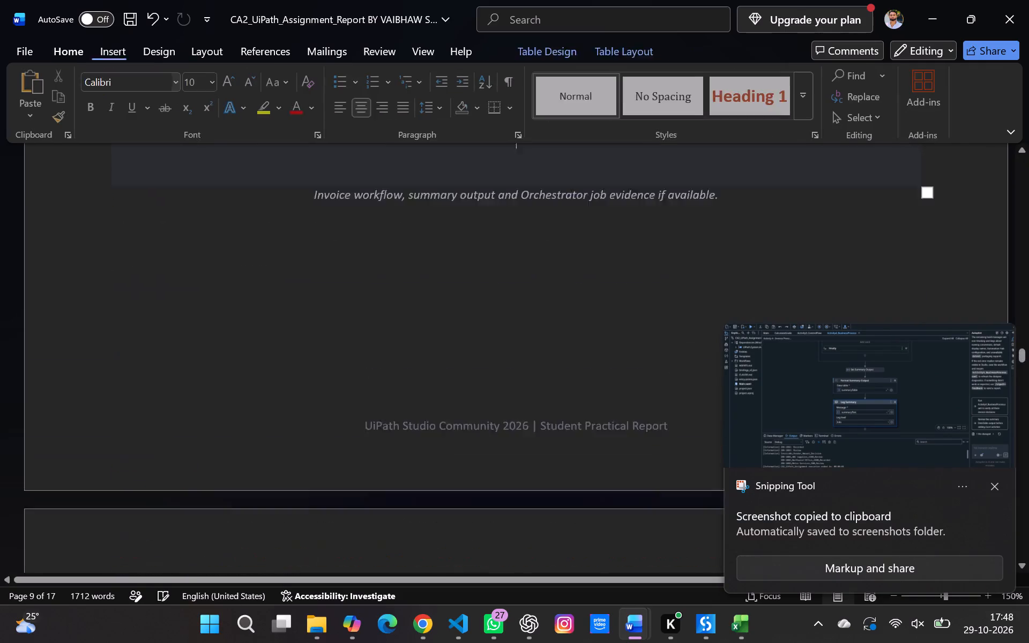
pyautogui.click(124, 57)
pyautogui.click(180, 99)
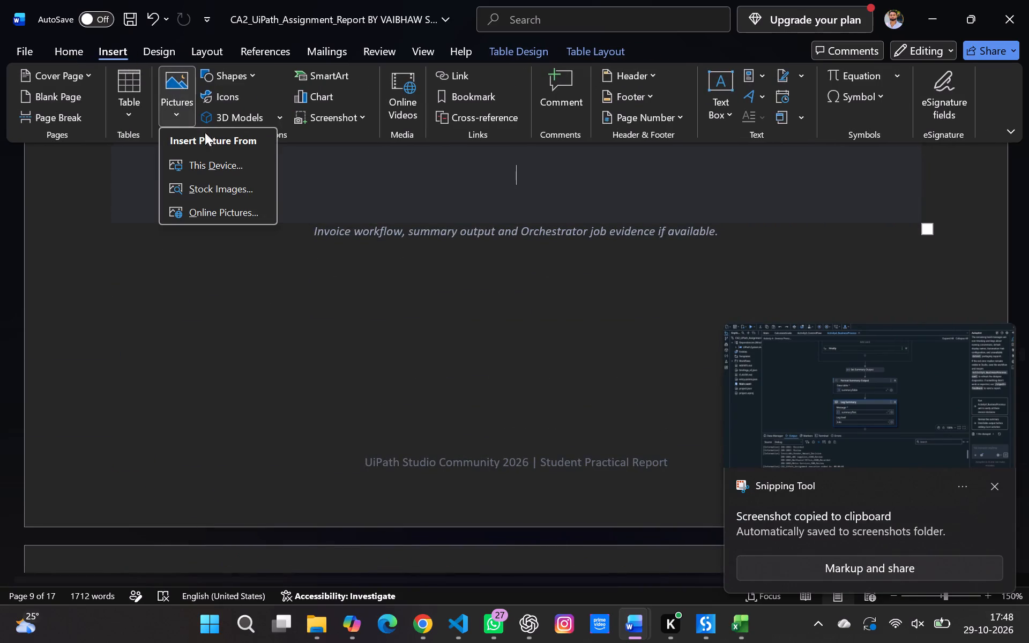
pyautogui.click(210, 160)
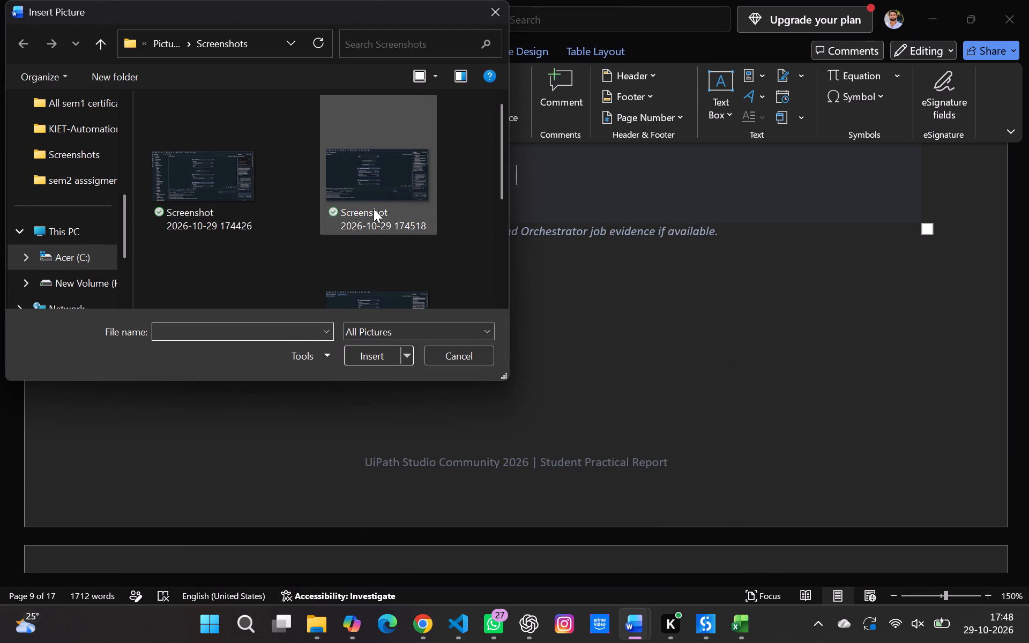
pyautogui.scroll(-3, 374, 209)
pyautogui.click(215, 226)
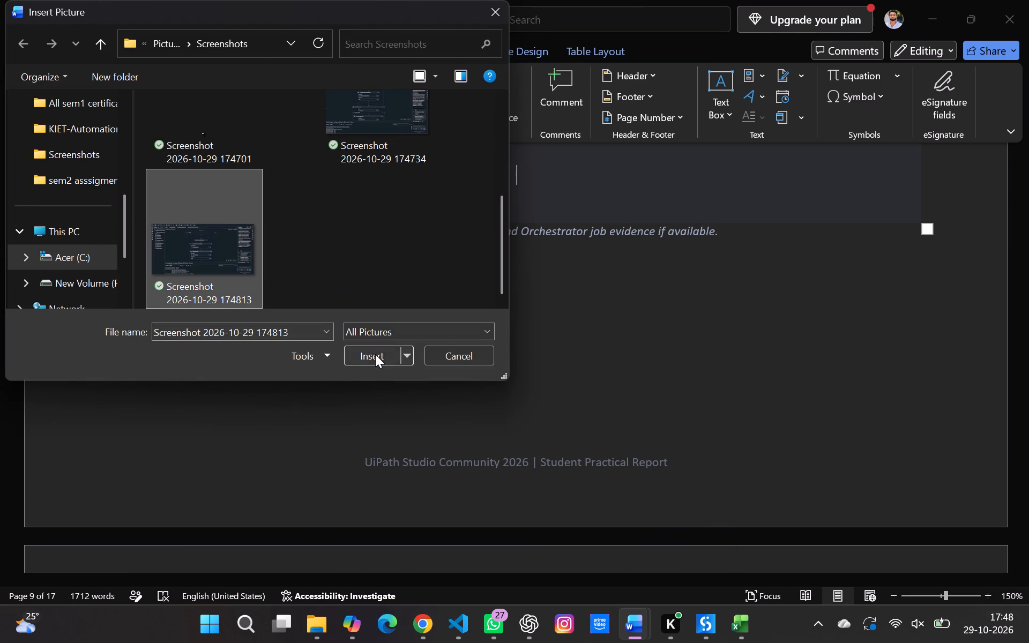
pyautogui.click(376, 354)
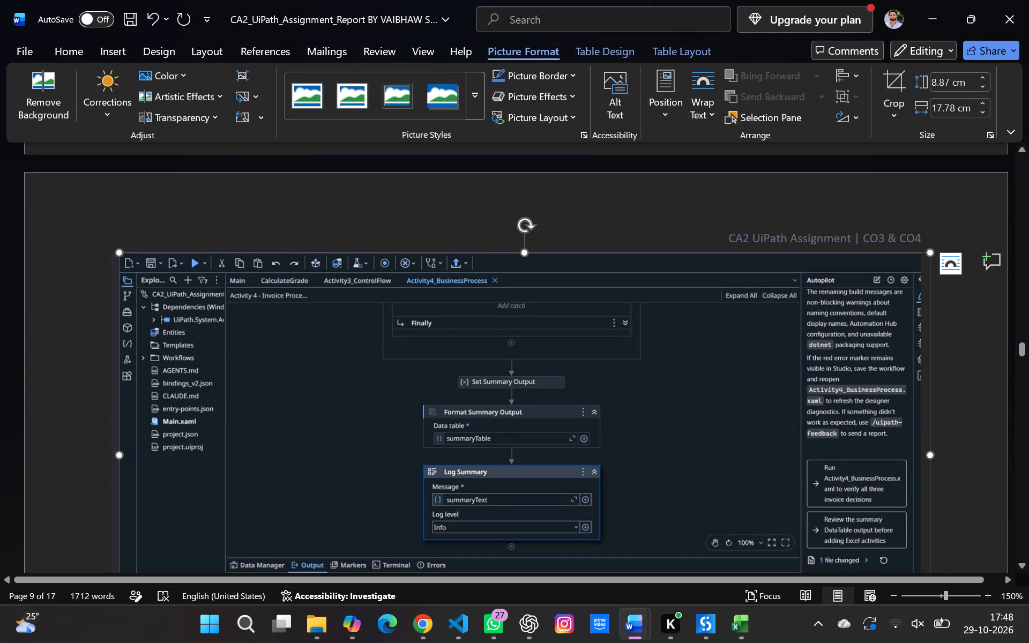
# Snip the Activity 5 Excel DataTable screenshot from its toolbar row to the Output log, leaving out the title bar and account status bar.
pyautogui.scroll(-5, 376, 354)
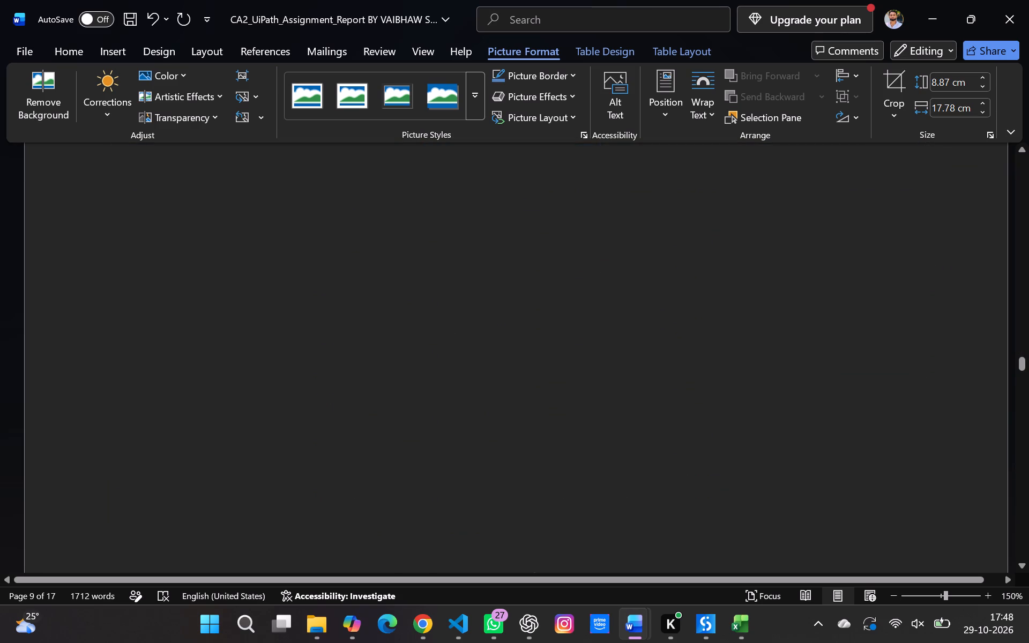
pyautogui.scroll(-5, 376, 354)
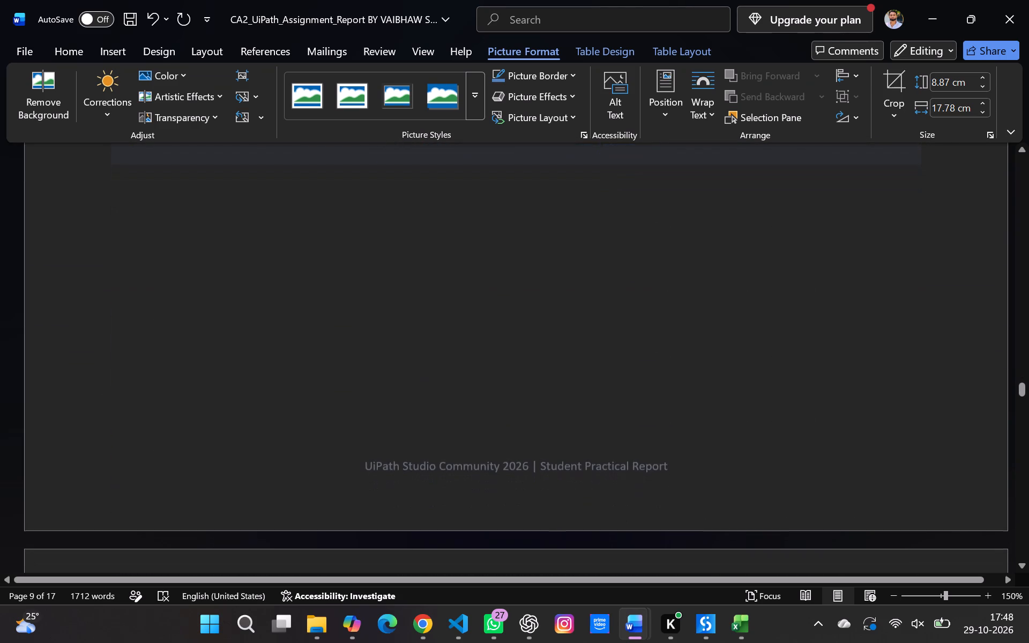
pyautogui.scroll(-2, 376, 354)
pyautogui.scroll(1, 376, 354)
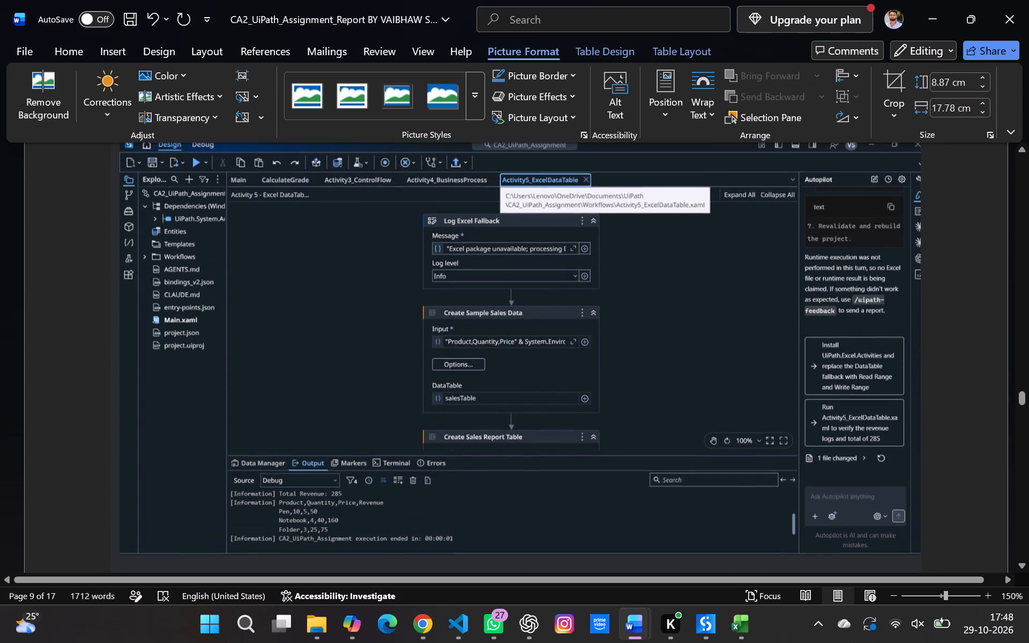
pyautogui.scroll(1, 376, 354)
pyautogui.click(376, 354)
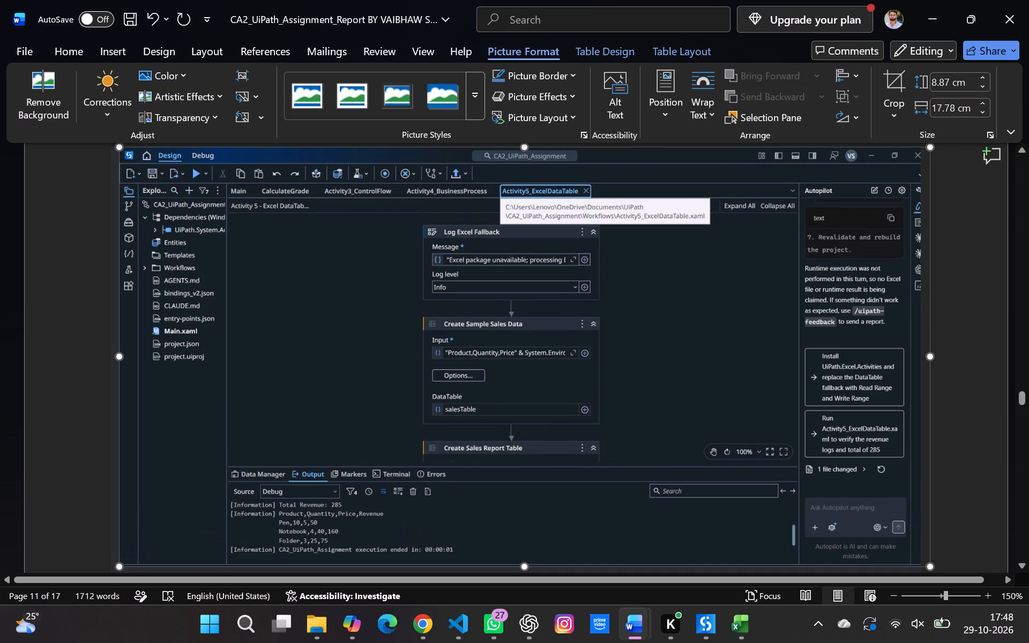
pyautogui.press('shift+super+s')
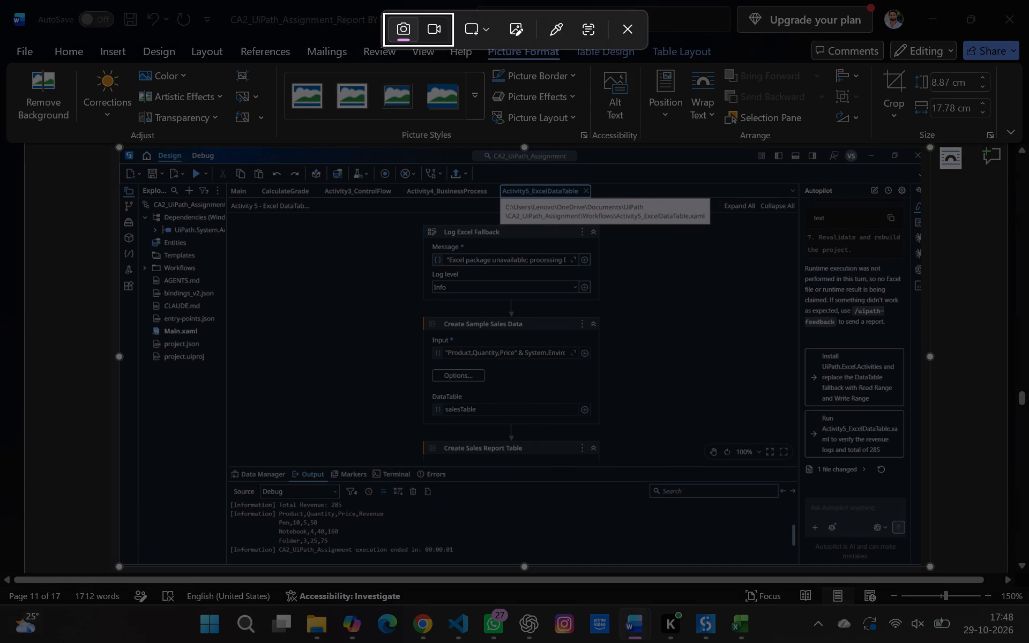
pyautogui.moveTo(121, 163); pyautogui.dragTo(924, 519)
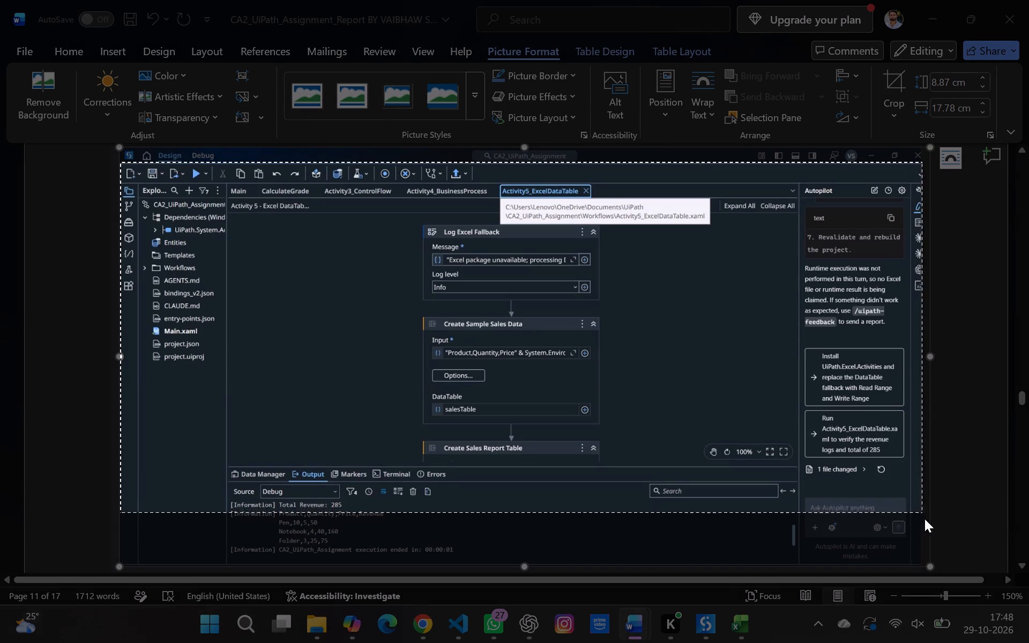
pyautogui.moveTo(924, 519); pyautogui.dragTo(926, 562)
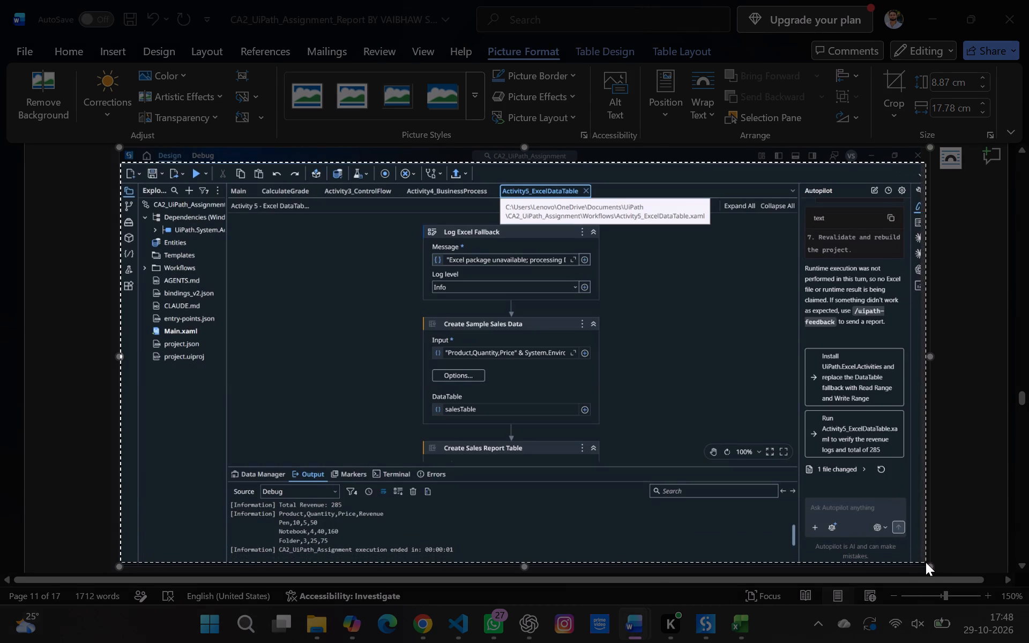
pyautogui.moveTo(926, 562); pyautogui.dragTo(922, 562)
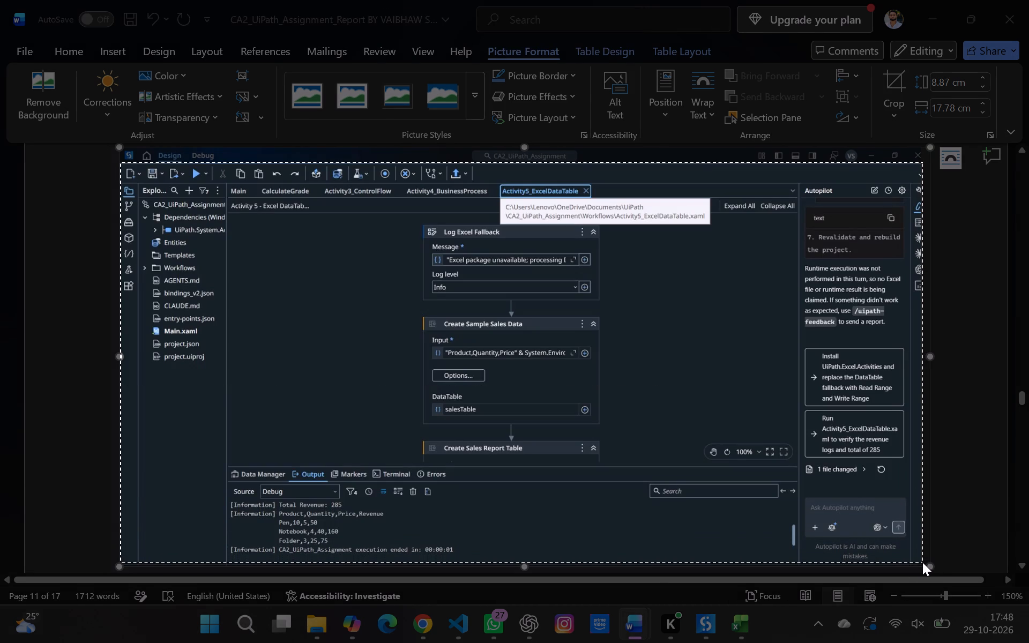
pyautogui.moveTo(922, 562); pyautogui.dragTo(920, 565)
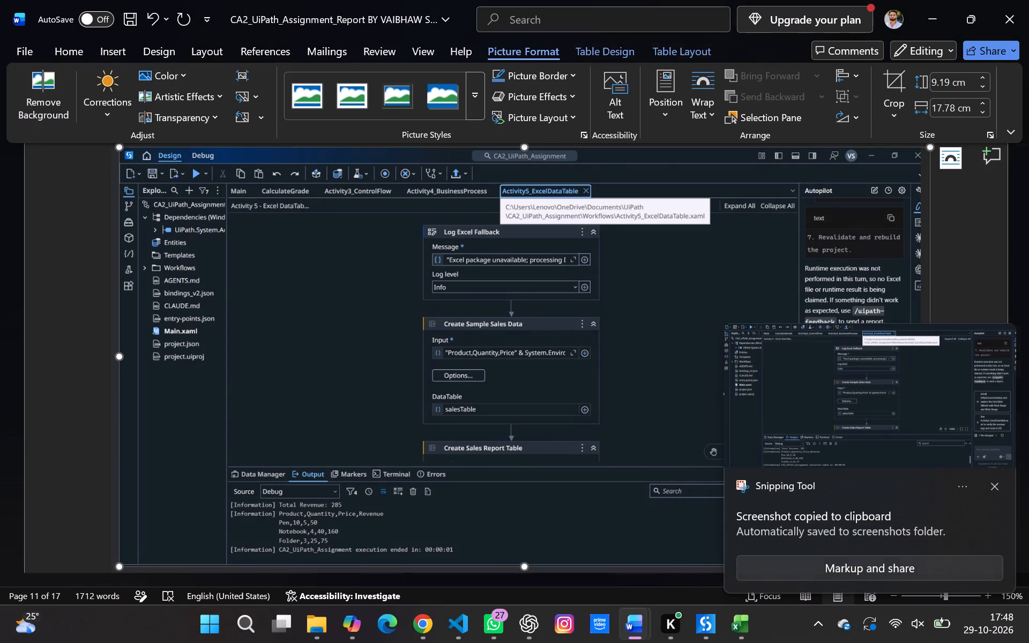
# Cut the original Activity 5 Excel DataTable screenshot out of its evidence table.
pyautogui.click(579, 260)
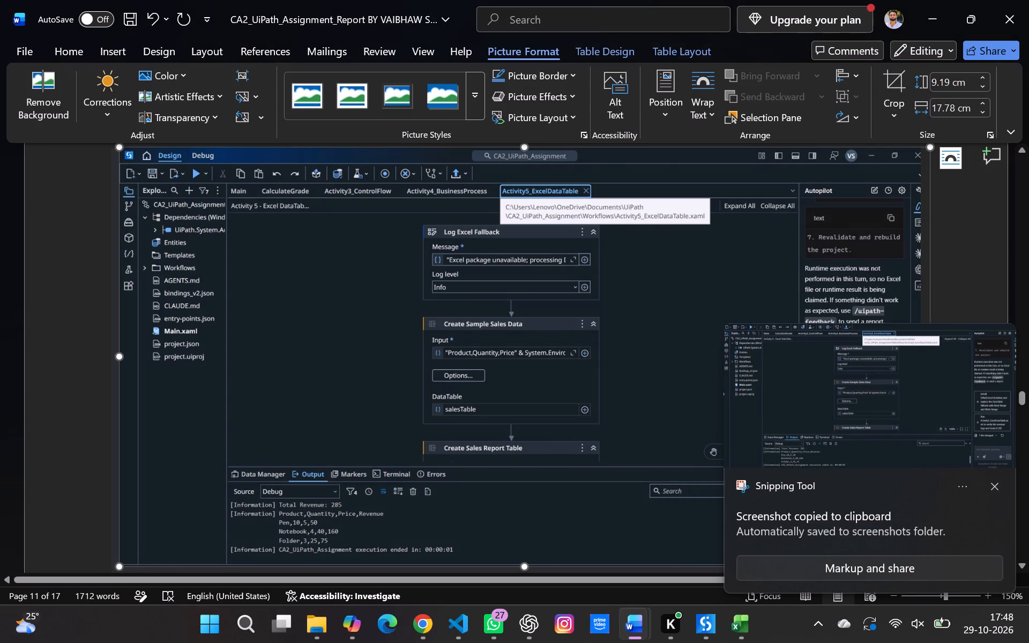
pyautogui.rightClick(579, 259)
pyautogui.click(655, 175)
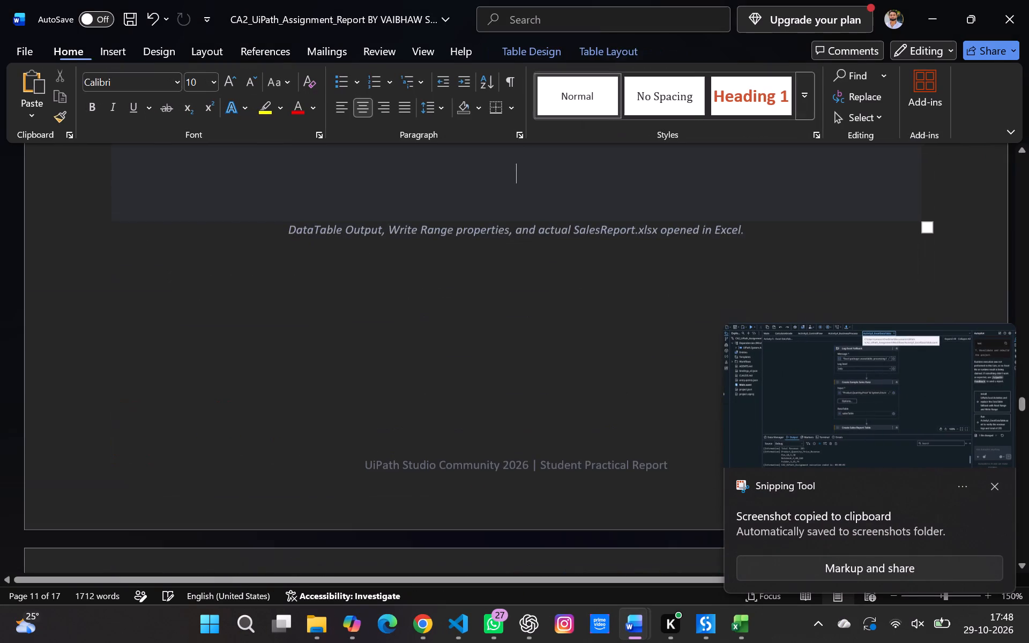
pyautogui.click(115, 54)
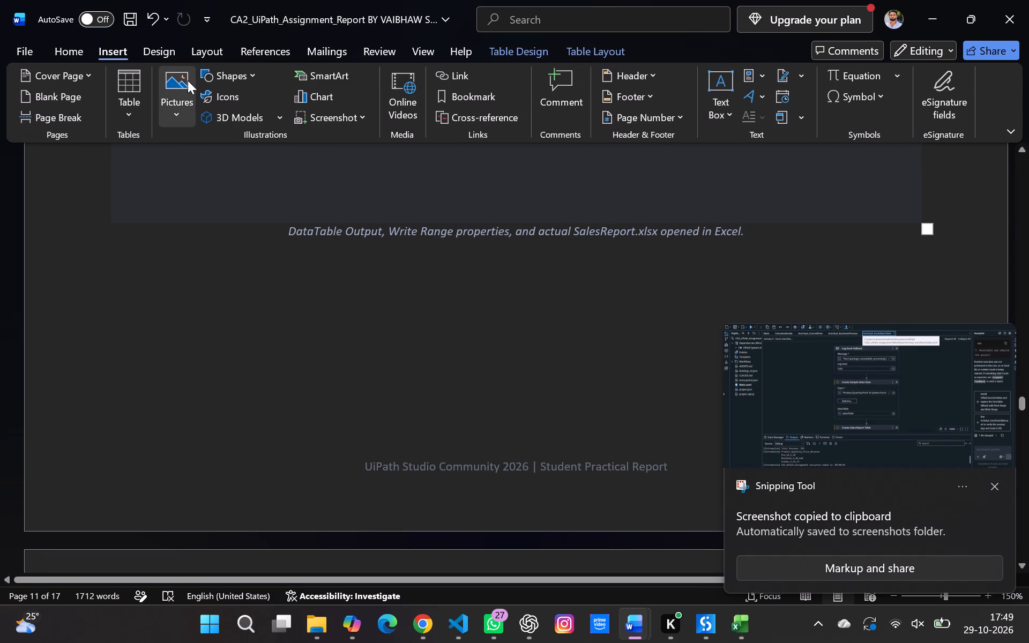
pyautogui.click(188, 80)
pyautogui.click(214, 168)
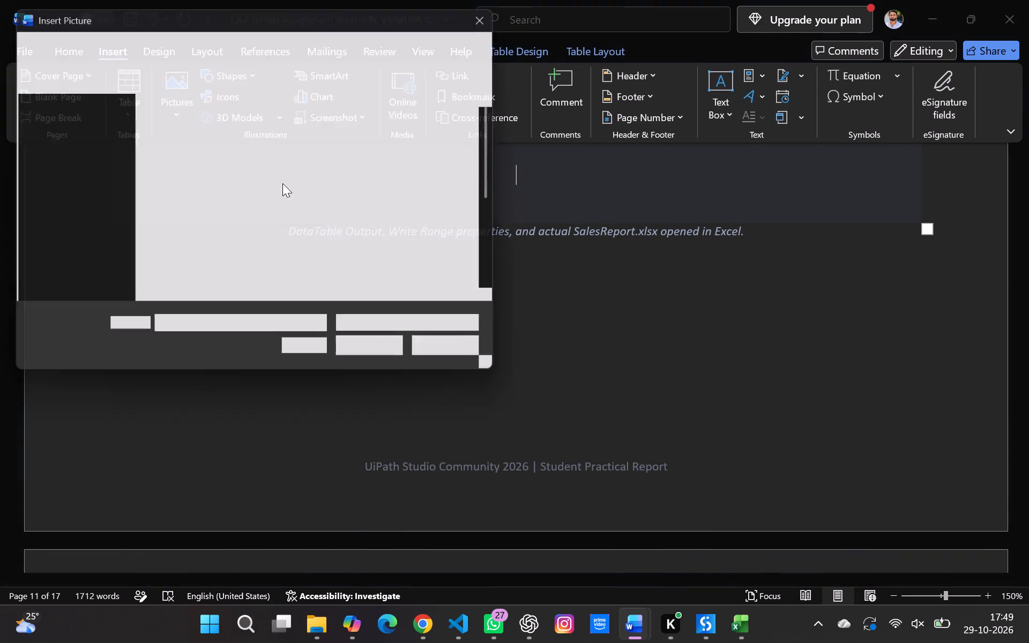
pyautogui.scroll(-5, 231, 222)
pyautogui.click(333, 255)
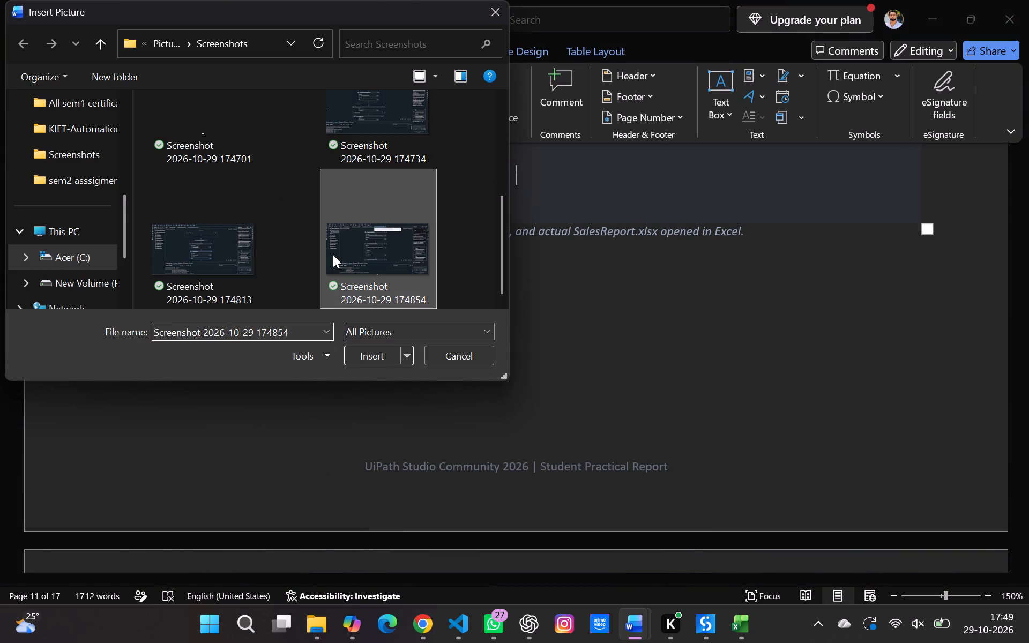
pyautogui.click(380, 350)
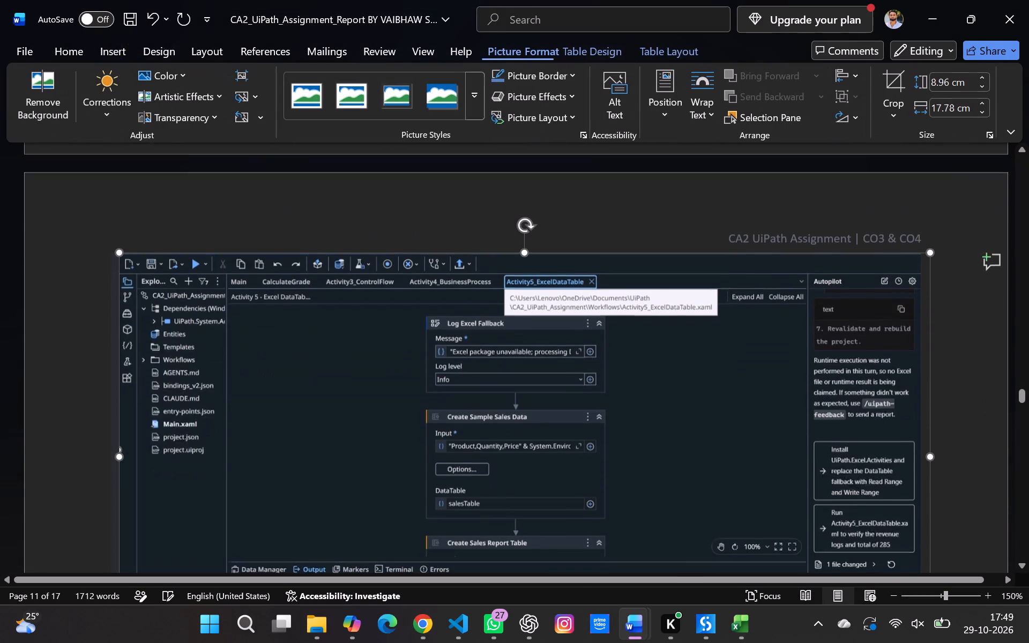
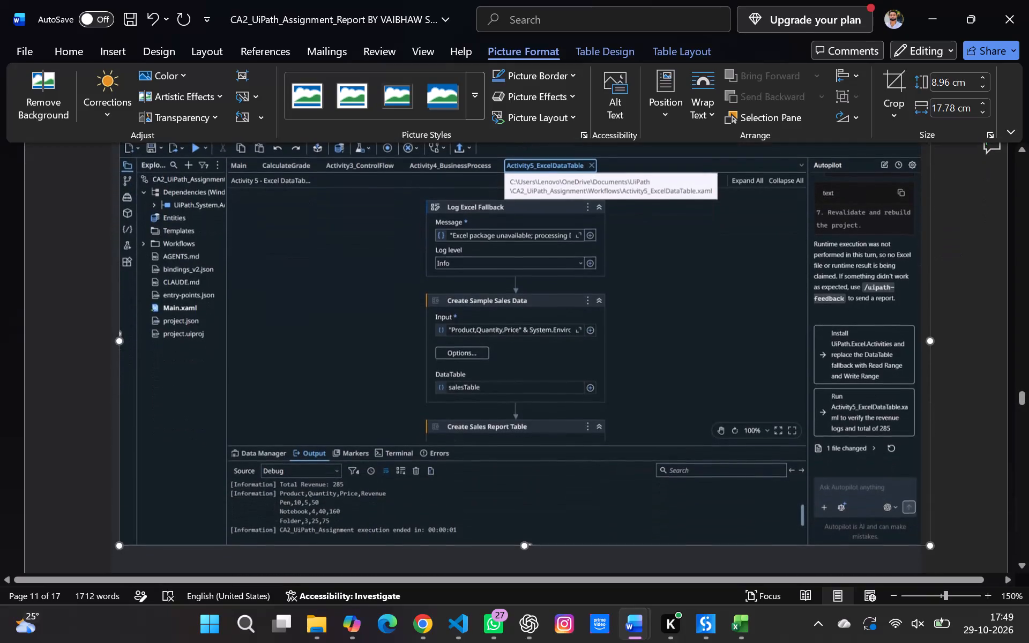
# Snip the inserted Activity 5 evidence picture again from its workflow tab row to the Output log, leaving out the toolbar row.
pyautogui.scroll(-2, 380, 350)
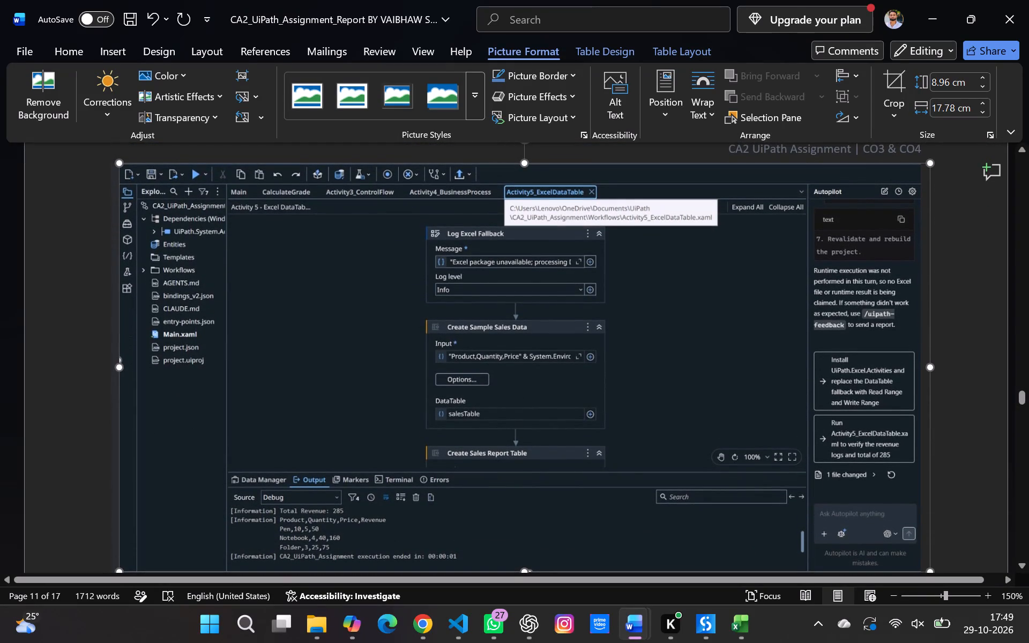
pyautogui.press('shift+super+s')
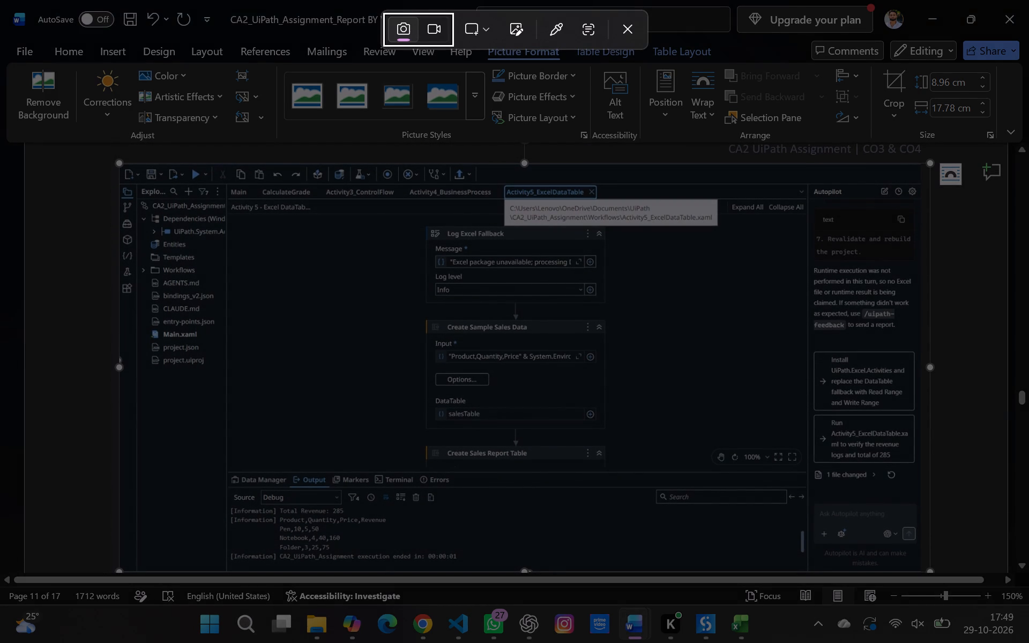
pyautogui.moveTo(119, 182); pyautogui.dragTo(933, 558)
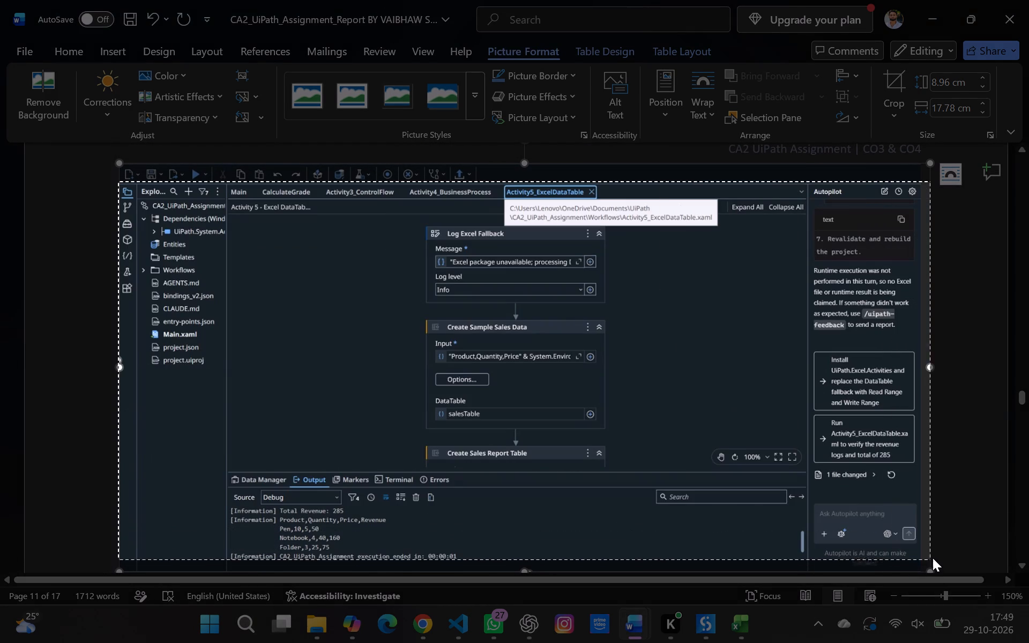
pyautogui.moveTo(933, 558); pyautogui.dragTo(1024, 554)
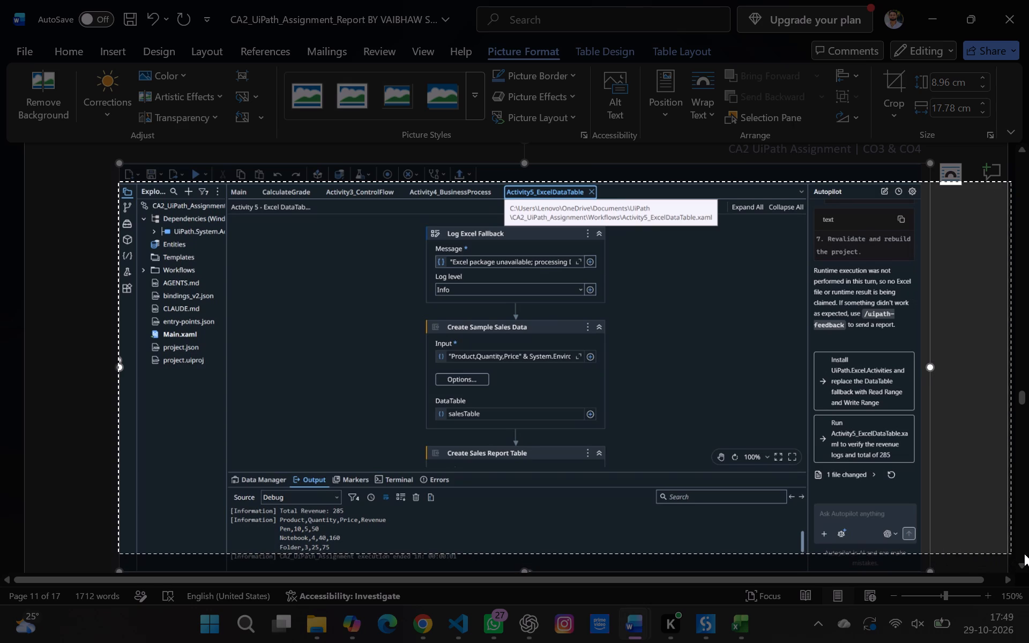
pyautogui.moveTo(1024, 554); pyautogui.dragTo(918, 573)
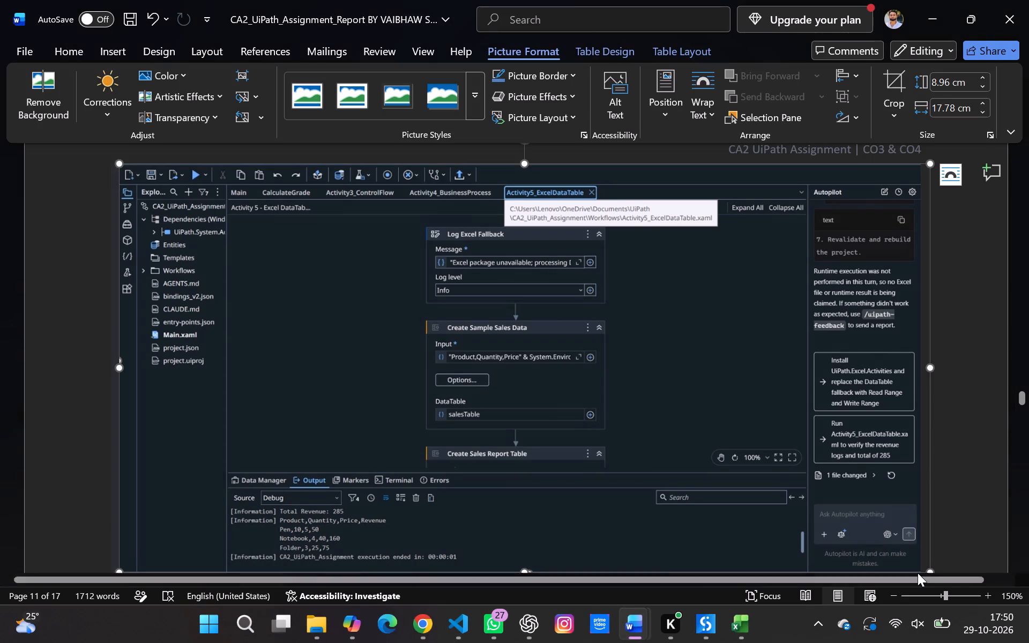
# Cut the current Activity 5 Excel DataTable picture out of its evidence table.
pyautogui.rightClick(573, 284)
pyautogui.click(616, 171)
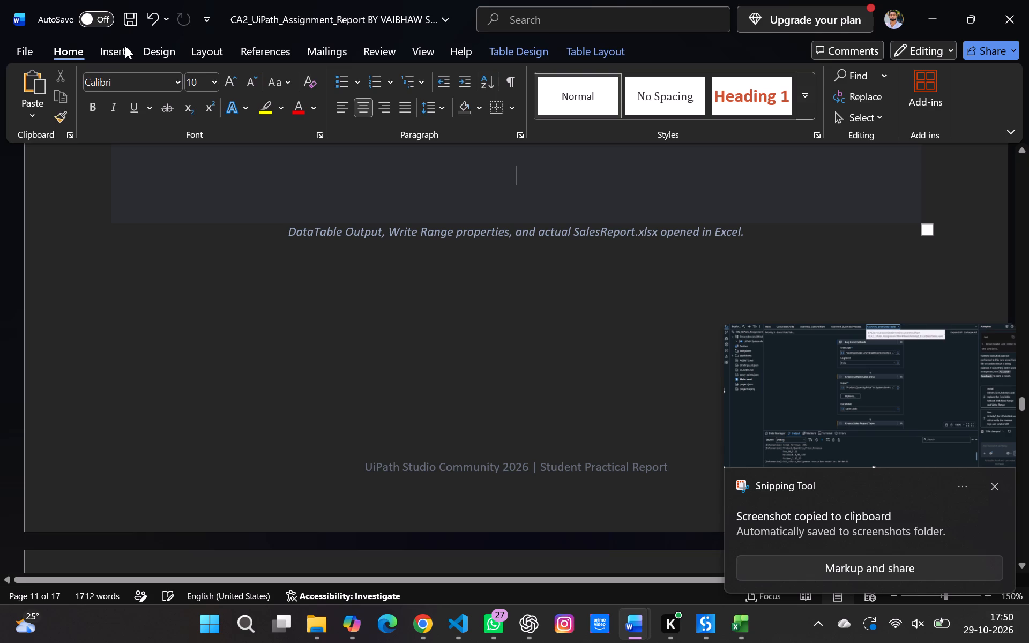
pyautogui.click(125, 46)
pyautogui.click(162, 83)
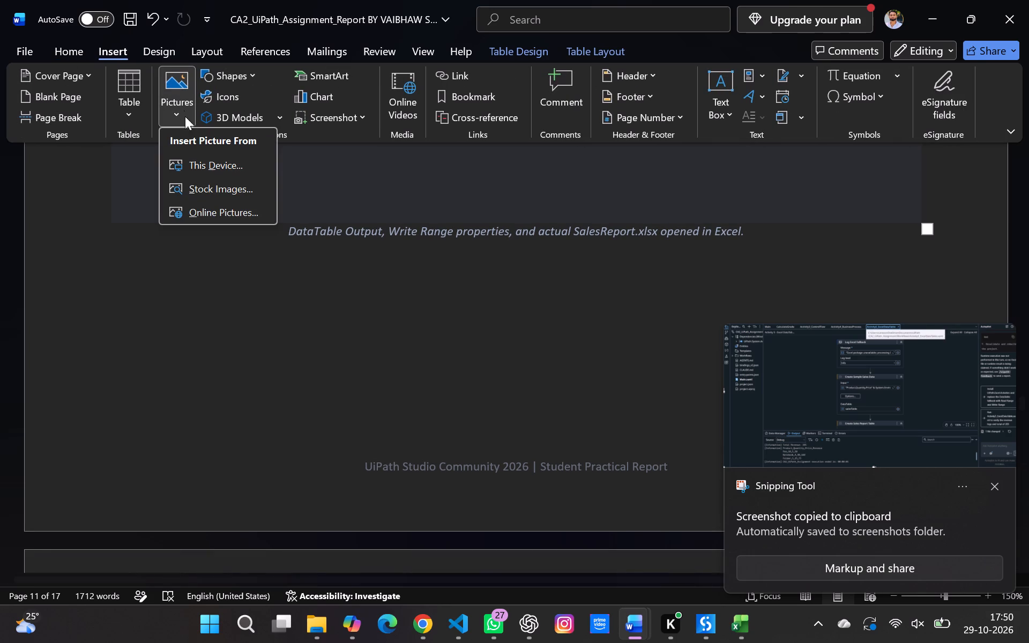
pyautogui.click(198, 155)
pyautogui.scroll(-6, 278, 222)
pyautogui.click(187, 267)
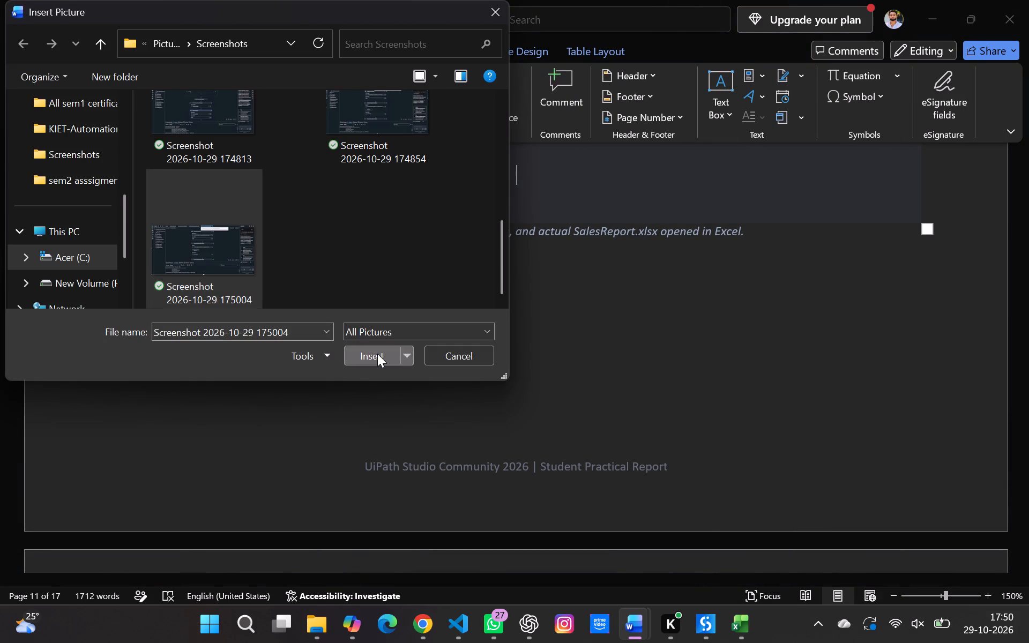
pyautogui.click(377, 354)
# Snip the Activity 6 evidence screenshot from its toolbar row to the Output log, leaving out the UiPath title bar.
pyautogui.scroll(-4, 377, 354)
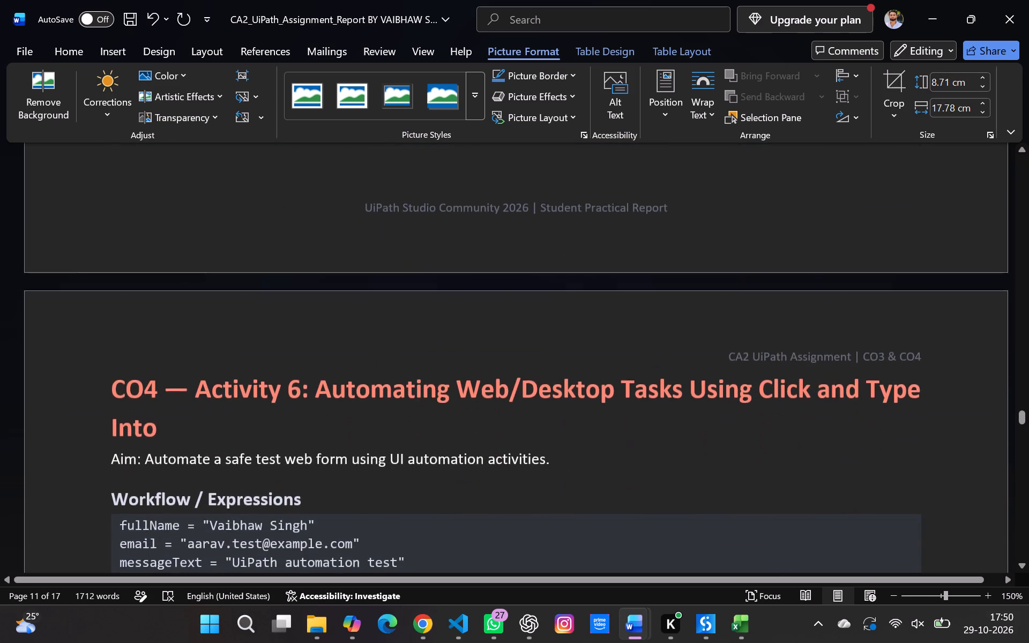
pyautogui.scroll(-3, 377, 354)
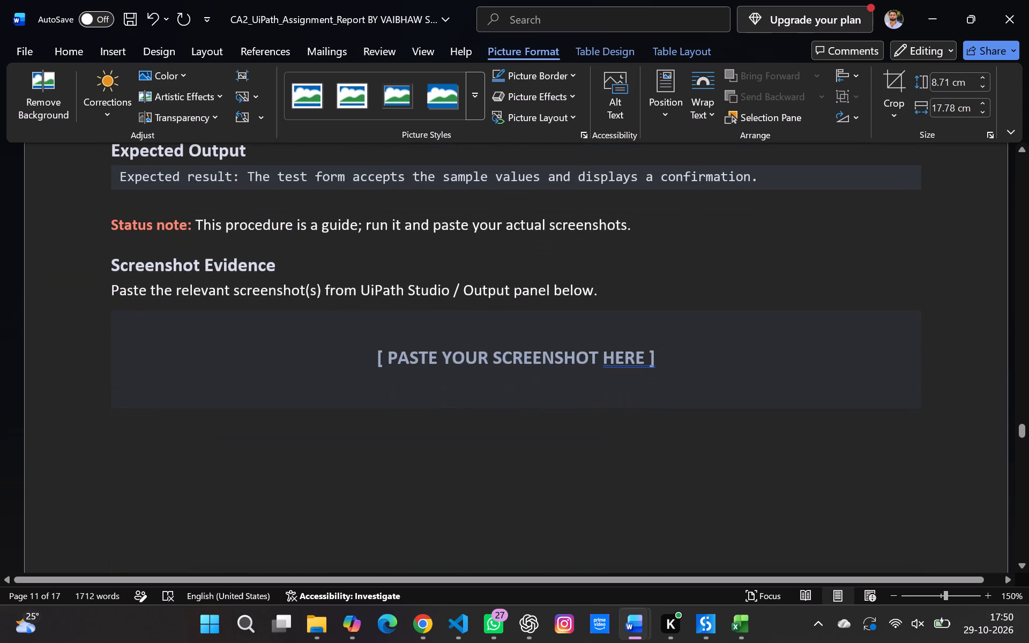
pyautogui.scroll(-3, 377, 354)
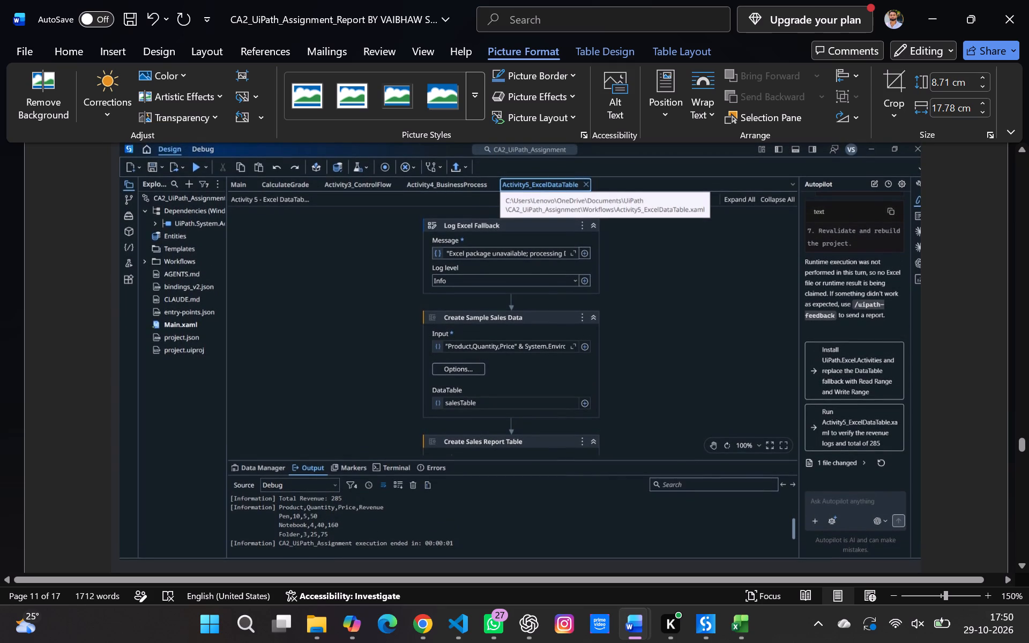
pyautogui.press('shift+super+s')
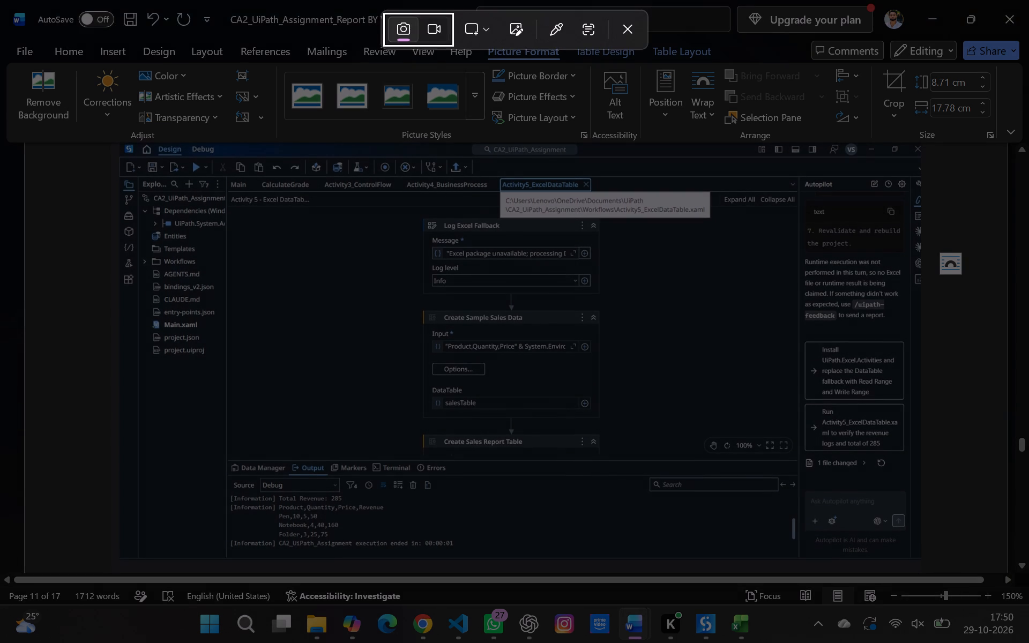
pyautogui.moveTo(122, 158); pyautogui.dragTo(847, 534)
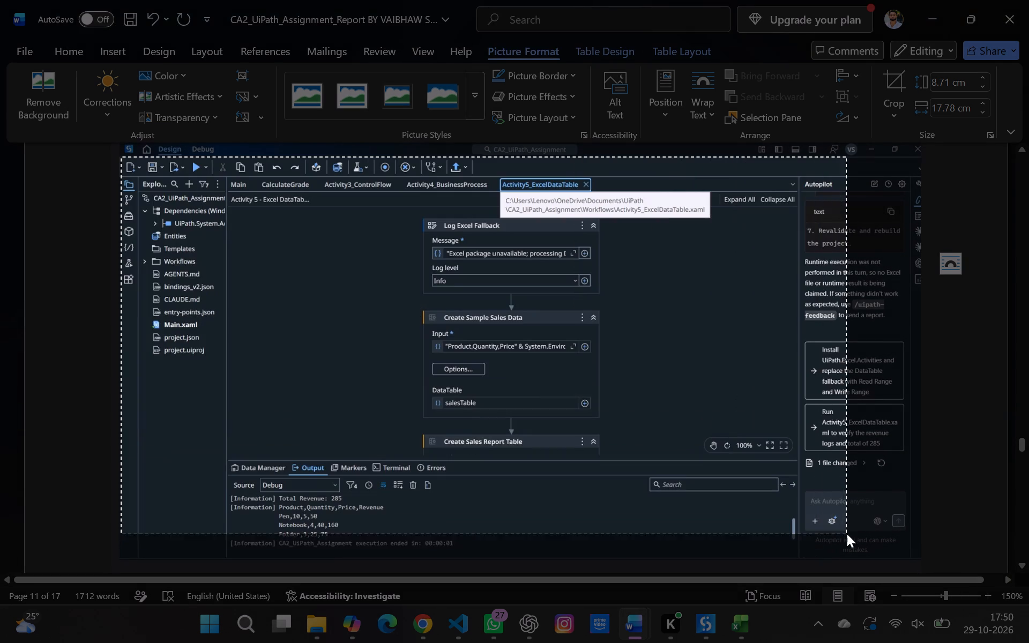
pyautogui.moveTo(847, 534); pyautogui.dragTo(919, 555)
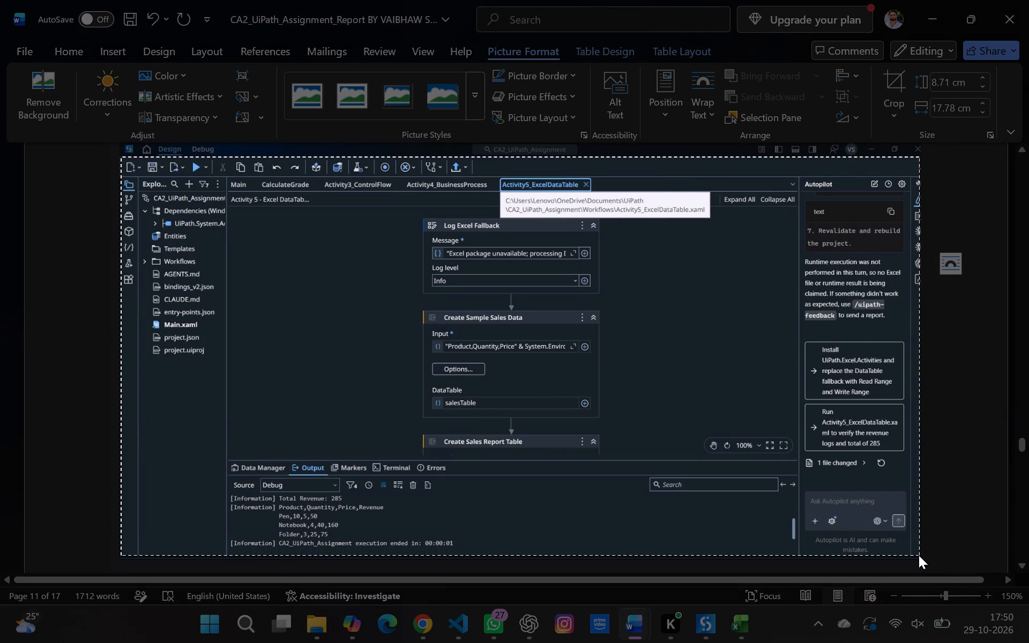
pyautogui.moveTo(919, 555); pyautogui.dragTo(920, 555)
pyautogui.moveTo(920, 555); pyautogui.dragTo(922, 555)
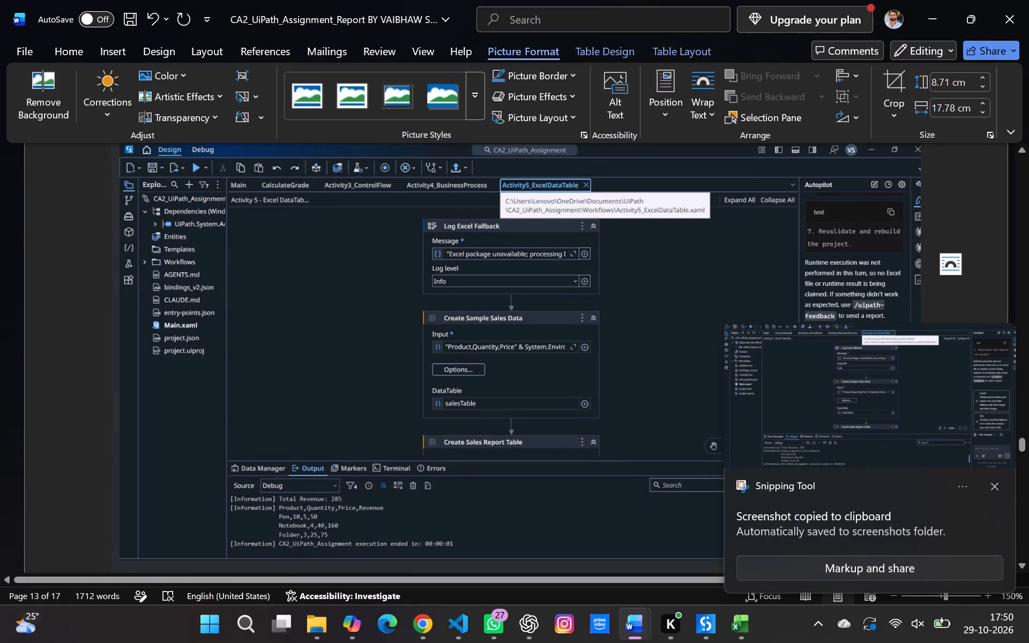
# Cut the original screenshot out of the Activity 6 evidence table.
pyautogui.rightClick(485, 208)
pyautogui.click(538, 181)
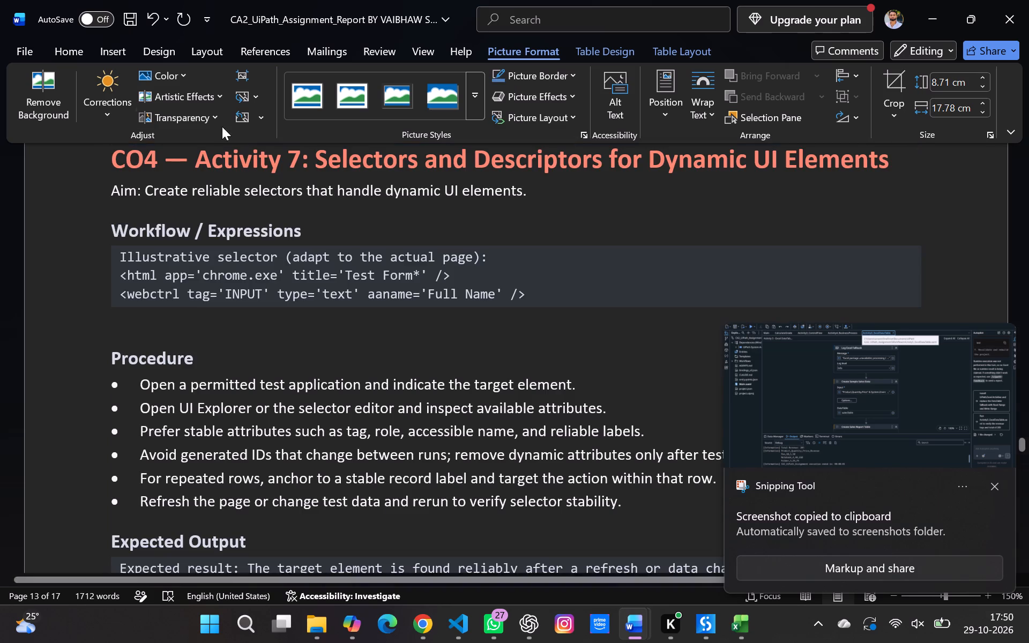
pyautogui.click(123, 48)
pyautogui.click(176, 94)
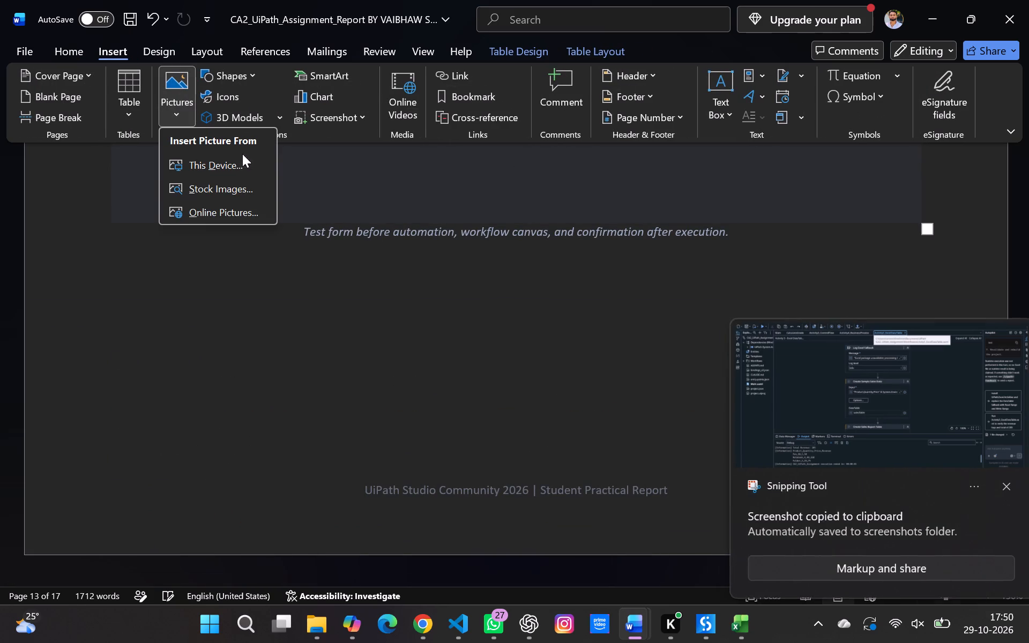
pyautogui.click(249, 163)
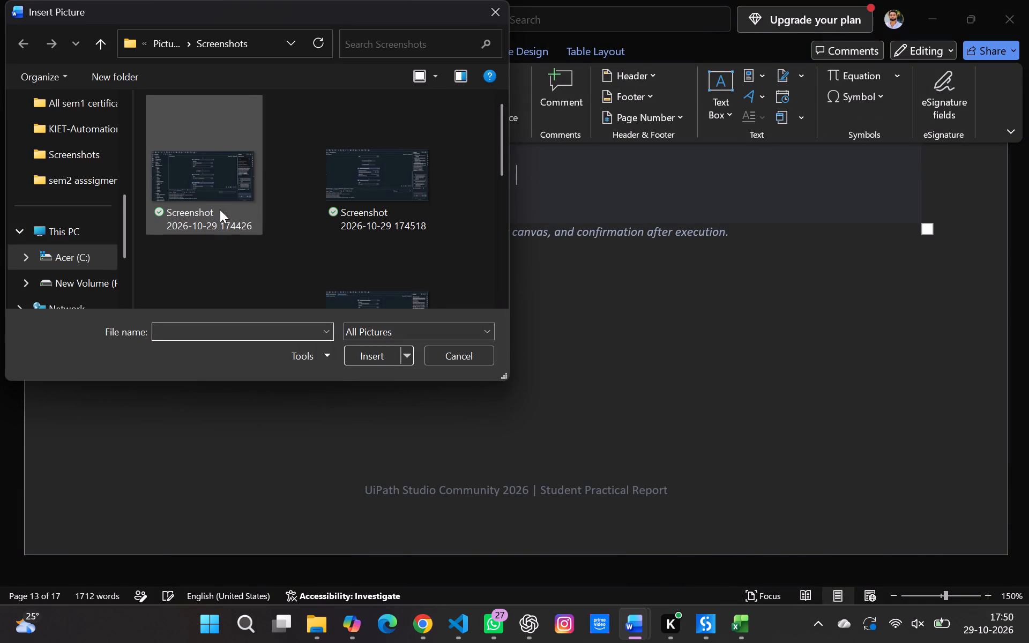
pyautogui.scroll(-6, 220, 210)
pyautogui.click(325, 215)
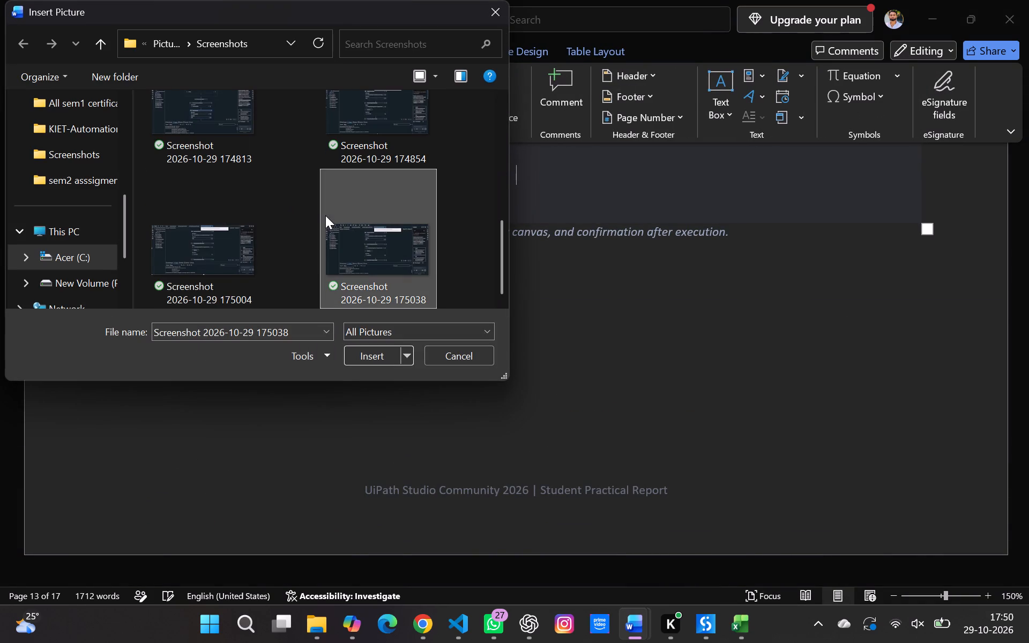
pyautogui.click(359, 362)
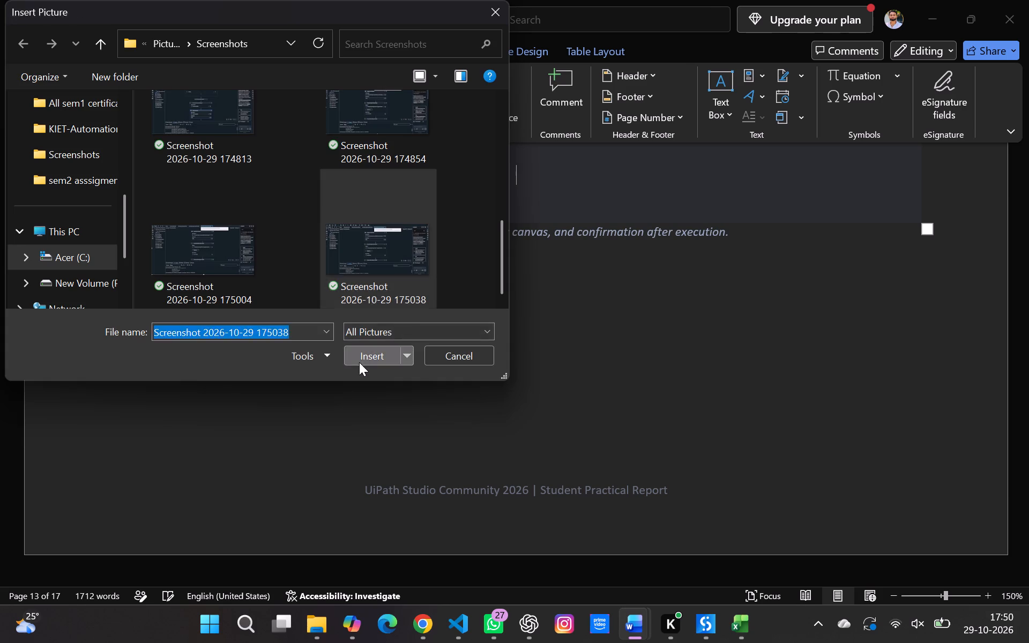
# Snip the Activity 7 evidence screenshot from its toolbar row to the Output log, leaving out the title bar, and dismiss the snip notification.
pyautogui.scroll(-2, 532, 322)
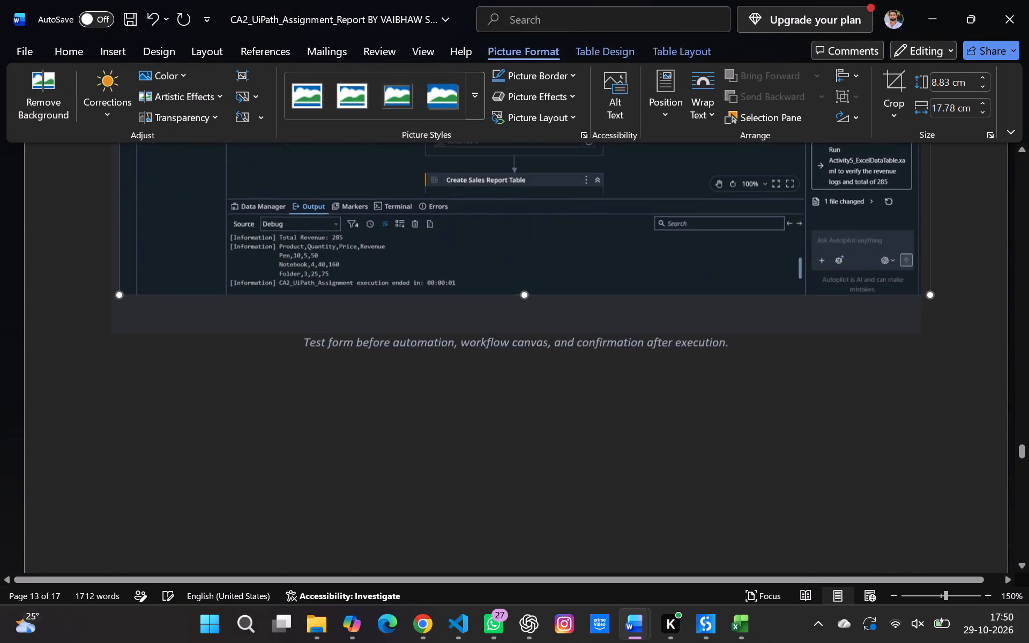
pyautogui.scroll(-4, 532, 322)
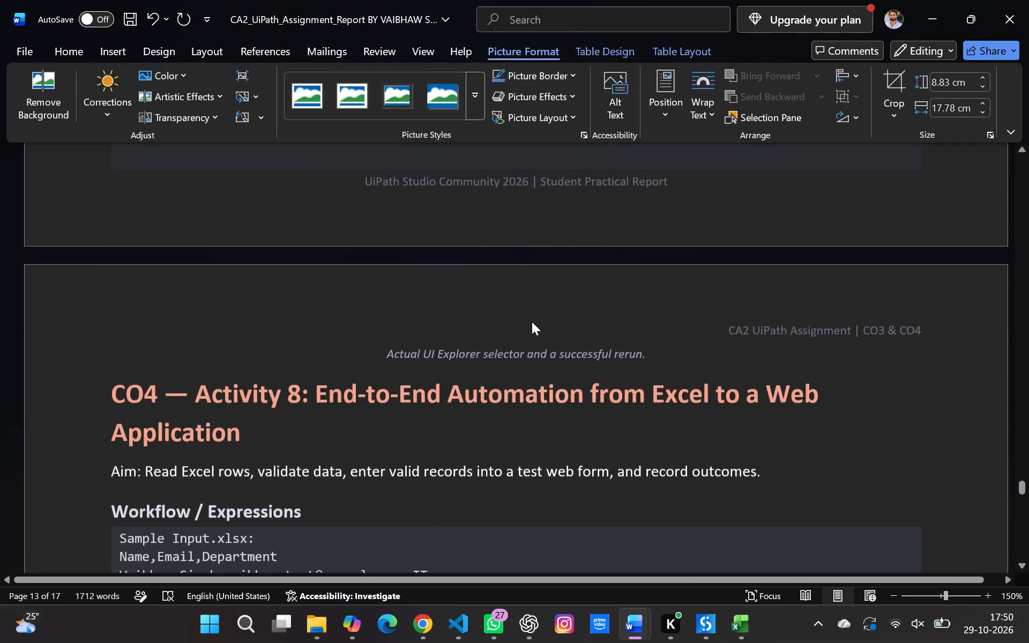
pyautogui.scroll(-1, 532, 322)
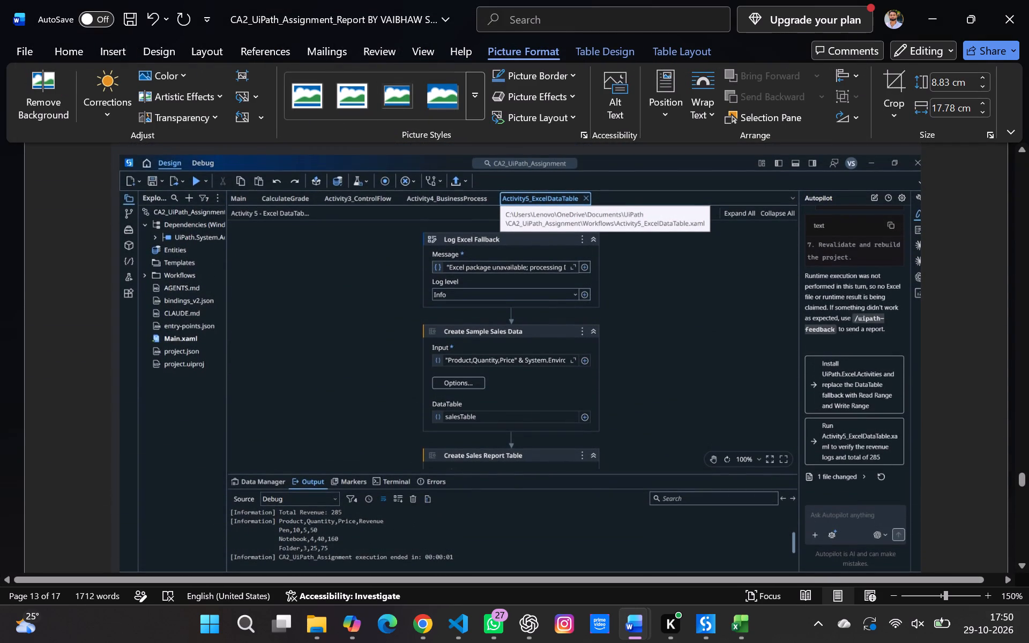
pyautogui.scroll(-2, 532, 322)
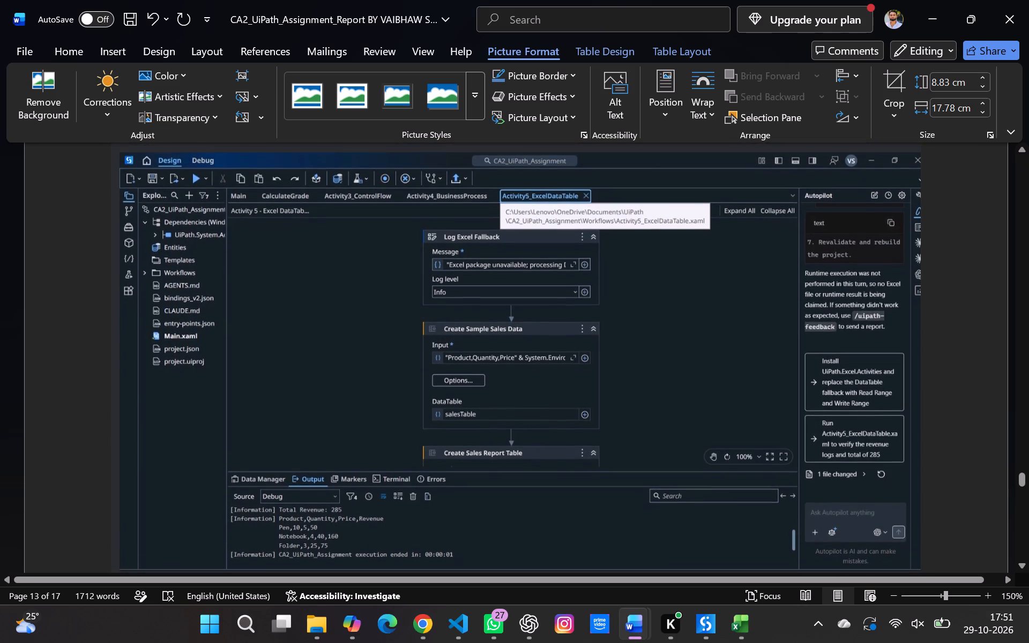
pyautogui.press('shift+super+s')
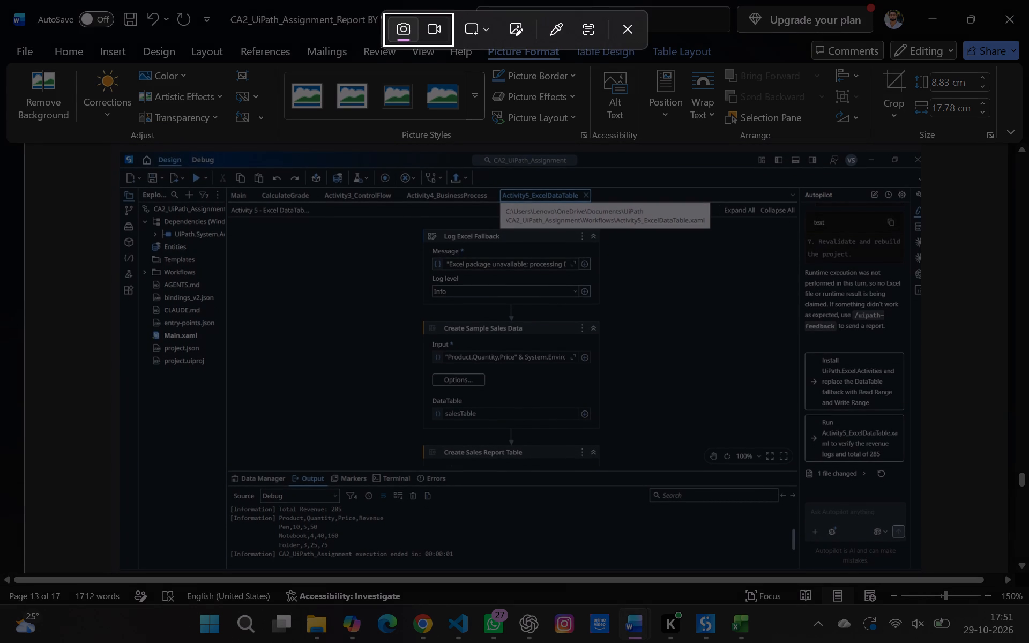
pyautogui.moveTo(119, 168); pyautogui.dragTo(944, 563)
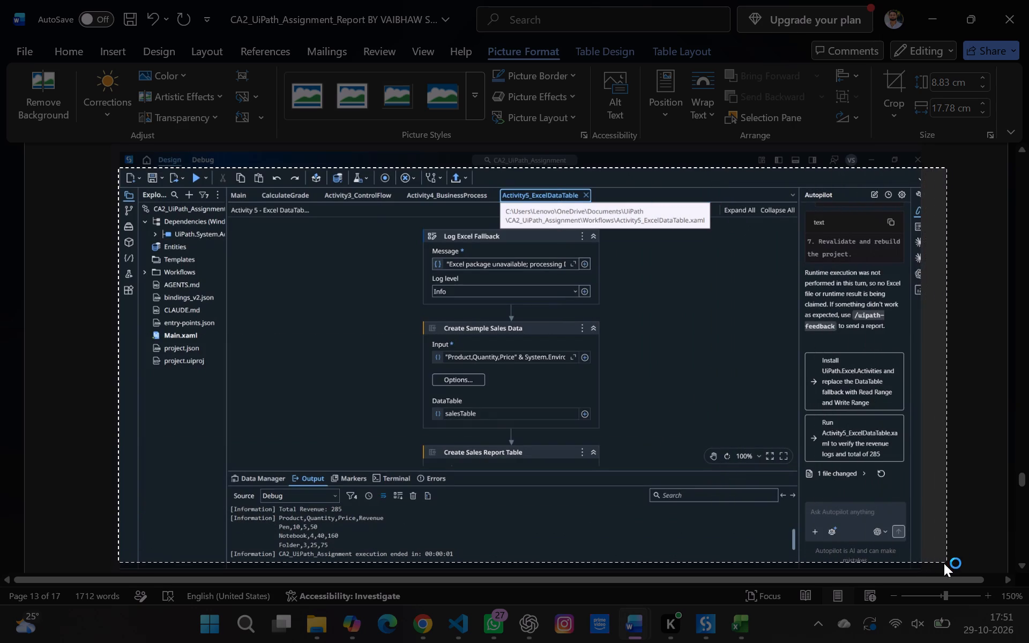
pyautogui.moveTo(944, 563); pyautogui.dragTo(929, 570)
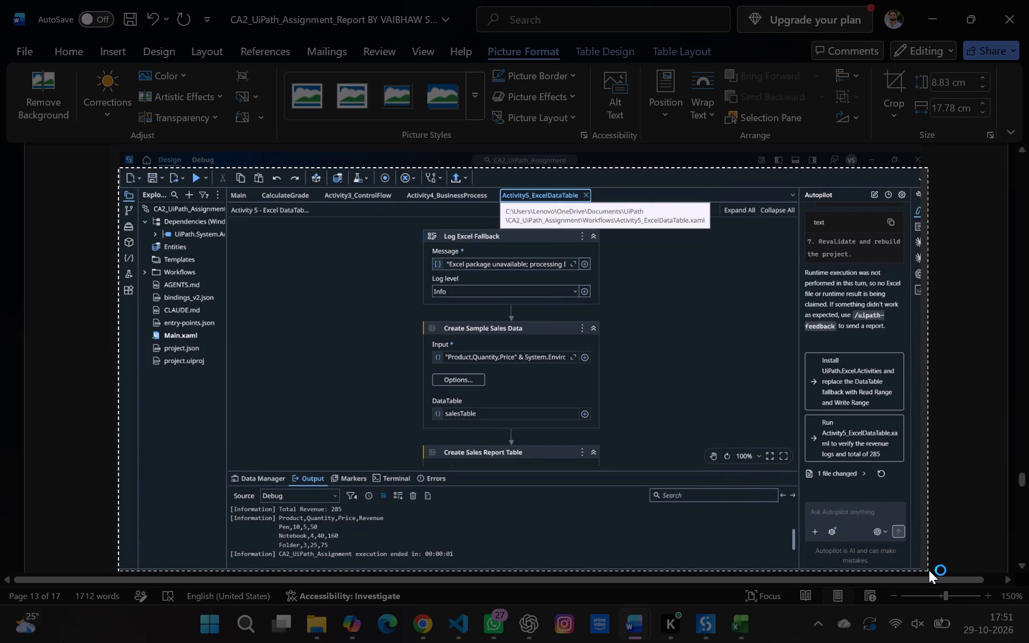
pyautogui.moveTo(929, 570); pyautogui.dragTo(920, 571)
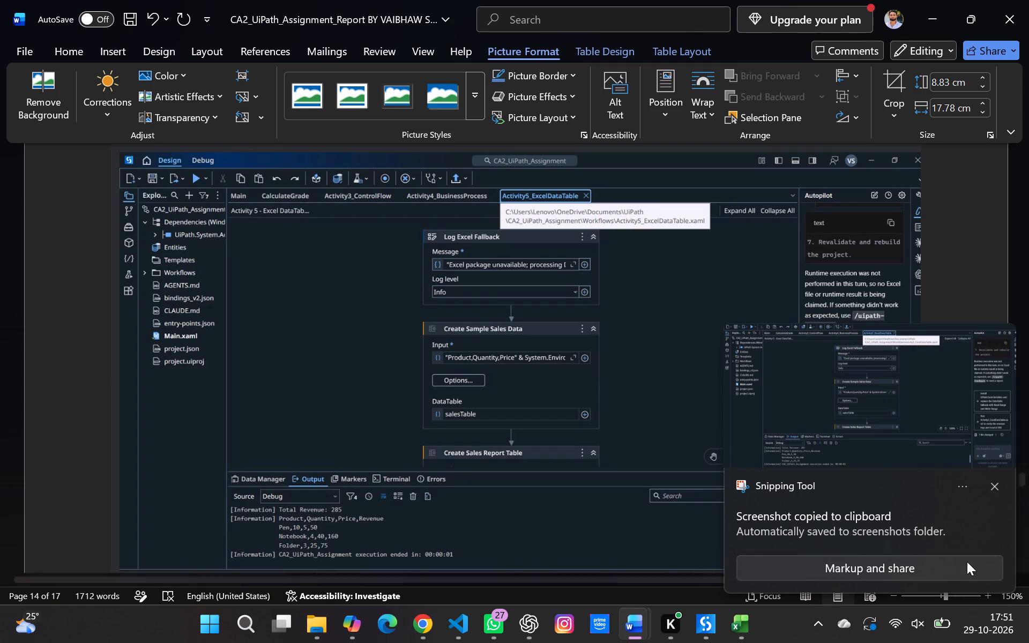
pyautogui.click(997, 487)
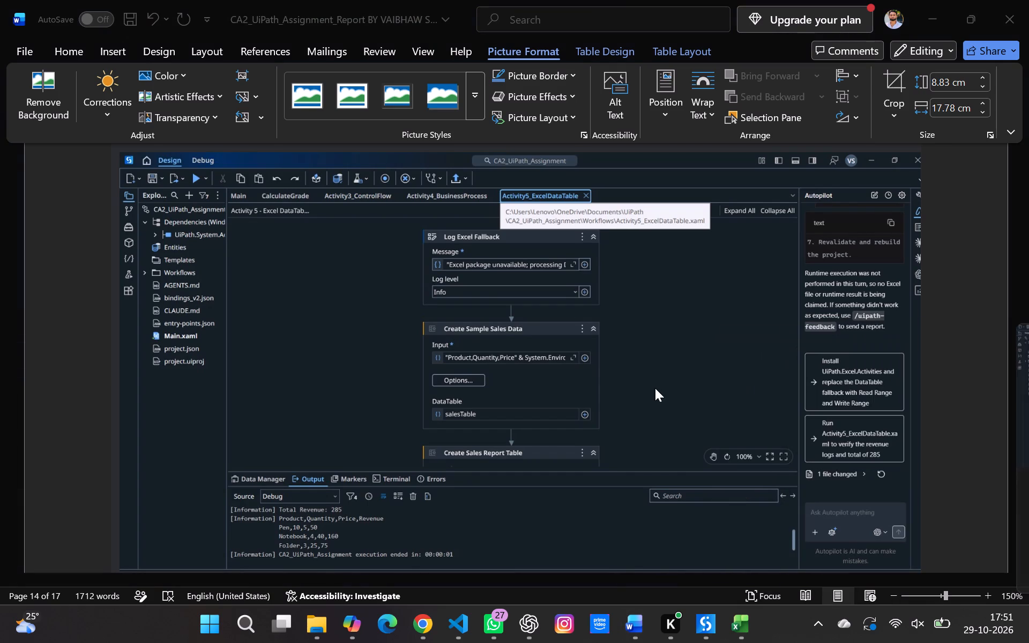
# Cut the original screenshot out of the Activity 7 evidence table.
pyautogui.rightClick(655, 388)
pyautogui.rightClick(646, 258)
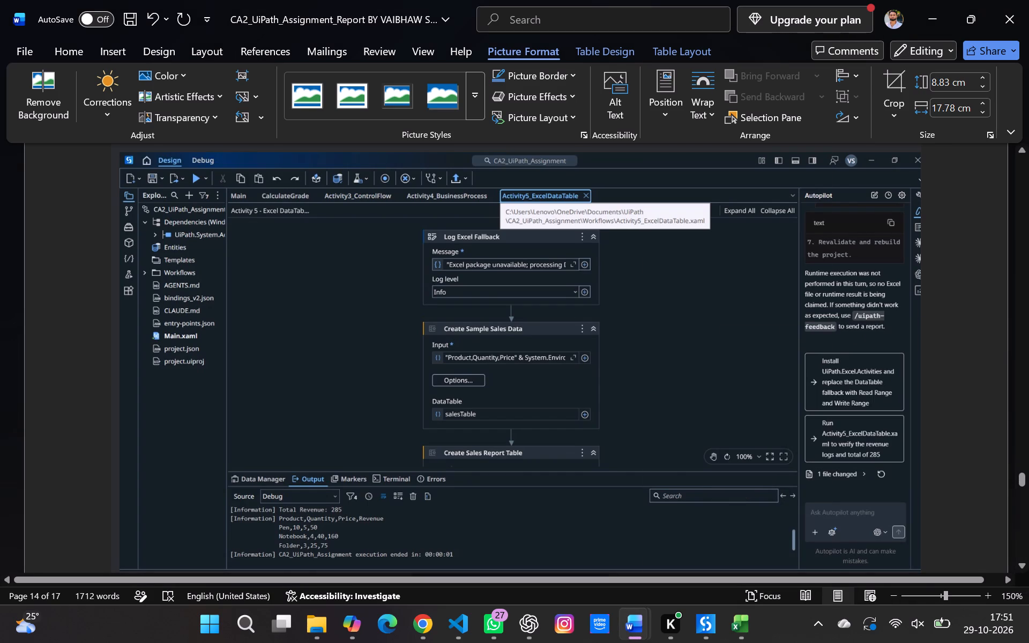
pyautogui.click(689, 168)
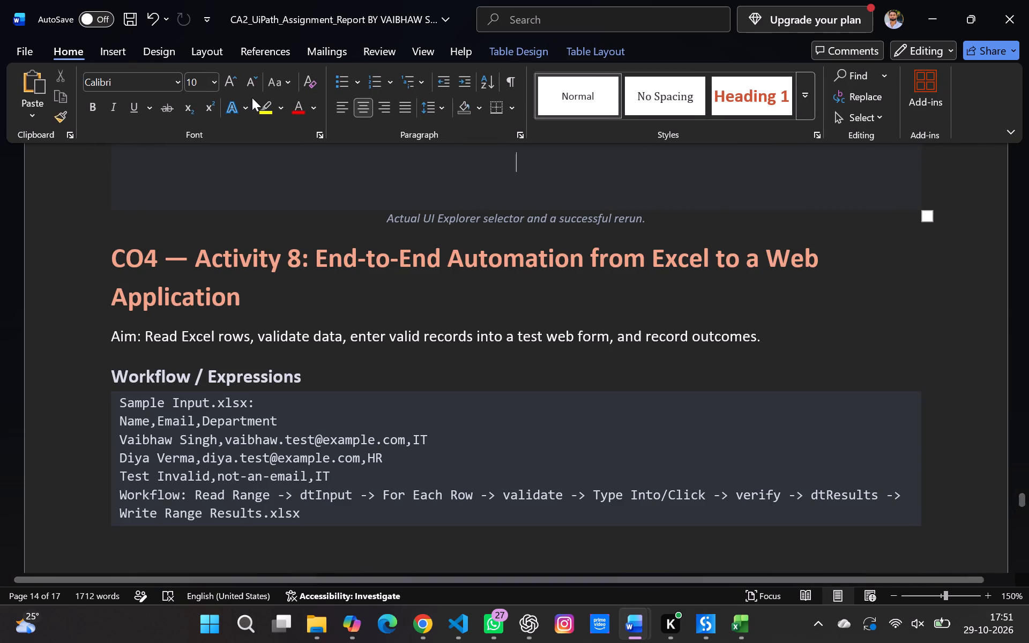
pyautogui.click(120, 48)
pyautogui.click(166, 84)
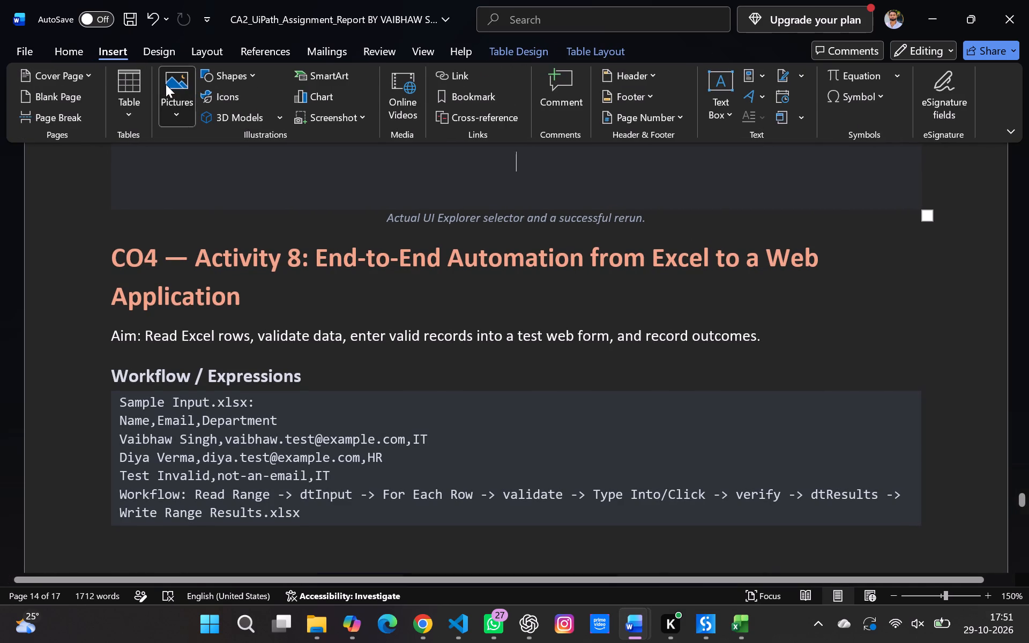
pyautogui.click(224, 163)
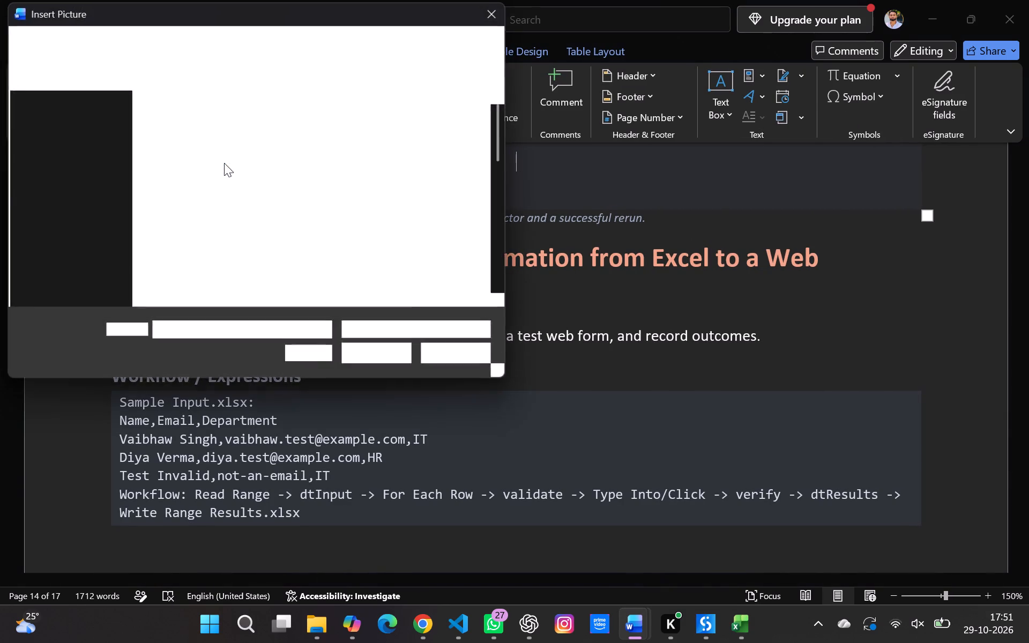
pyautogui.scroll(-9, 224, 163)
pyautogui.click(251, 251)
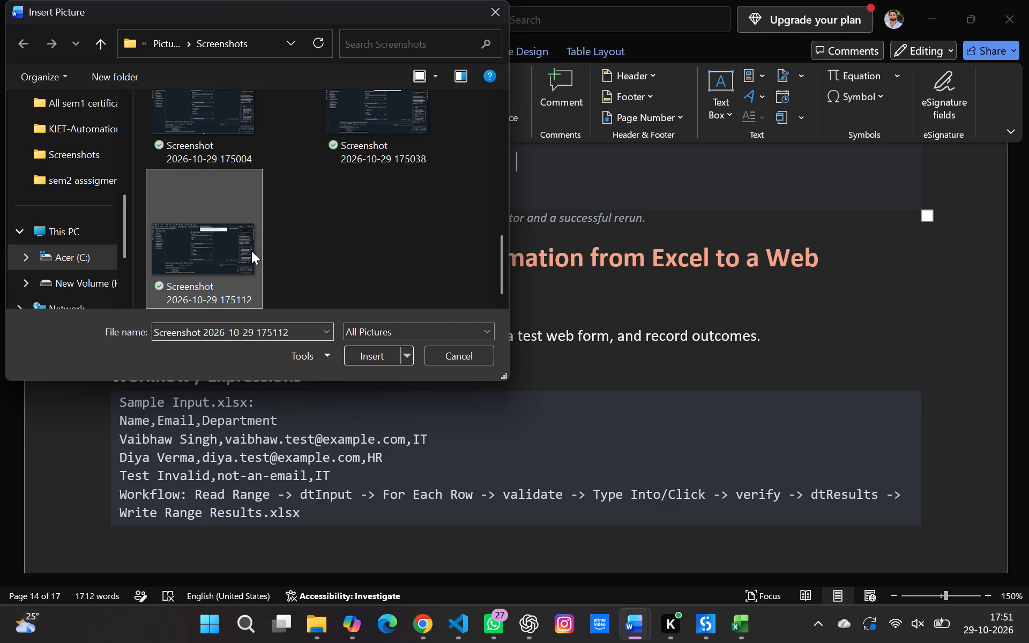
pyautogui.click(382, 357)
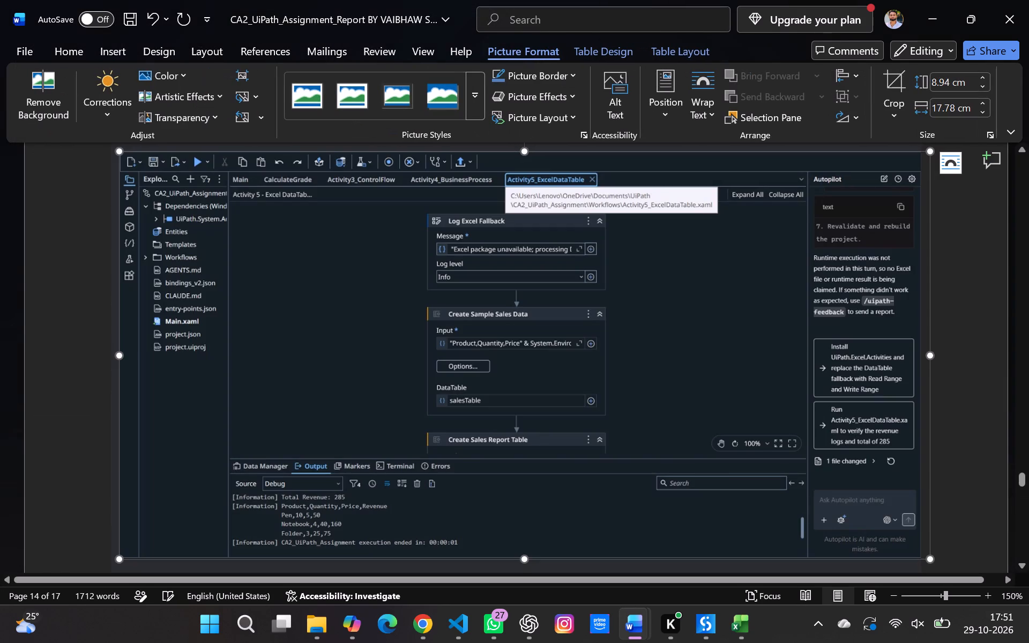
# Snip the Activity 8 evidence screenshot from its toolbar row to the Output log, leaving out the title bar.
pyautogui.scroll(-2, 382, 357)
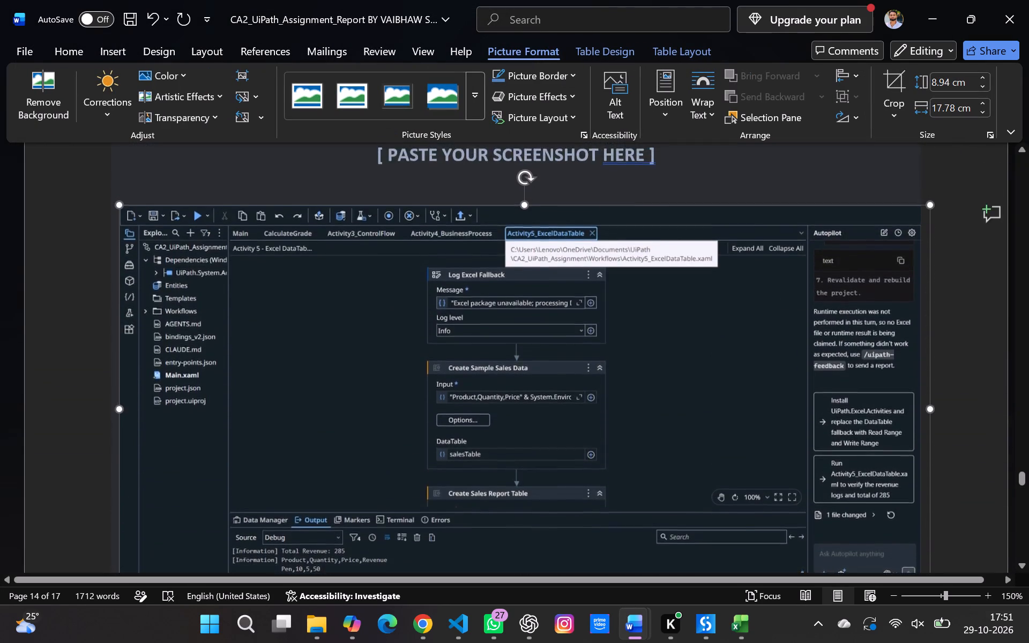
pyautogui.scroll(-2, 382, 357)
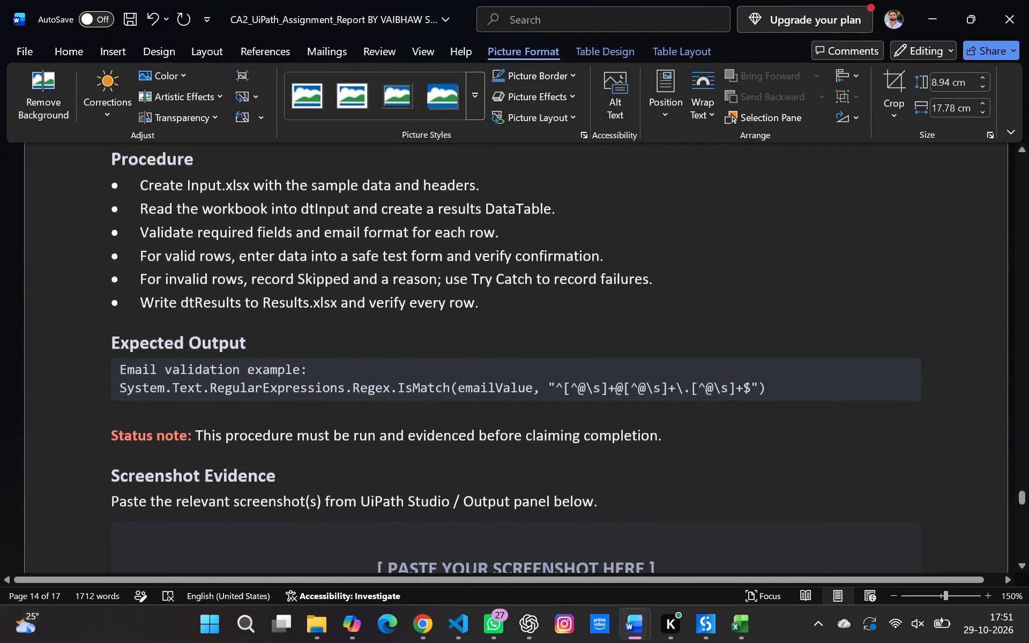
pyautogui.scroll(-3, 382, 357)
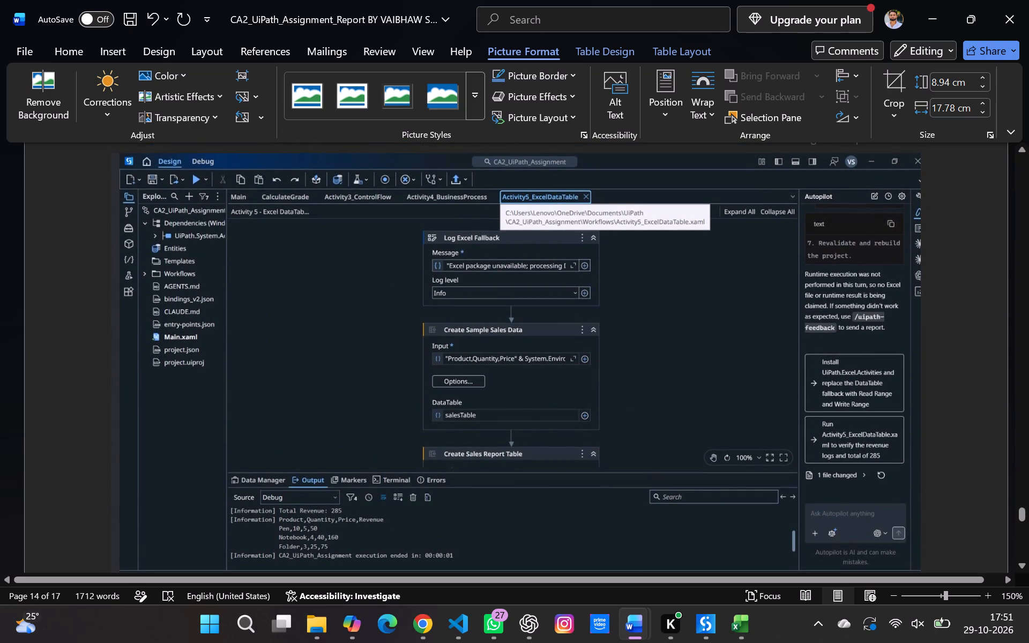
pyautogui.press('shift+super+s')
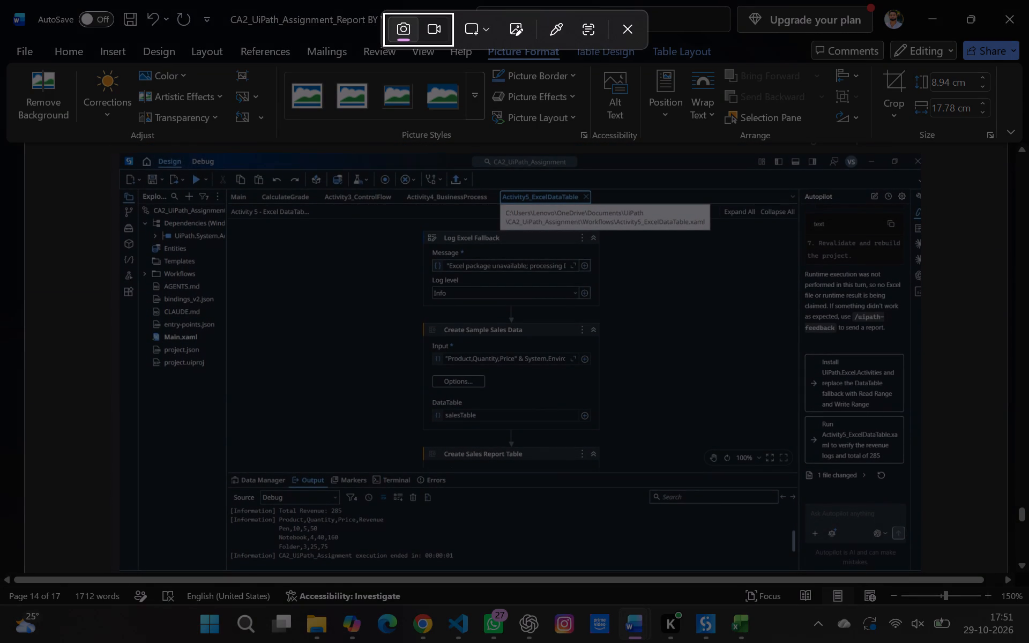
pyautogui.moveTo(117, 168); pyautogui.dragTo(910, 613)
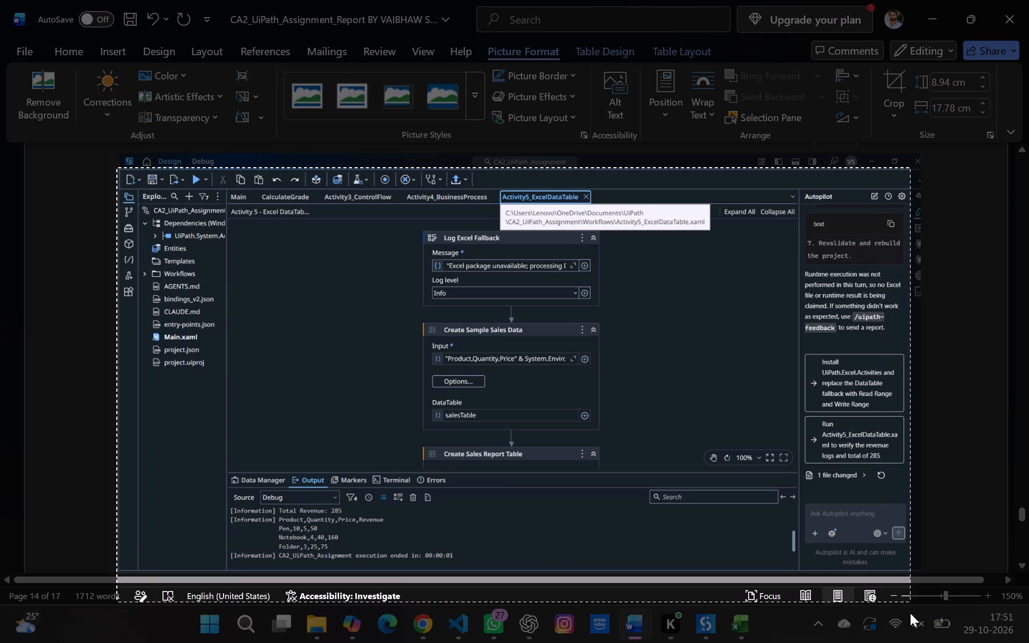
pyautogui.moveTo(910, 613); pyautogui.dragTo(923, 571)
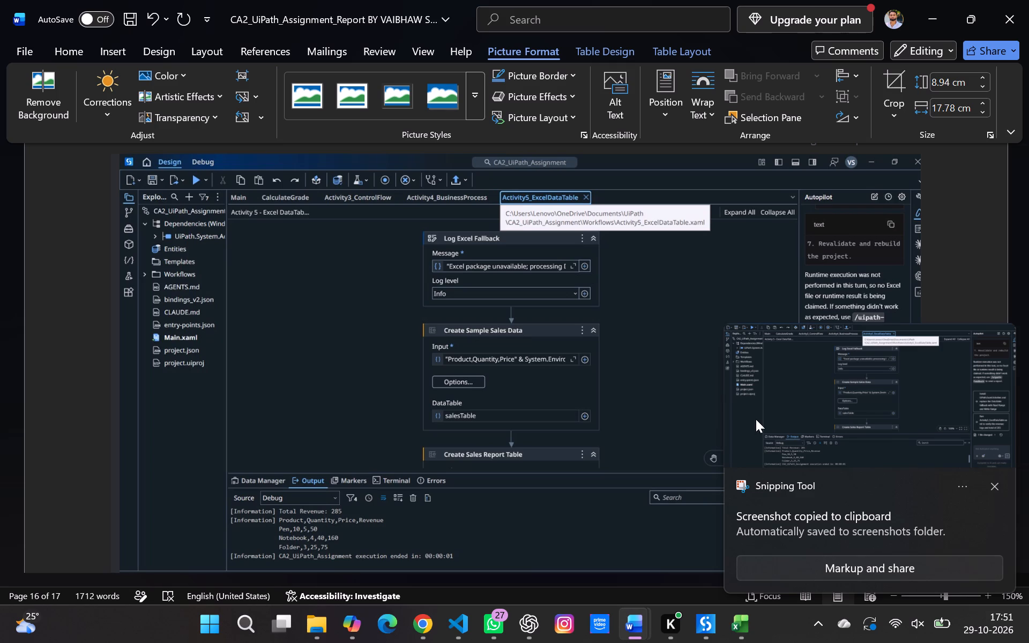
# Cut the original screenshot out of the Activity 8 evidence table.
pyautogui.rightClick(476, 282)
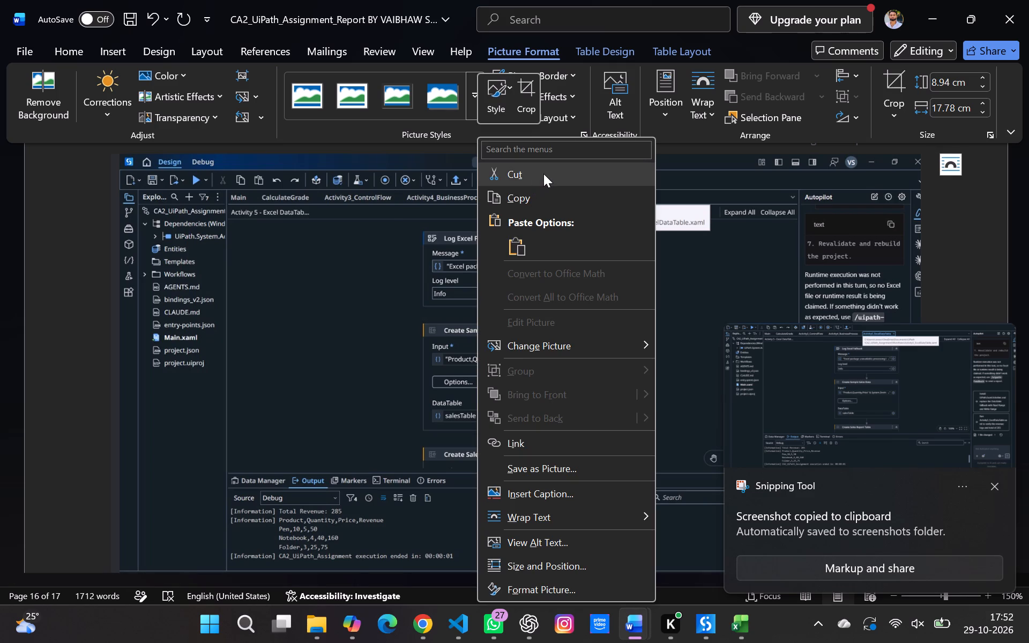
pyautogui.click(544, 174)
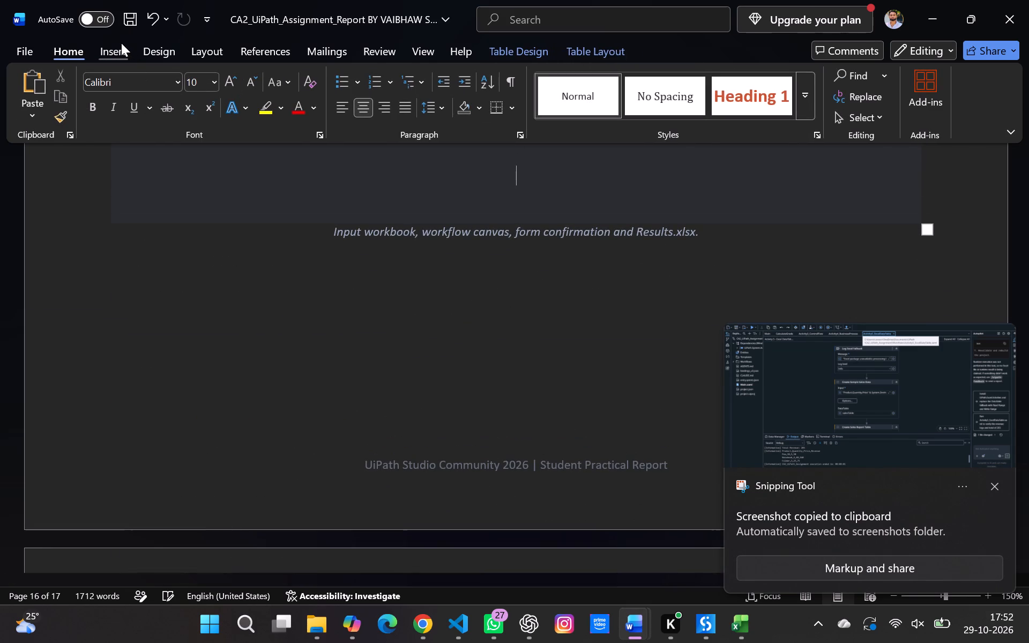
pyautogui.click(121, 43)
pyautogui.click(186, 86)
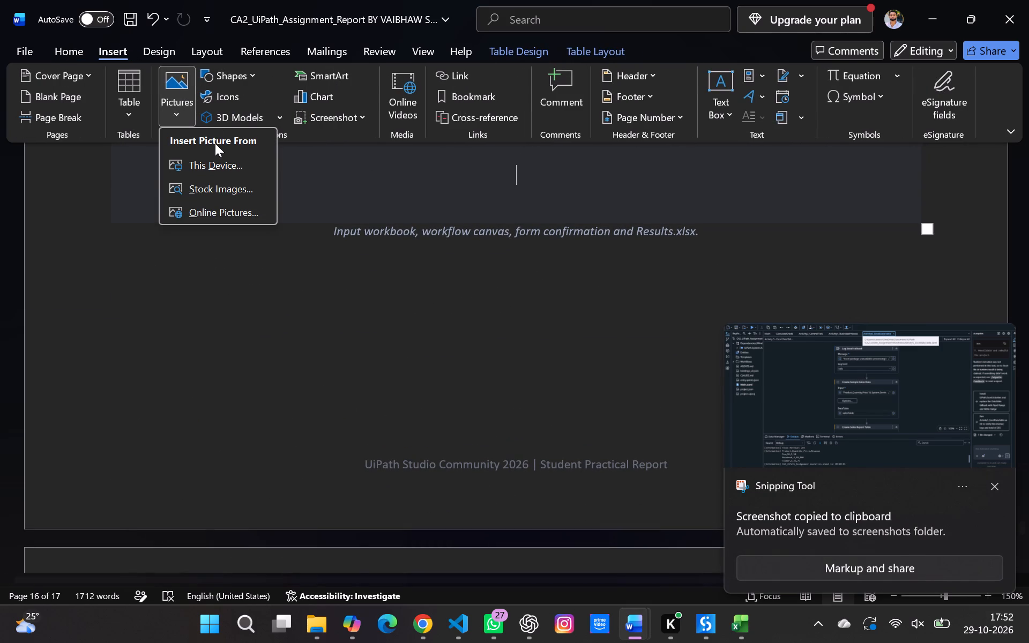
pyautogui.click(215, 161)
pyautogui.scroll(-4, 225, 159)
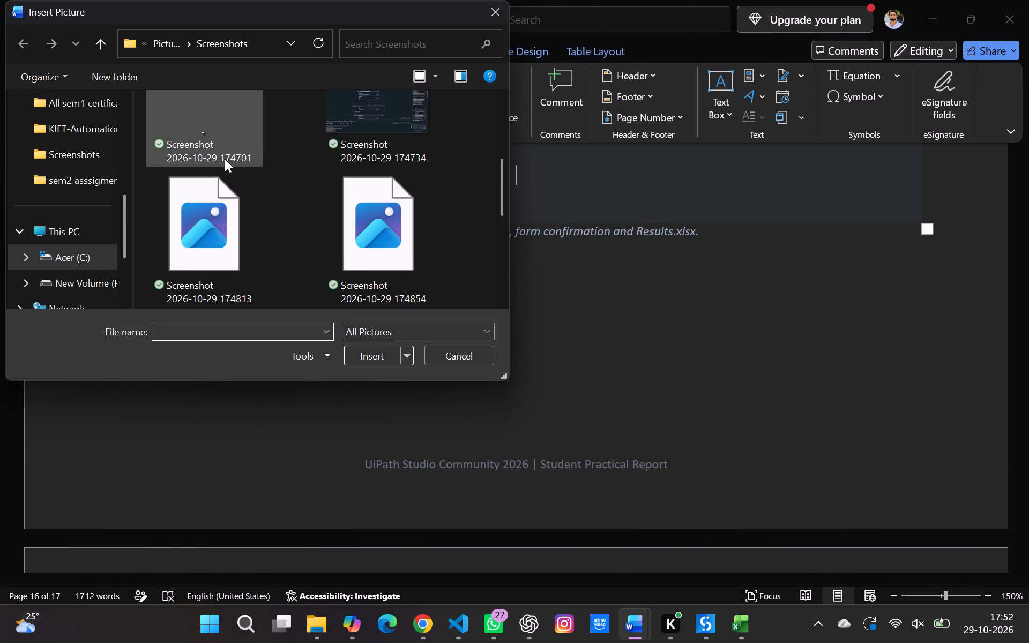
pyautogui.scroll(-3, 225, 159)
pyautogui.click(334, 217)
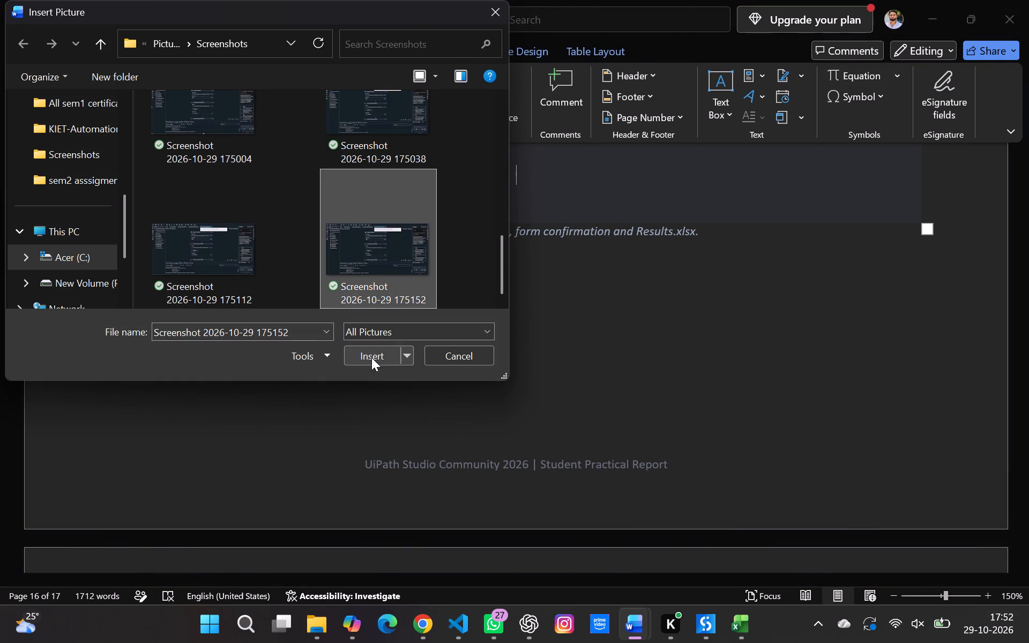
pyautogui.click(371, 357)
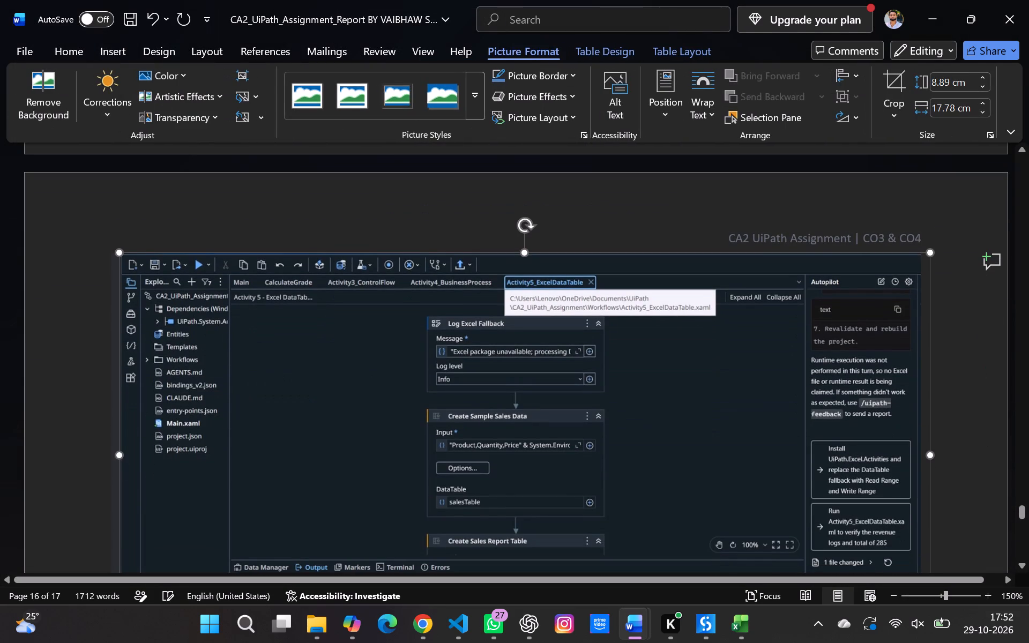
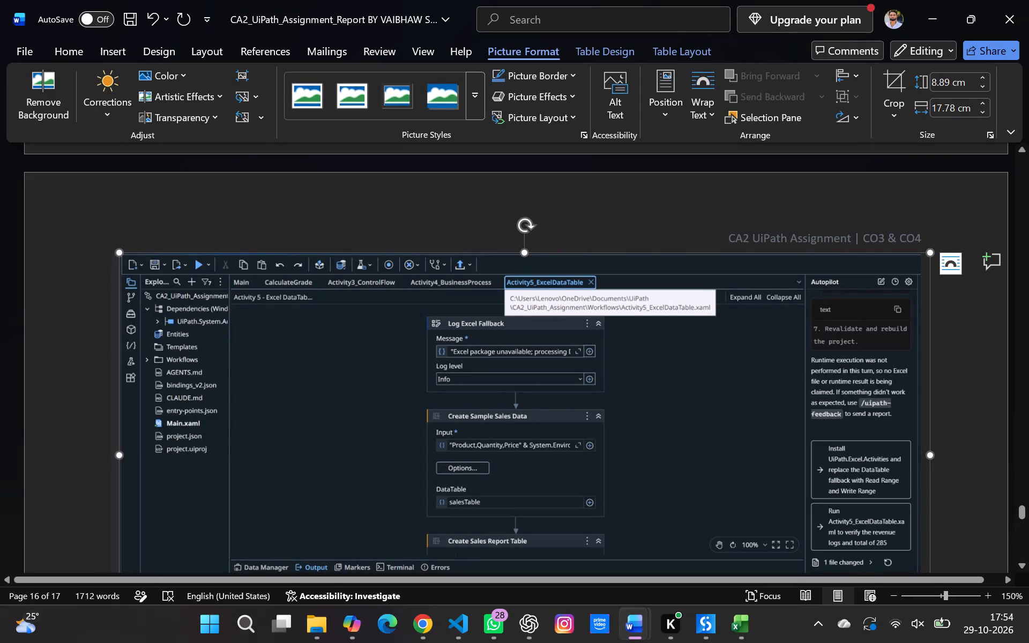
# Review the report from the Activity 8 evidence through the Final Submission Checklist and back up to the cover page.
pyautogui.scroll(-1, 586, 295)
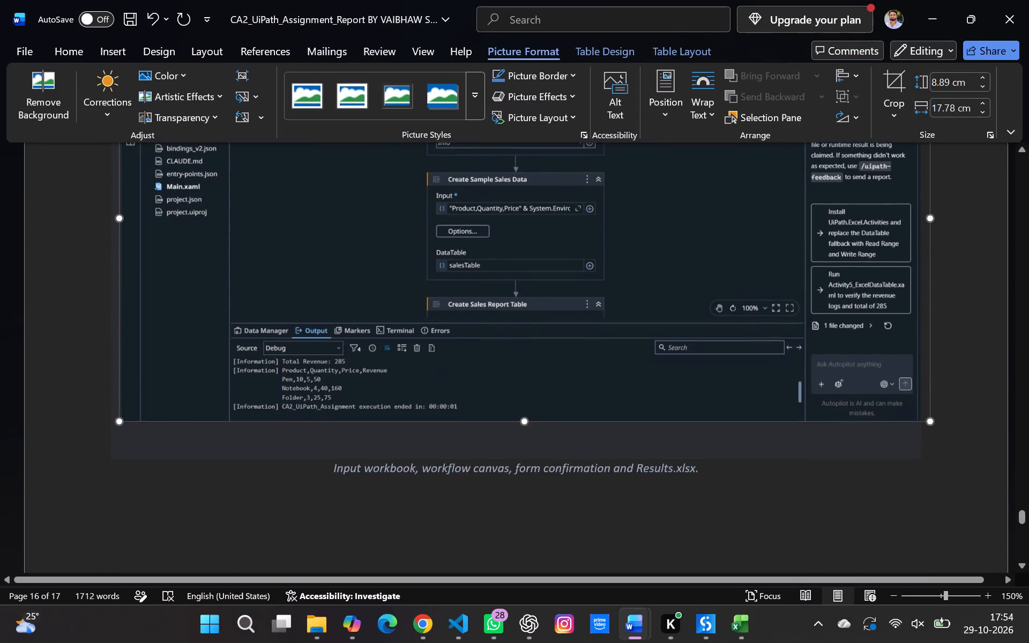
pyautogui.scroll(-2, 586, 295)
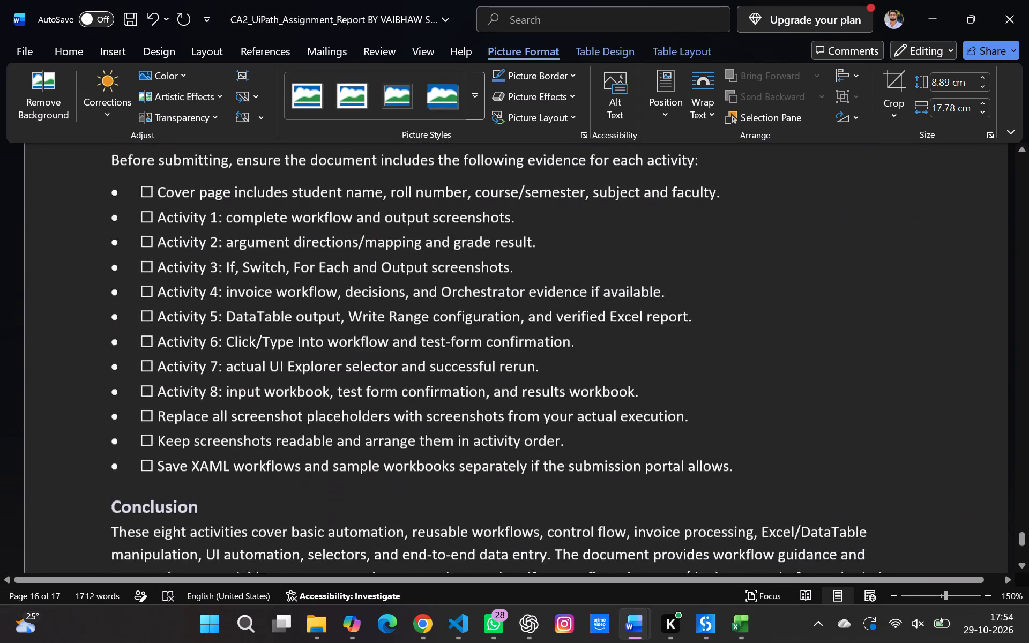
pyautogui.scroll(1, 586, 295)
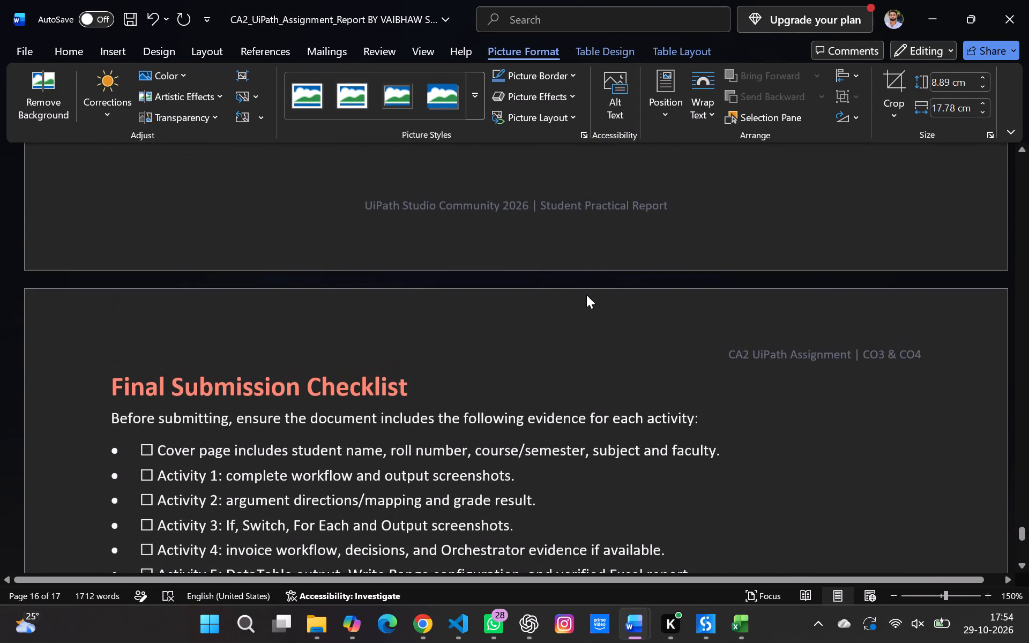
pyautogui.keyDown('ctrl'); pyautogui.scroll(-6, 586, 295); pyautogui.keyUp('ctrl')
pyautogui.scroll(5, 586, 295)
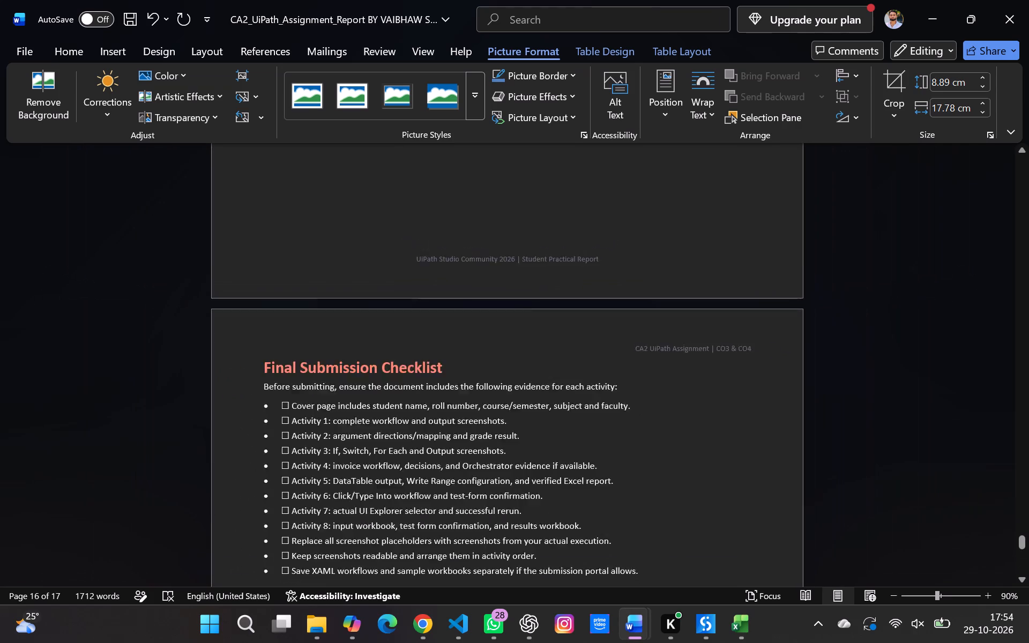
pyautogui.scroll(17, 586, 295)
pyautogui.scroll(7, 586, 295)
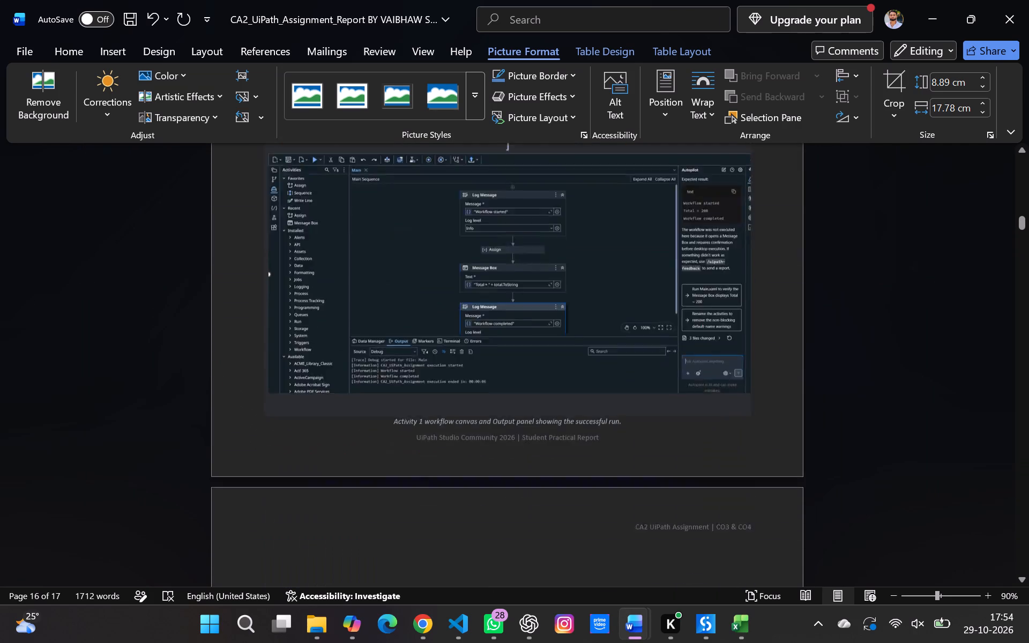
pyautogui.scroll(9, 586, 295)
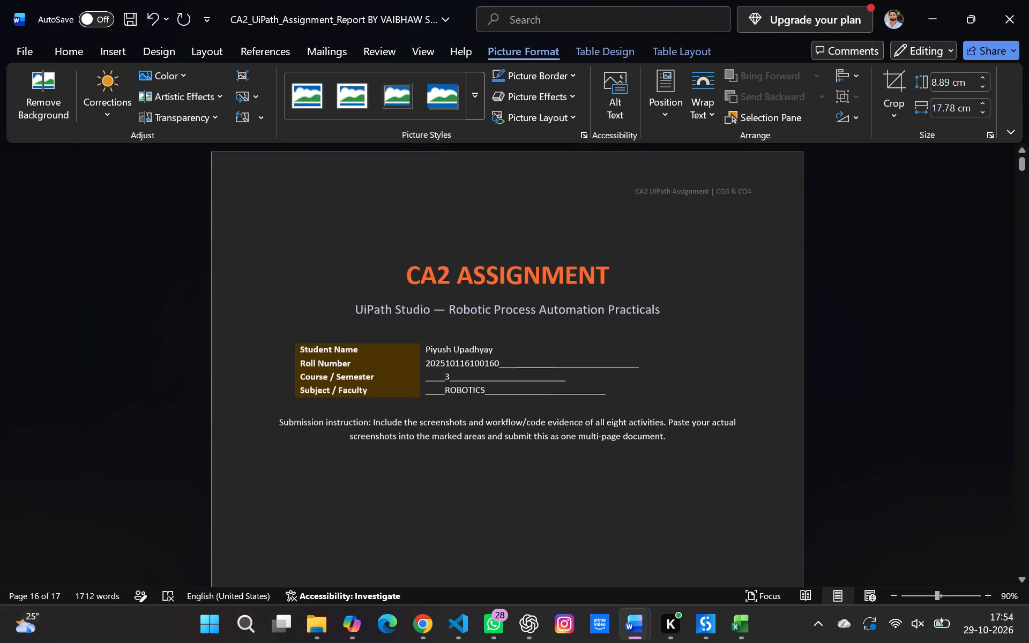
pyautogui.scroll(1, 586, 295)
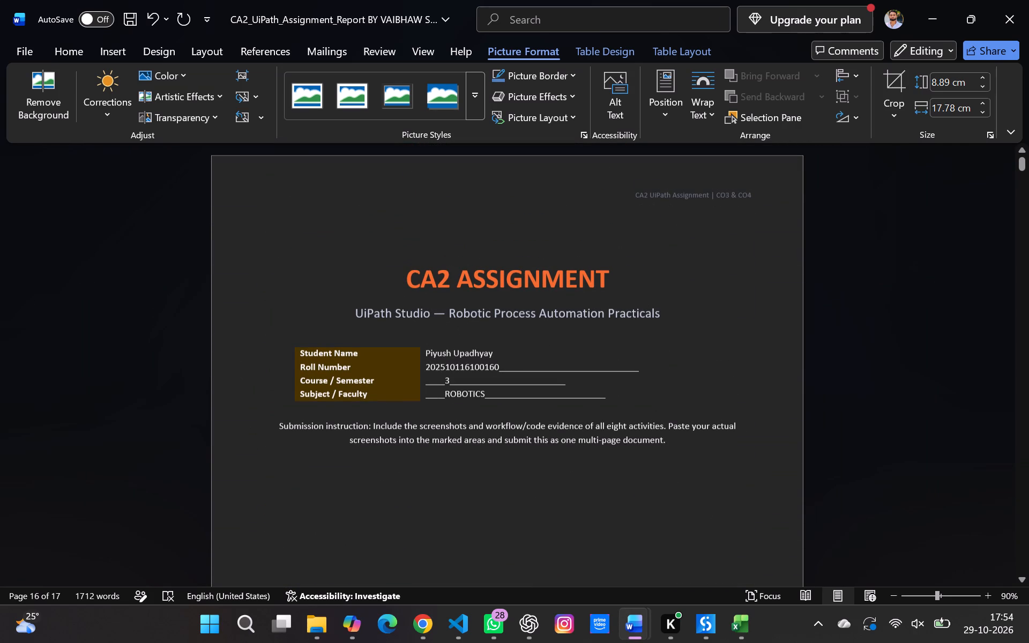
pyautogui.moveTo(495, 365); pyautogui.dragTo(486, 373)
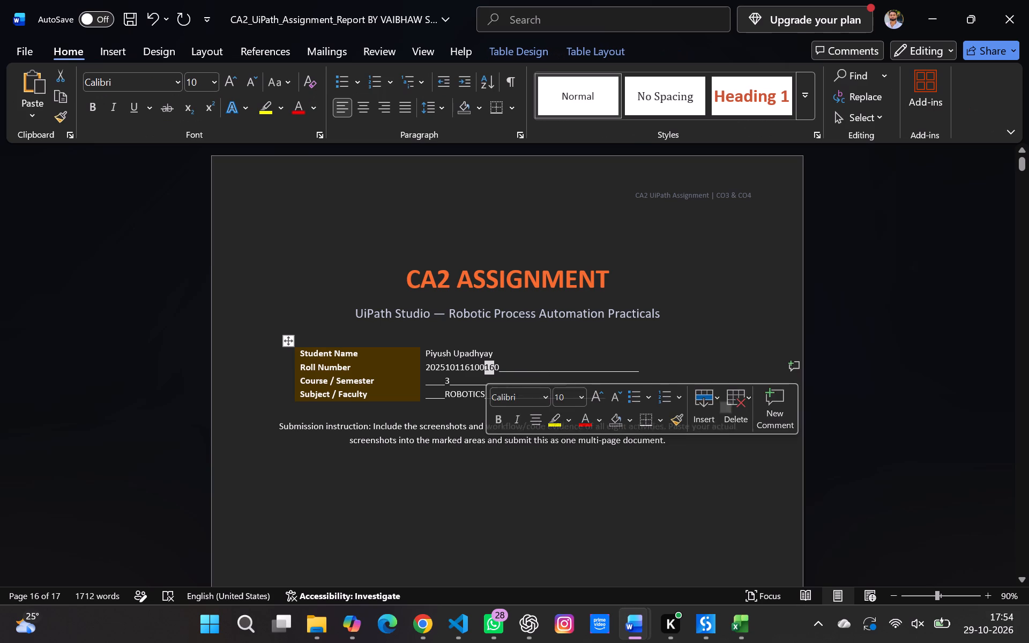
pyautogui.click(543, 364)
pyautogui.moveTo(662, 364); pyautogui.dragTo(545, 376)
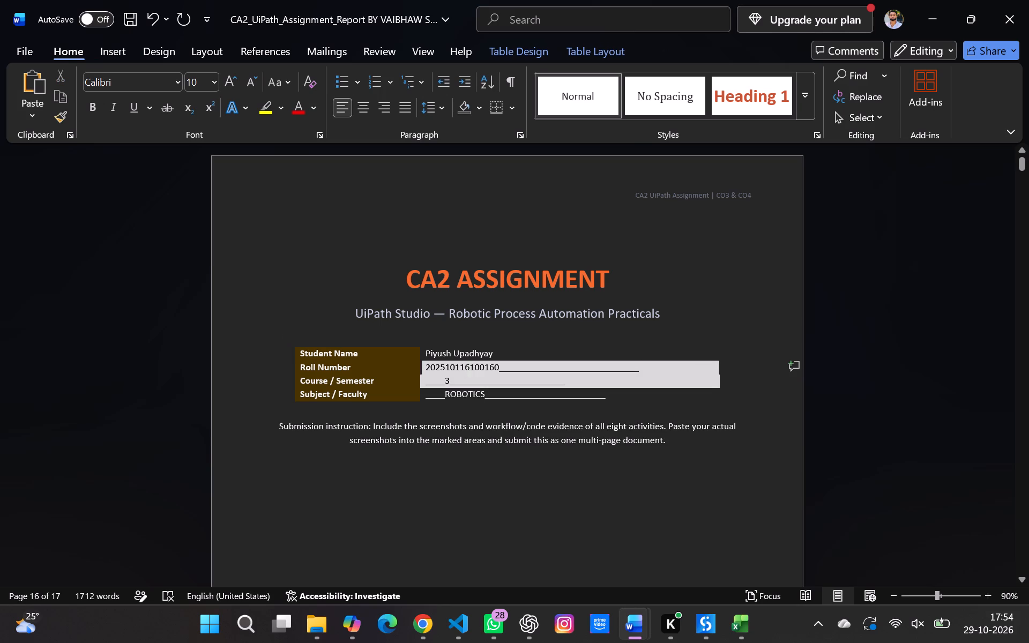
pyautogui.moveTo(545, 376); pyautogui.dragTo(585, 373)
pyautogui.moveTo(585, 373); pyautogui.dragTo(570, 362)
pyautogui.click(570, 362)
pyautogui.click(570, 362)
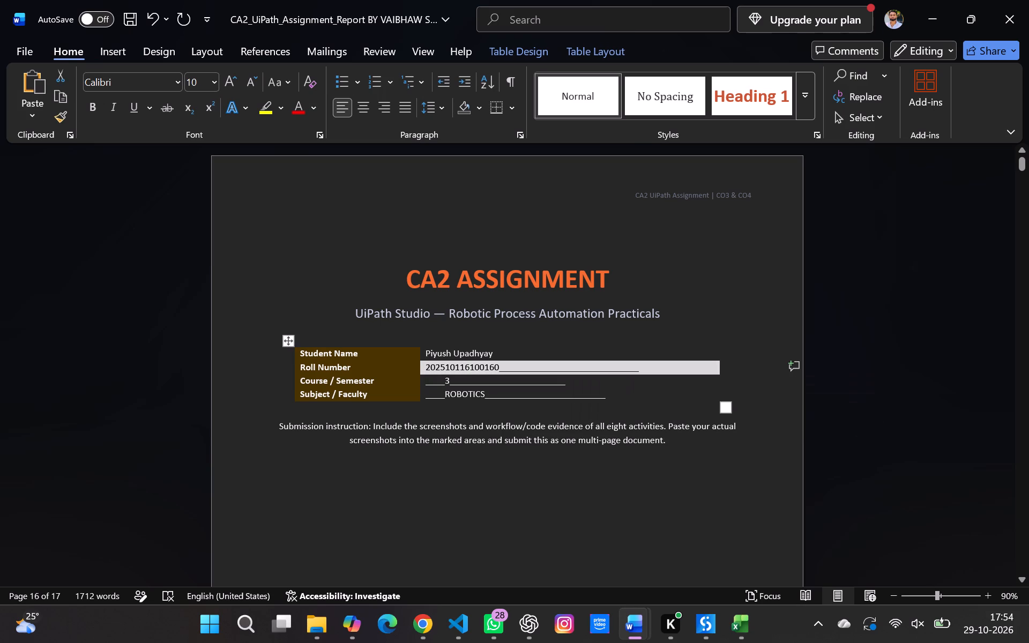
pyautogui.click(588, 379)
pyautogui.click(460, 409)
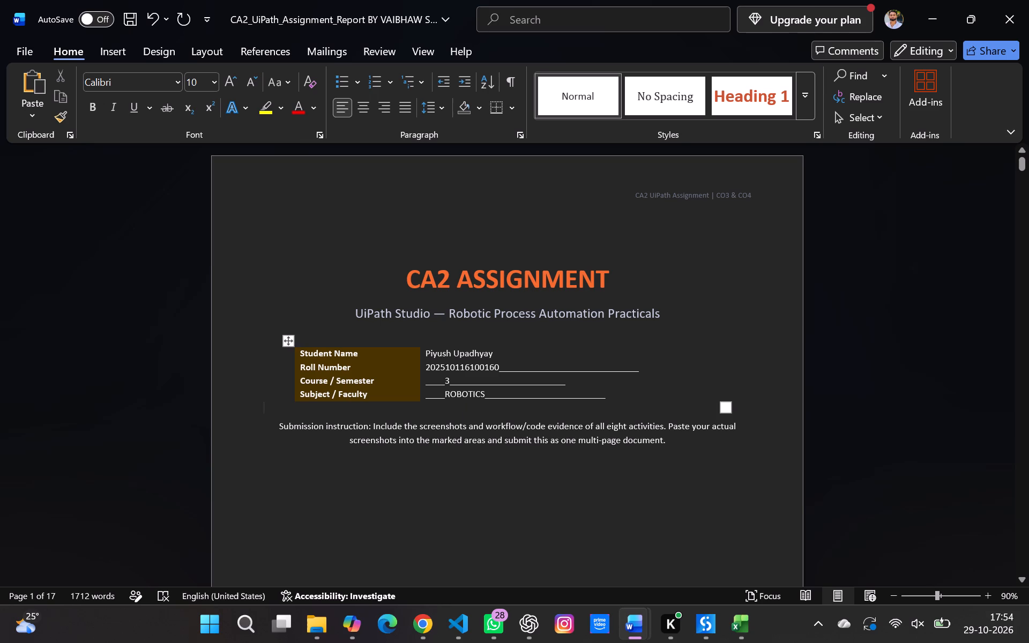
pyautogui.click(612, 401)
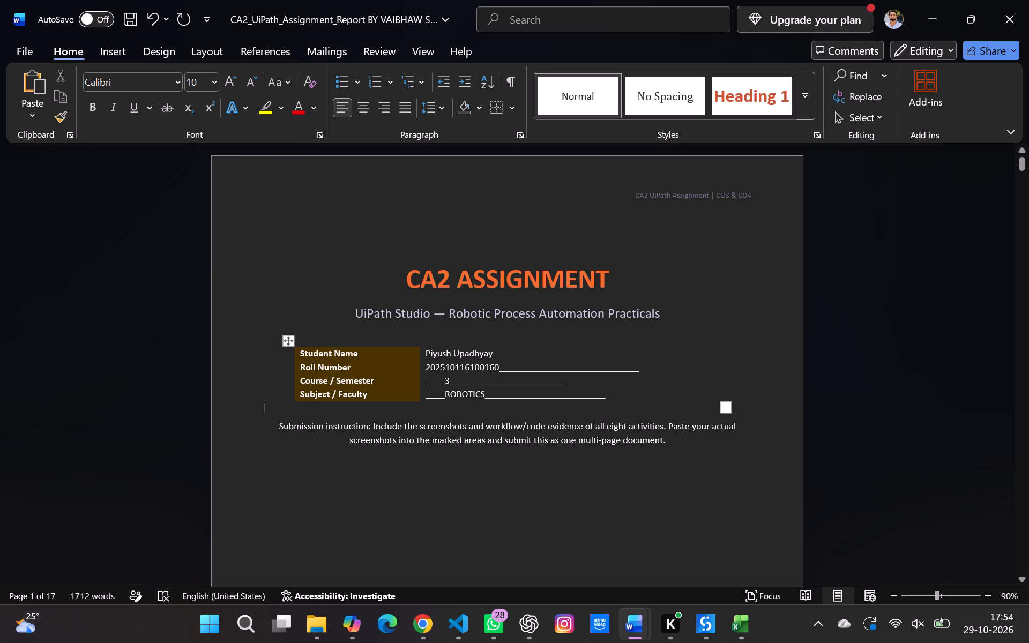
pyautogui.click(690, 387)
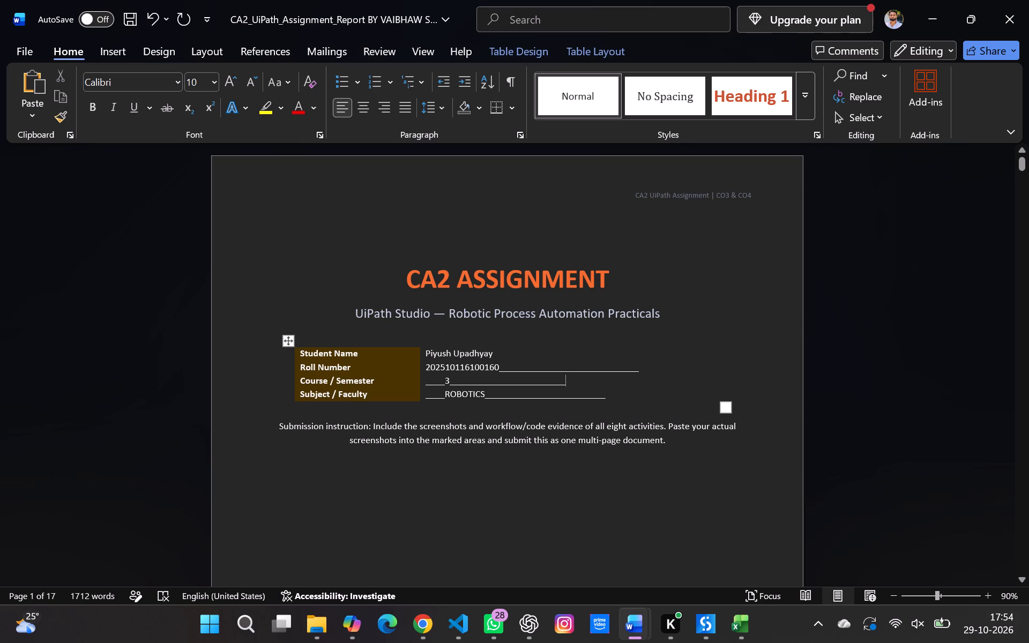
# Duplicate the cover page's student details table directly beneath the original, separated by a blank line.
pyautogui.moveTo(300, 350); pyautogui.dragTo(507, 395)
pyautogui.hotkey('ctrl', 'c')
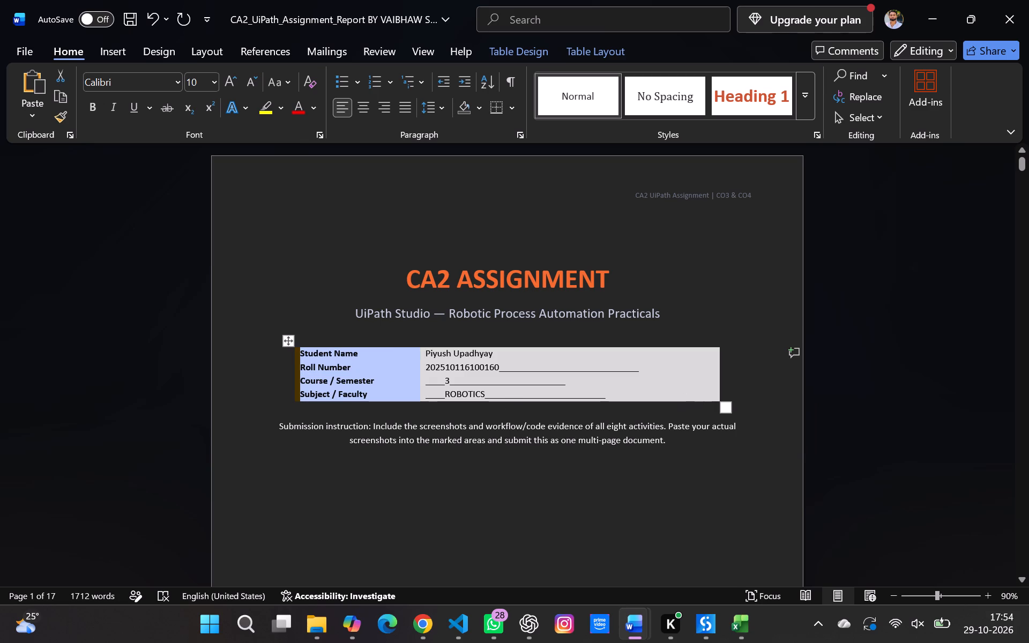
pyautogui.click(764, 388)
pyautogui.click(750, 400)
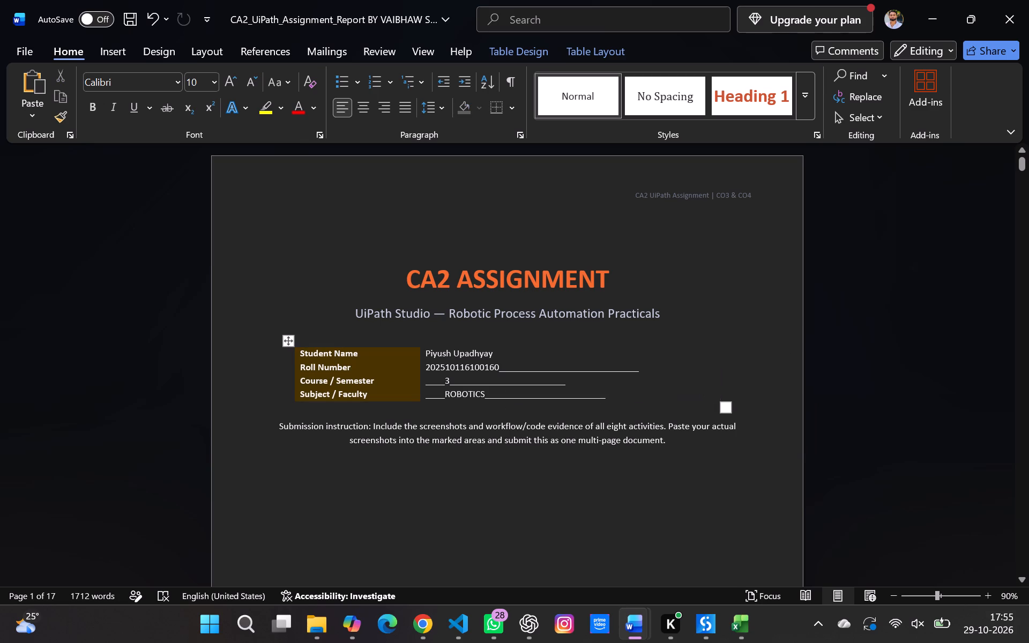
pyautogui.click(742, 413)
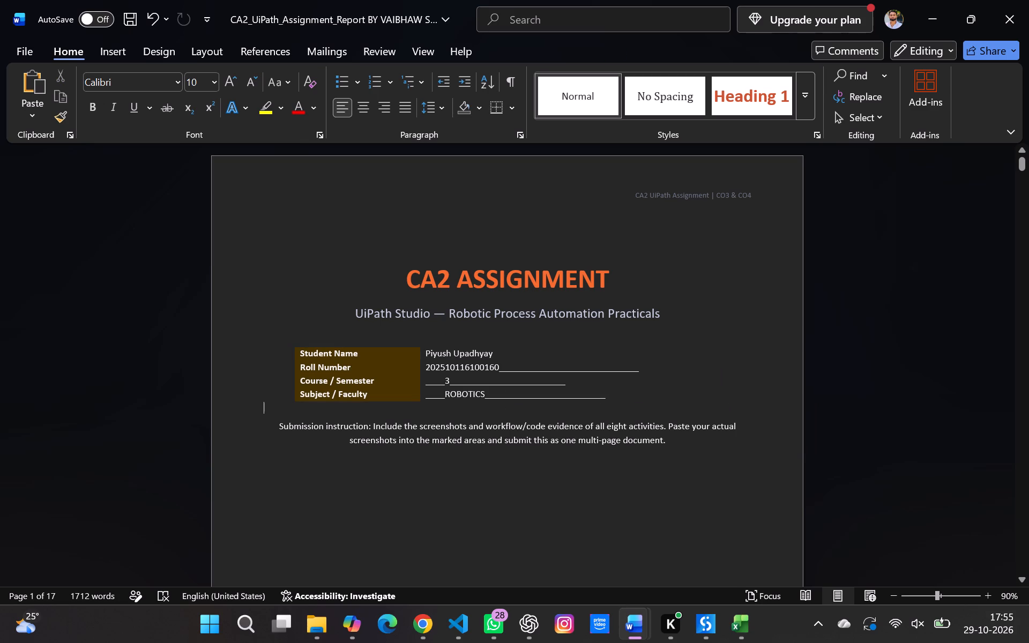
pyautogui.press('Return')
pyautogui.hotkey('ctrl', 'v')
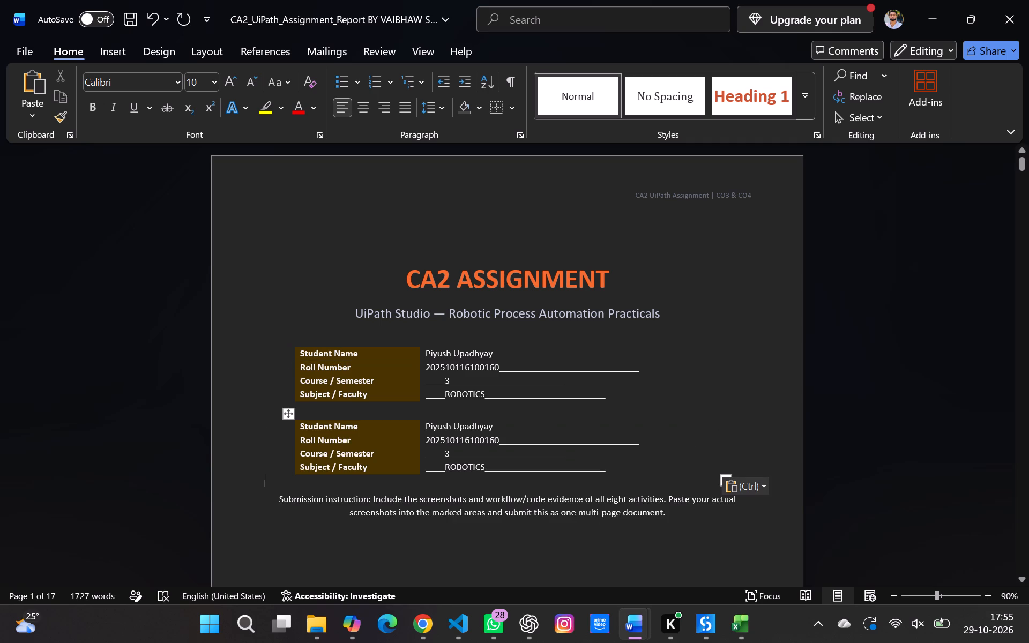
# Add an indented plain-text line labelled "Name :" with the student's name beneath the duplicated details table.
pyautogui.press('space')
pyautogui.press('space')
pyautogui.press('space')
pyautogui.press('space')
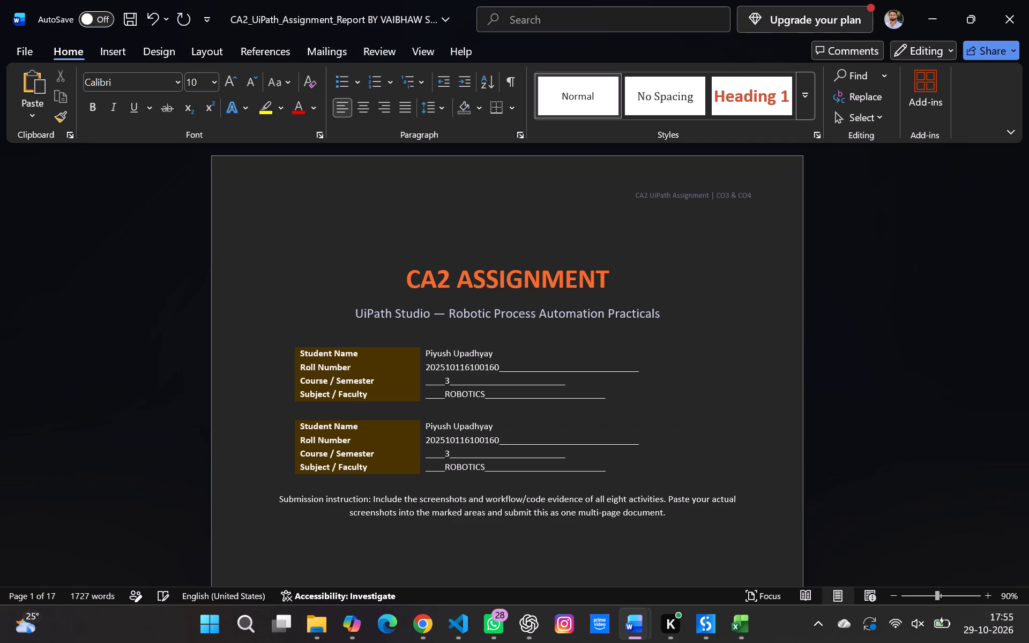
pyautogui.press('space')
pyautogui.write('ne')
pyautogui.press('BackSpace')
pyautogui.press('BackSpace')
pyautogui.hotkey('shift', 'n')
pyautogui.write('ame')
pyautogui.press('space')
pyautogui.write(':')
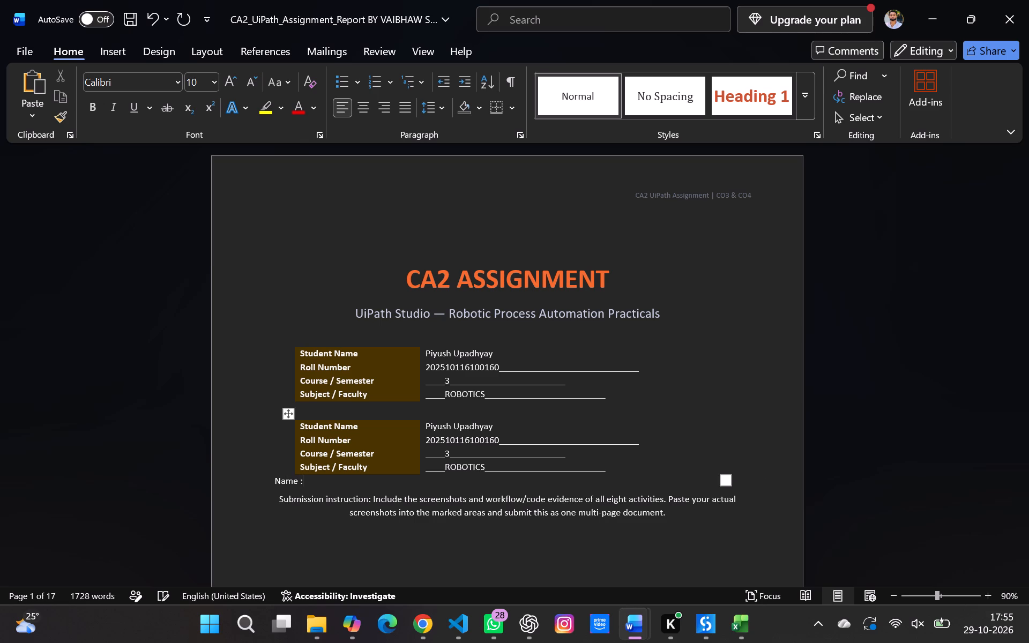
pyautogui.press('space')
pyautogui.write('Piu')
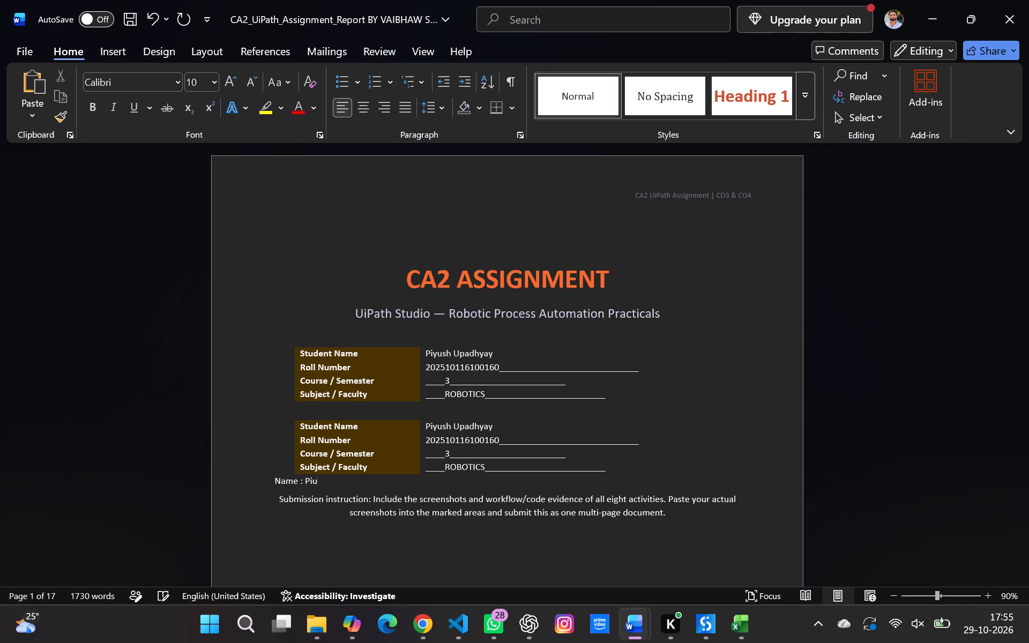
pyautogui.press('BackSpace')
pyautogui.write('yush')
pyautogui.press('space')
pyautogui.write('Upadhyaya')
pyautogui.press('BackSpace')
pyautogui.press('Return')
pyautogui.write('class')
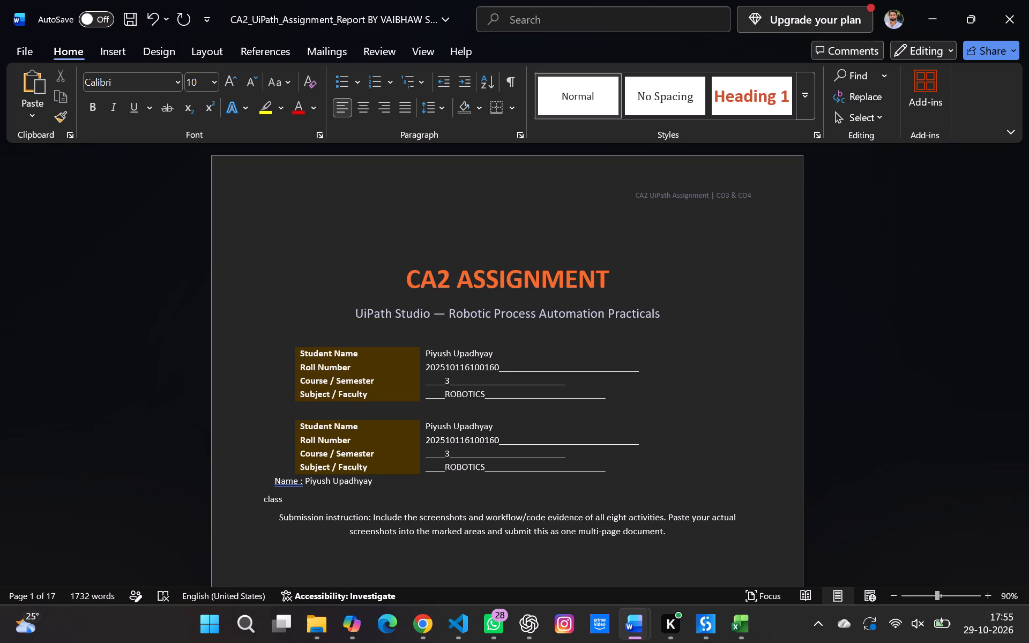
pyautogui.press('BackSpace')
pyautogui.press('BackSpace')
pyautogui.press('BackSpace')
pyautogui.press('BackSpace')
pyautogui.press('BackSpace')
# Add an indented line labelled "Roll No:" with the student's roll number beneath the name line.
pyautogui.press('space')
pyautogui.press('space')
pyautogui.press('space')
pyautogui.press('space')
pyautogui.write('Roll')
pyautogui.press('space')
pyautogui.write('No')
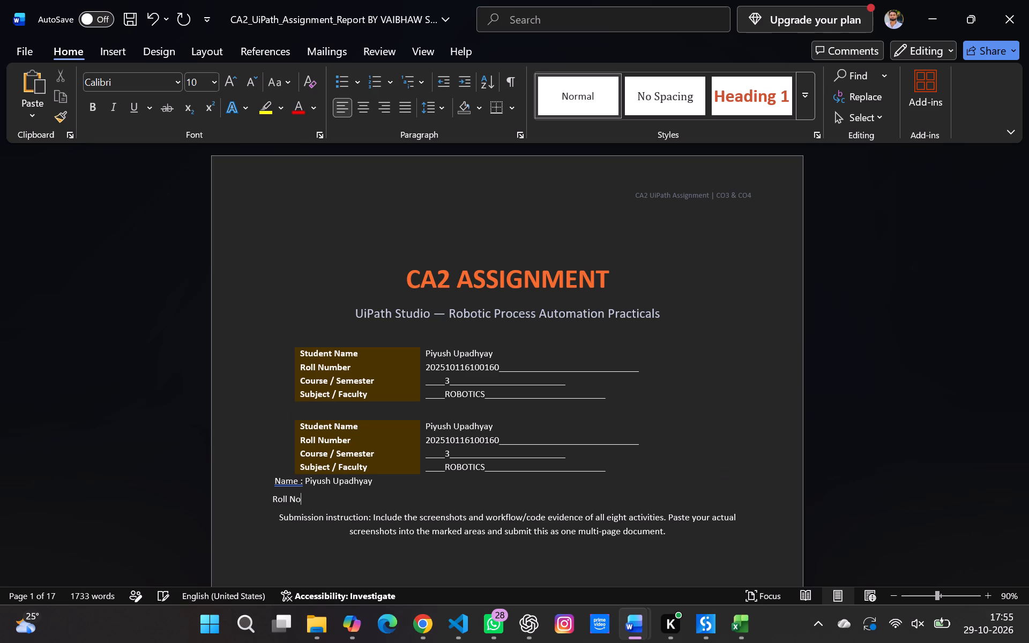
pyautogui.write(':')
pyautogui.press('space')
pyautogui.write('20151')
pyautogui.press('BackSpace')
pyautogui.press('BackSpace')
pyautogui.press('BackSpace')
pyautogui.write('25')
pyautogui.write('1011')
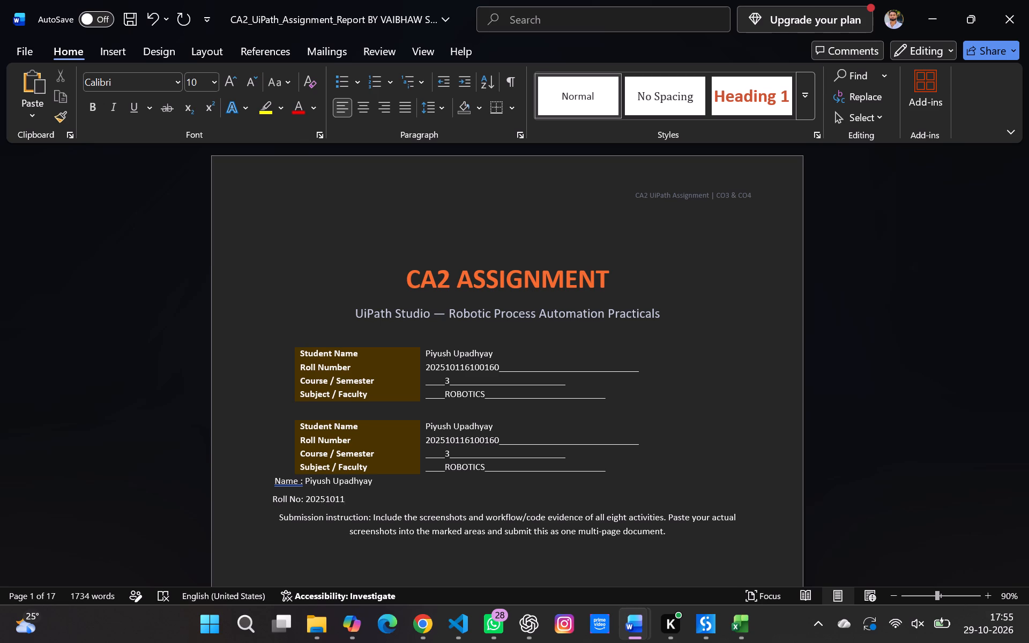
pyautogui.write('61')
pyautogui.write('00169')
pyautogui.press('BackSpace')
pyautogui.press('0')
# Add an indented line reading "Course / semester : 3 MCA" beneath the roll number line.
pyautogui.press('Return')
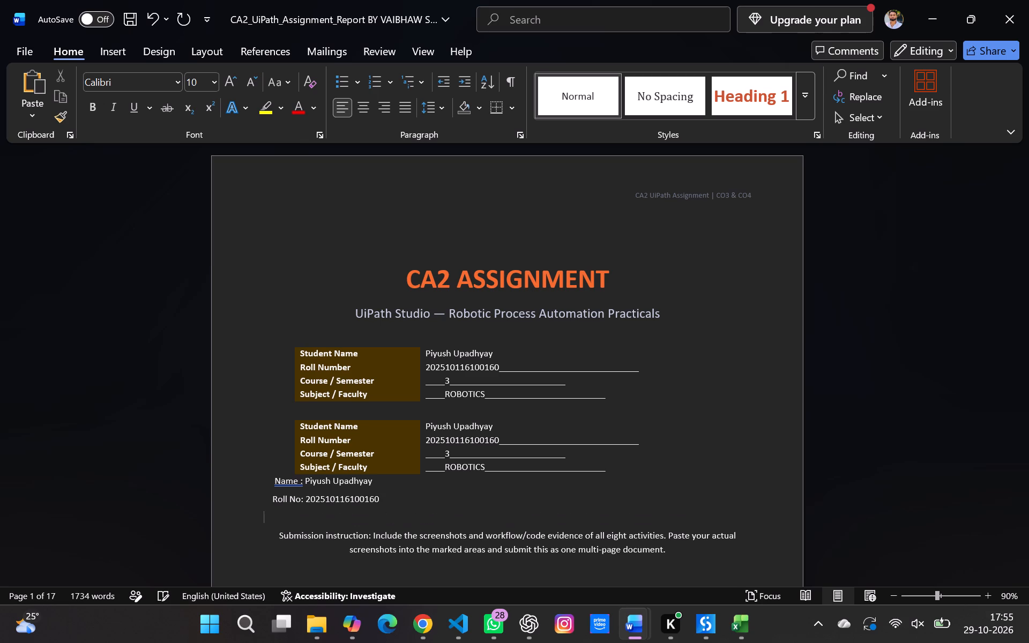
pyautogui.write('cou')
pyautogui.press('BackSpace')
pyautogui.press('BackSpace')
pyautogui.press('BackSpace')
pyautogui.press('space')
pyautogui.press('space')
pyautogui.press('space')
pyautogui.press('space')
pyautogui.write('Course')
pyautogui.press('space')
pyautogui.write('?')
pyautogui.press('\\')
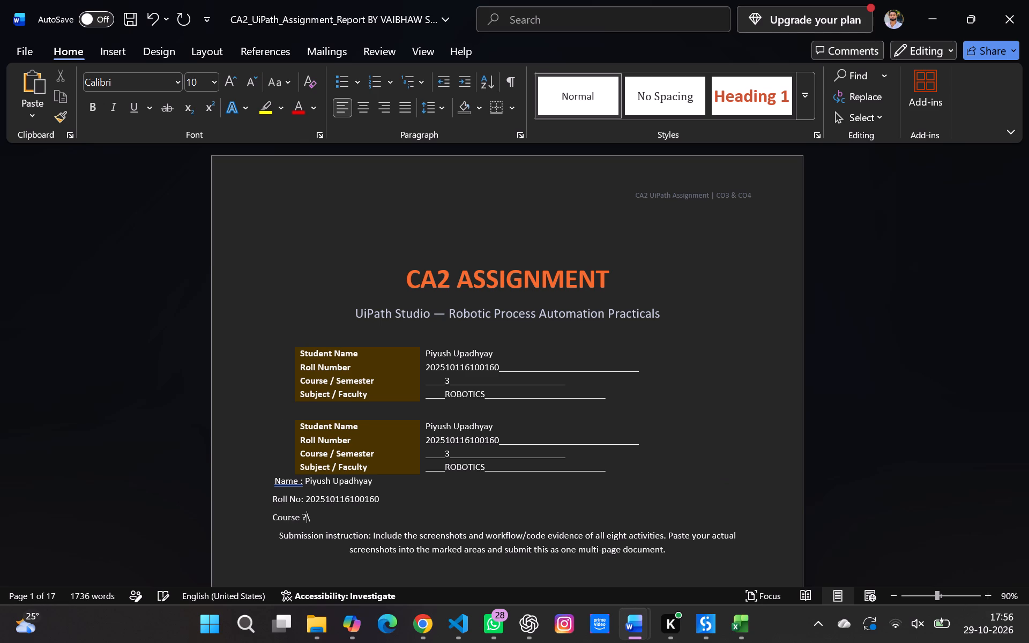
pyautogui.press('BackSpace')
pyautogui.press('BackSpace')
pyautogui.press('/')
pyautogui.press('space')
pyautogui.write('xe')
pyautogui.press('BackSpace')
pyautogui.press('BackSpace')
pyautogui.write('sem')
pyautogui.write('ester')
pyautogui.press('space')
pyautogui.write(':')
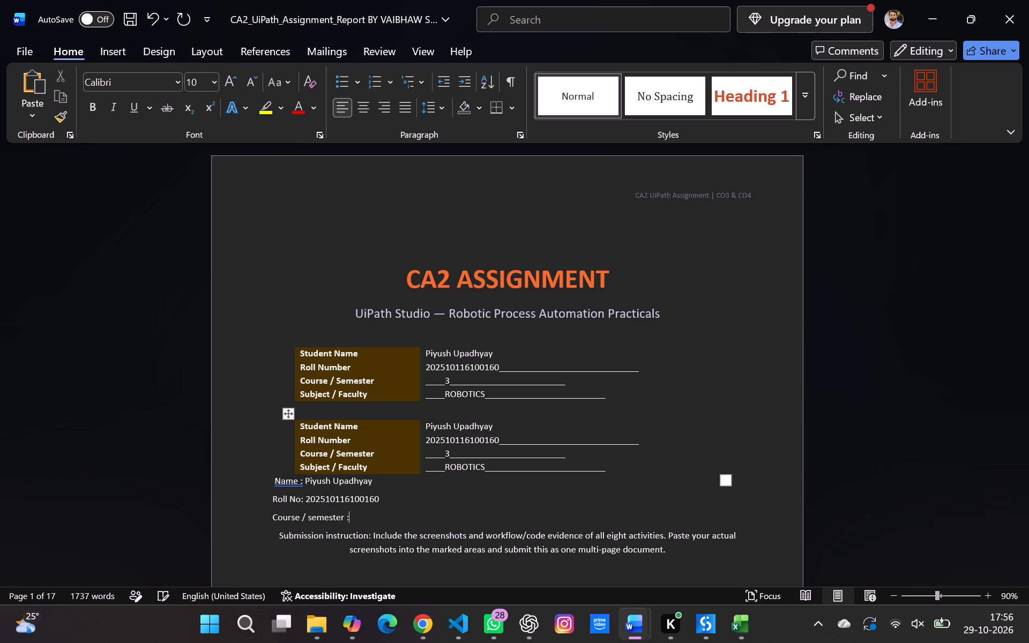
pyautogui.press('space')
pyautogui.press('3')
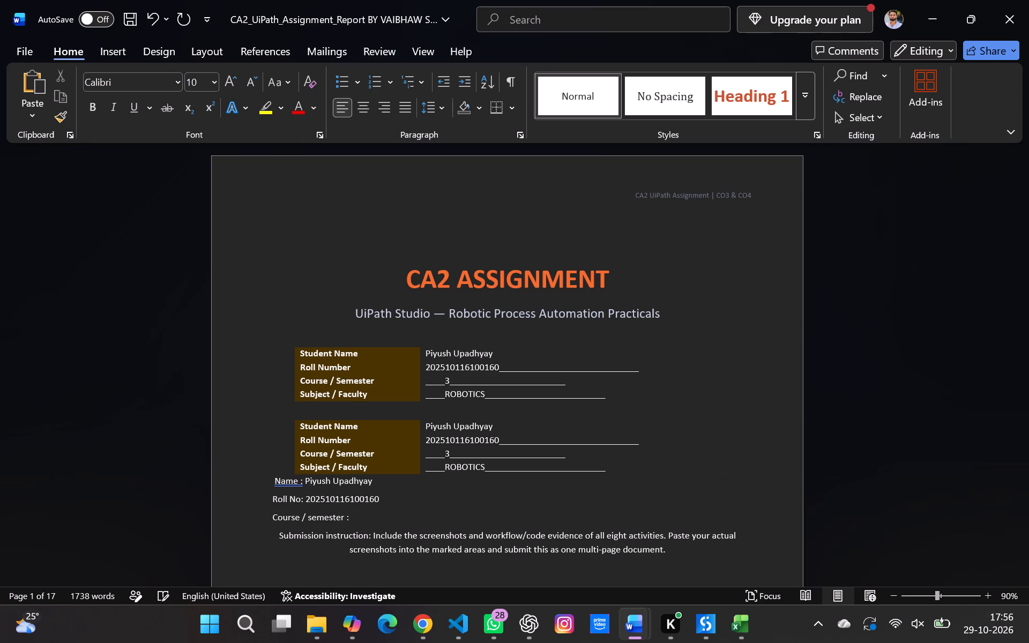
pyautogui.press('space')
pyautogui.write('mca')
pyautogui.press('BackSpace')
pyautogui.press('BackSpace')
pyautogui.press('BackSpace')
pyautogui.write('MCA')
# Add a slightly indented line reading "Subject / Faculty : Robotics" beneath the course line, followed by a blank line.
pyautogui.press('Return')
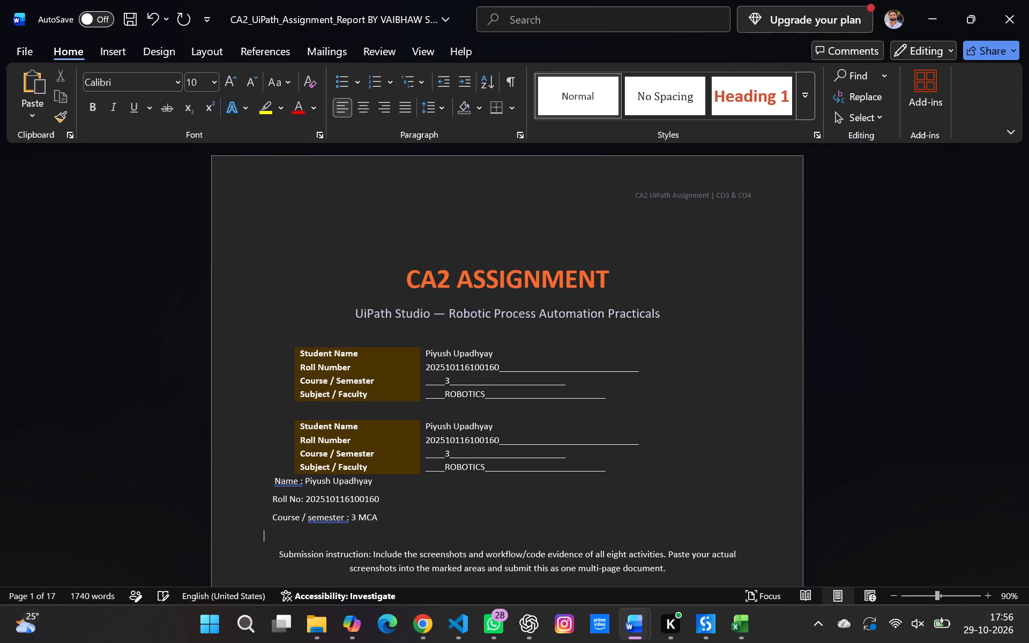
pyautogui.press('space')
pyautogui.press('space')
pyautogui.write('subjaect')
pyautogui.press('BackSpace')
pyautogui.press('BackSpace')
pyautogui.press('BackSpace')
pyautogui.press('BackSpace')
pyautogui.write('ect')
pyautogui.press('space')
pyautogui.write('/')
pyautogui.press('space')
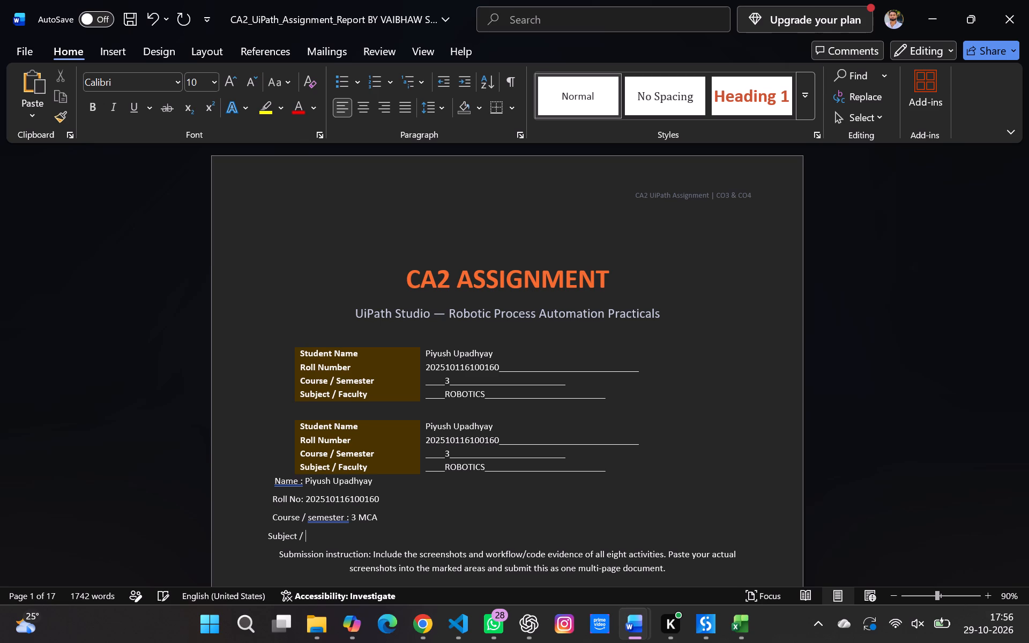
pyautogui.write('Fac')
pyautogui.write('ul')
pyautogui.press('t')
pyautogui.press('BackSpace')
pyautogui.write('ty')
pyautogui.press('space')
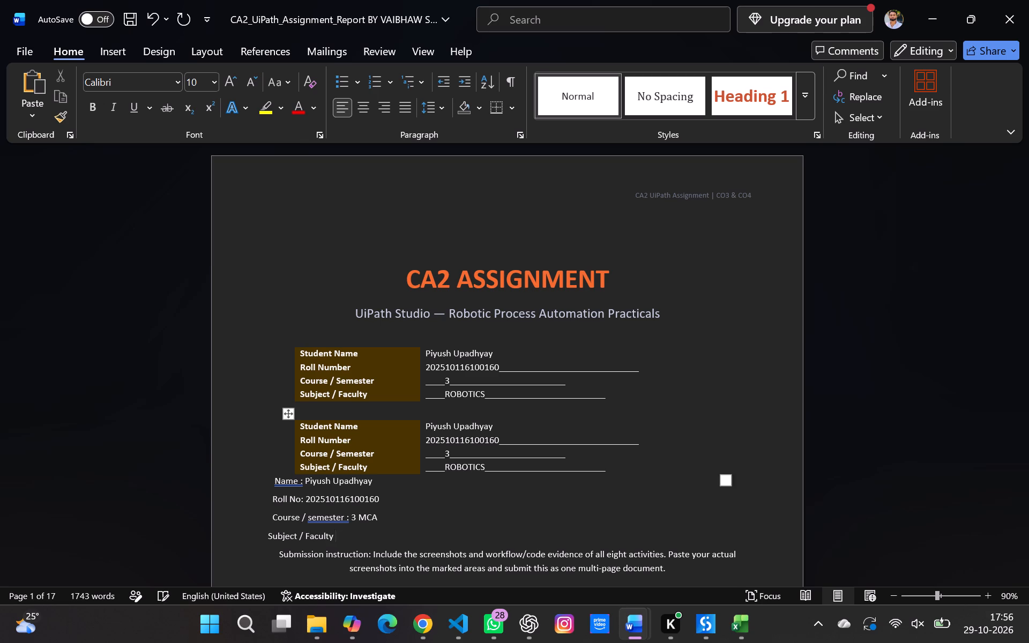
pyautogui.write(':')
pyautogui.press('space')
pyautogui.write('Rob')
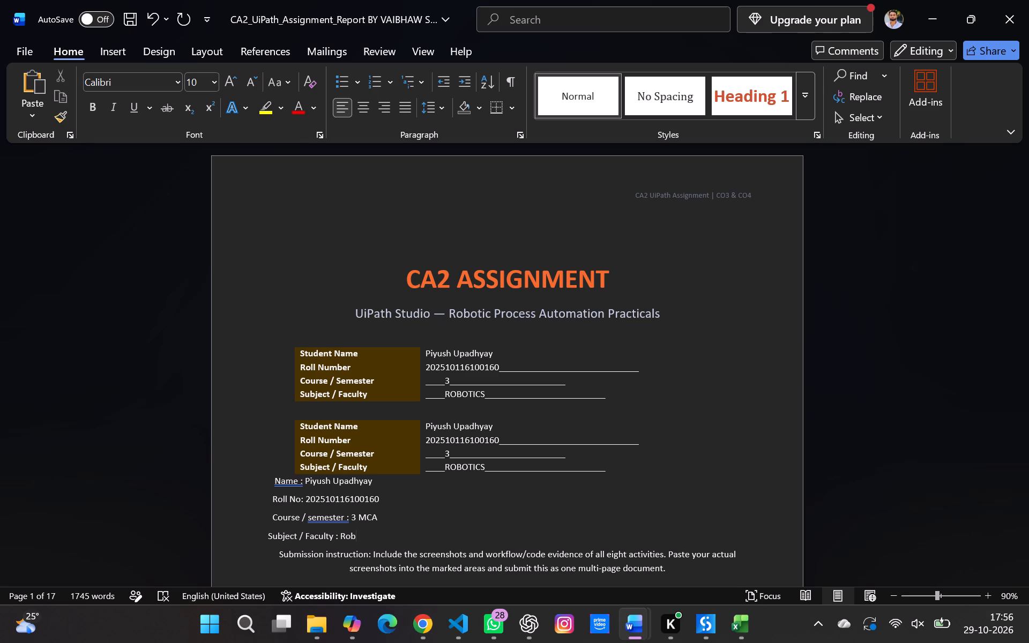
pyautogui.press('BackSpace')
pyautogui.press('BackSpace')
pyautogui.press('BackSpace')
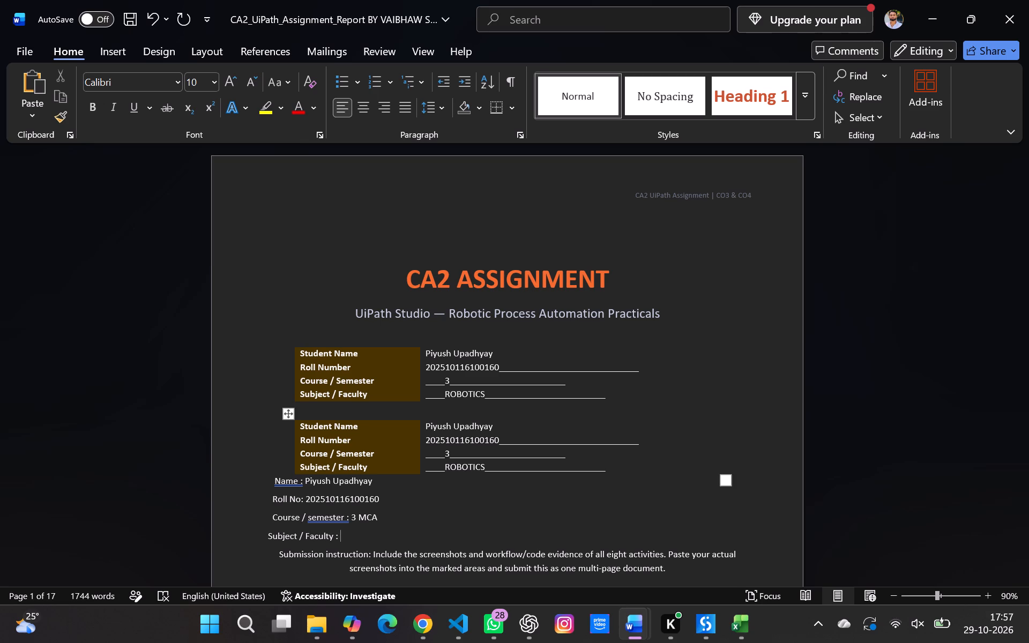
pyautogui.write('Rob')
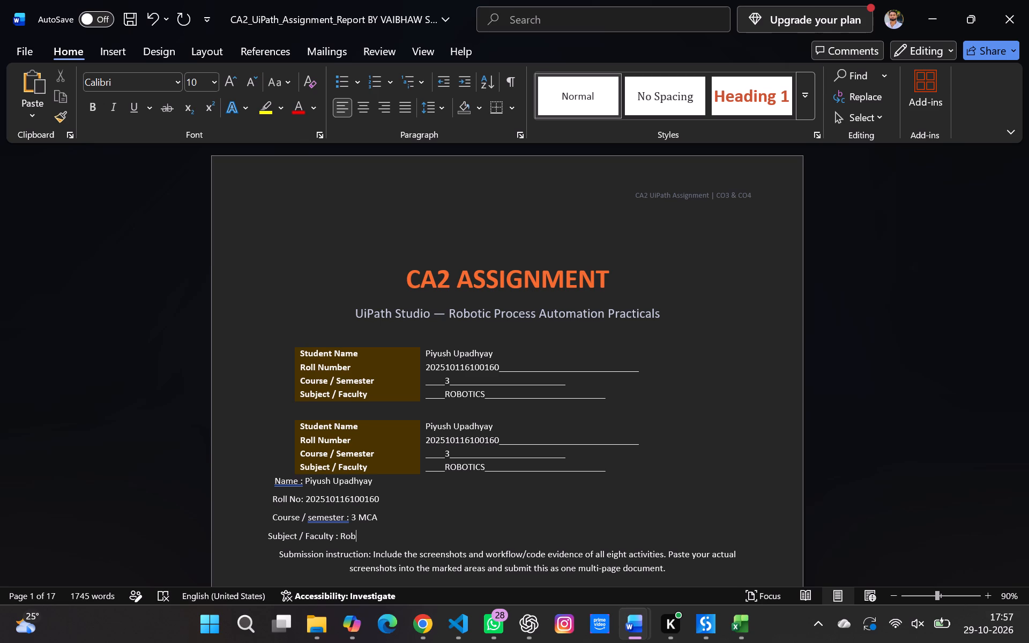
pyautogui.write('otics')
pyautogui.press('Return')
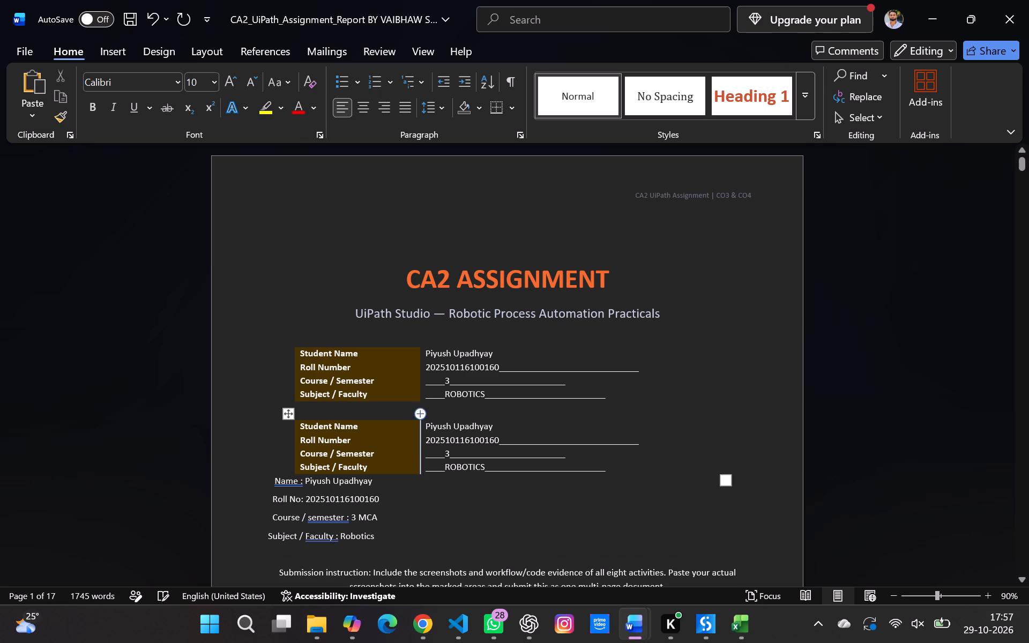
# Delete both student details tables above the plain-text lines on the cover page.
pyautogui.moveTo(632, 485); pyautogui.dragTo(264, 365)
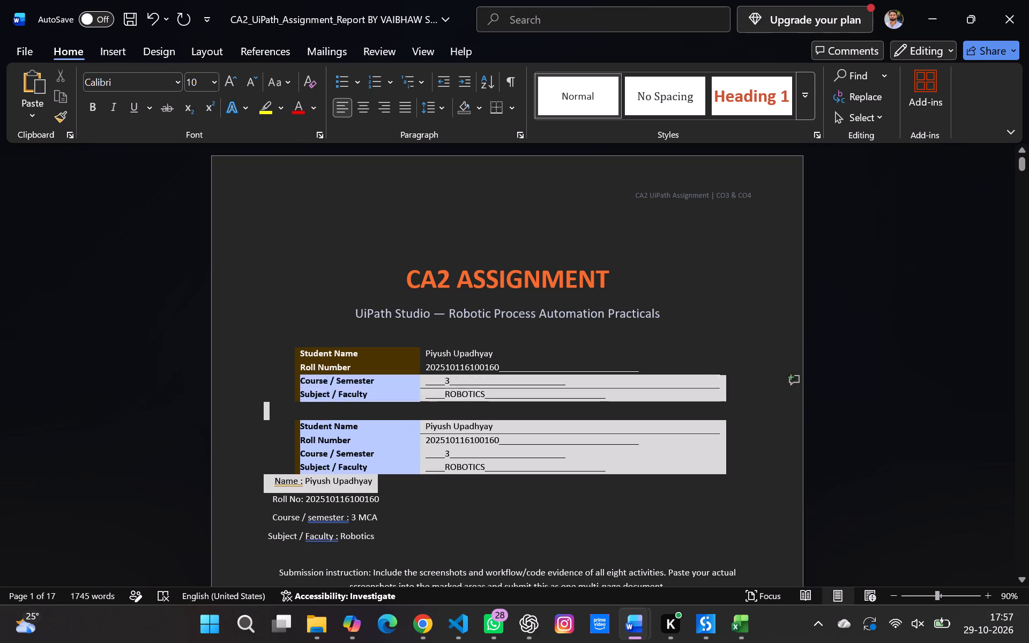
pyautogui.moveTo(264, 365); pyautogui.dragTo(392, 514)
pyautogui.click(694, 411)
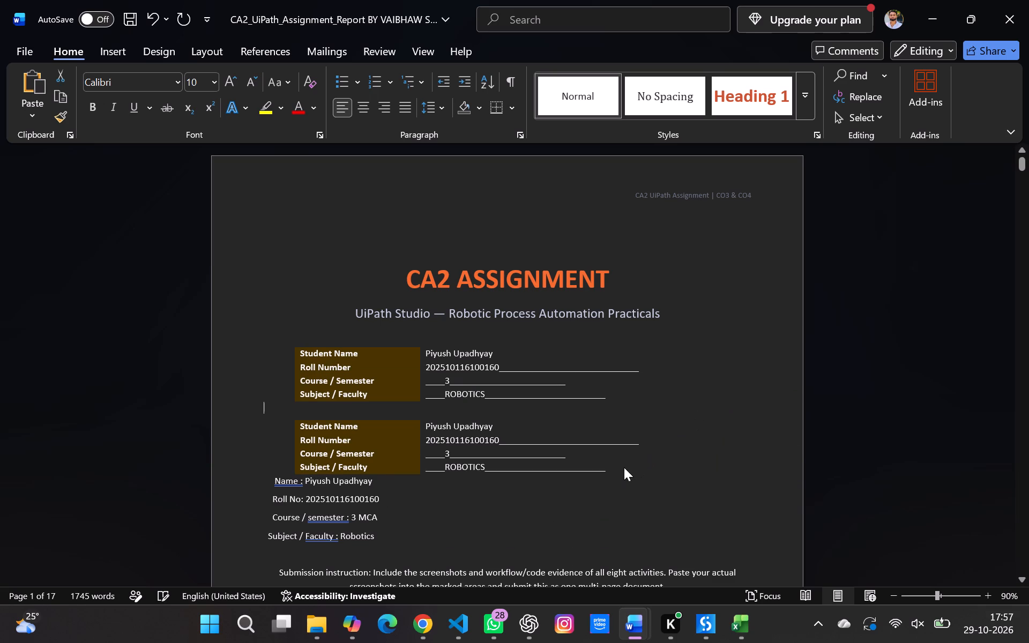
pyautogui.moveTo(624, 466); pyautogui.dragTo(296, 358)
pyautogui.press('BackSpace')
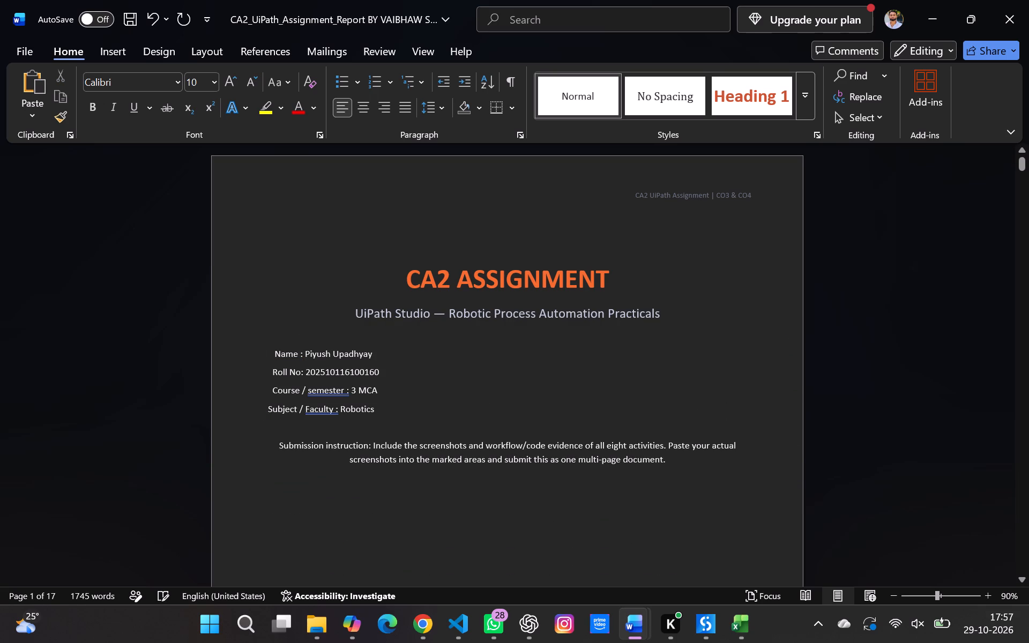
# Set the font size of the four plain-text student details lines to 16.
pyautogui.moveTo(267, 352); pyautogui.dragTo(395, 415)
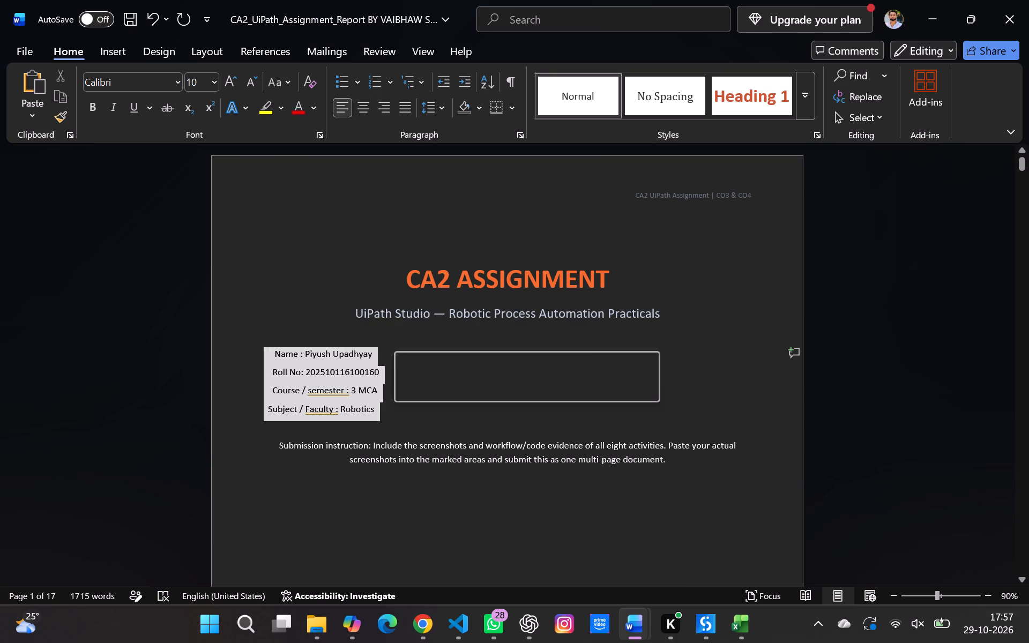
pyautogui.click(212, 77)
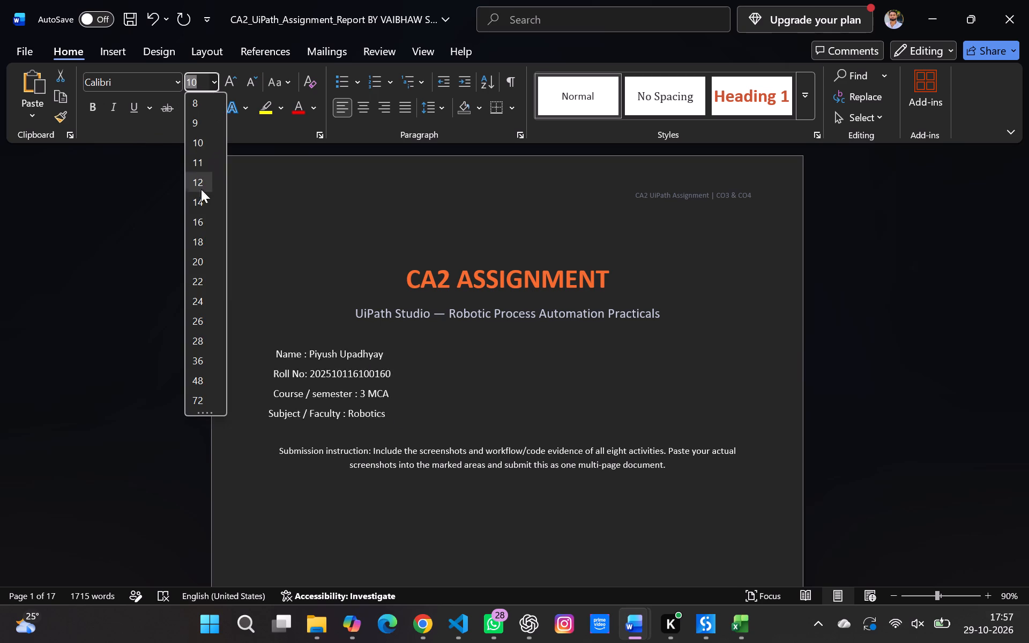
pyautogui.click(201, 219)
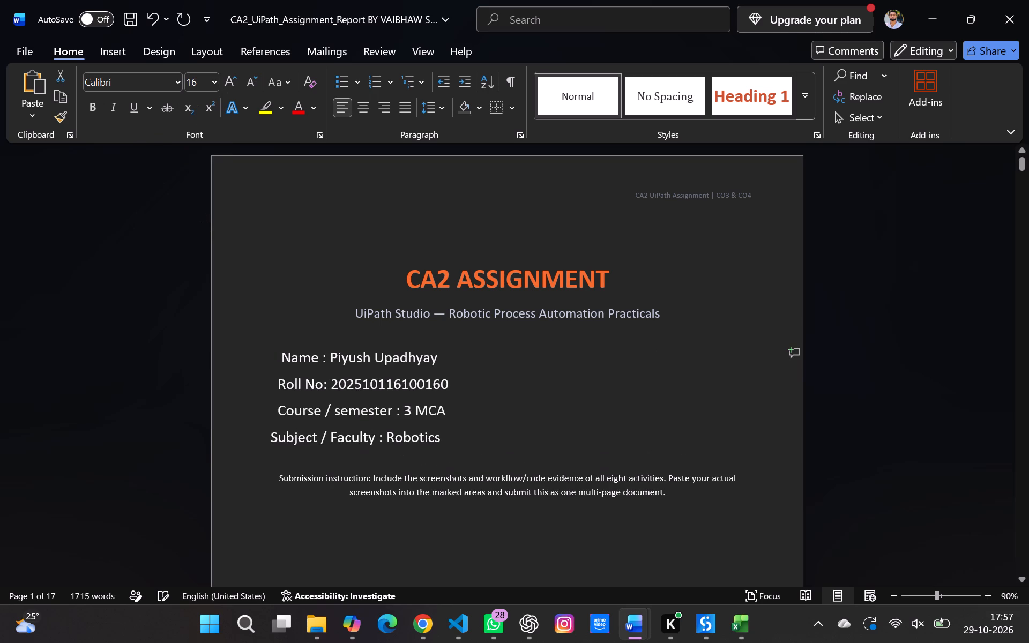
pyautogui.click(478, 347)
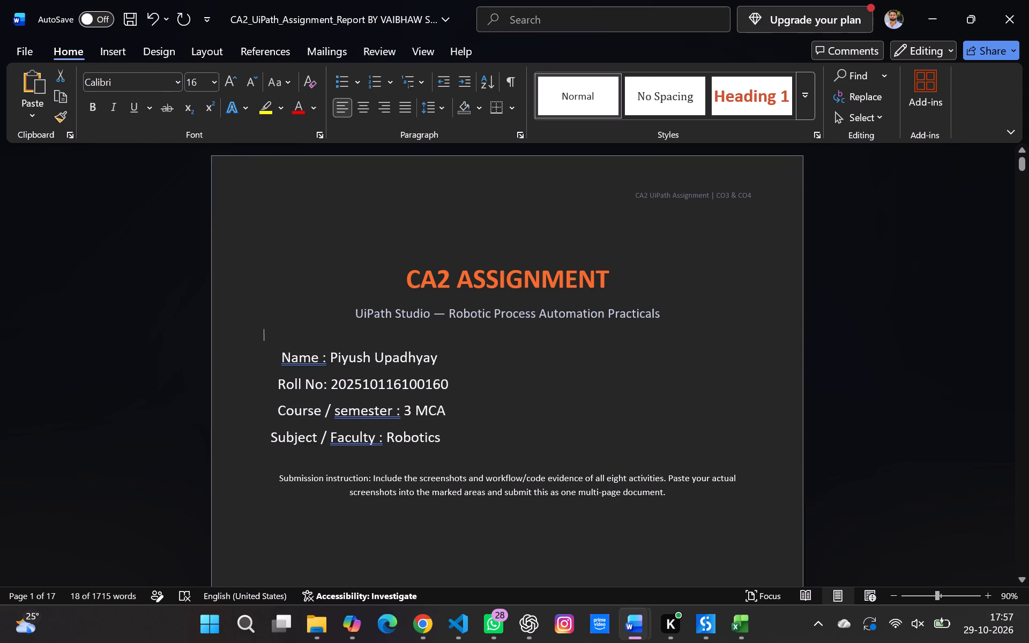
# Add leading spaces to the roll number and subject/faculty lines on the cover page to align them with the name line.
pyautogui.click(274, 384)
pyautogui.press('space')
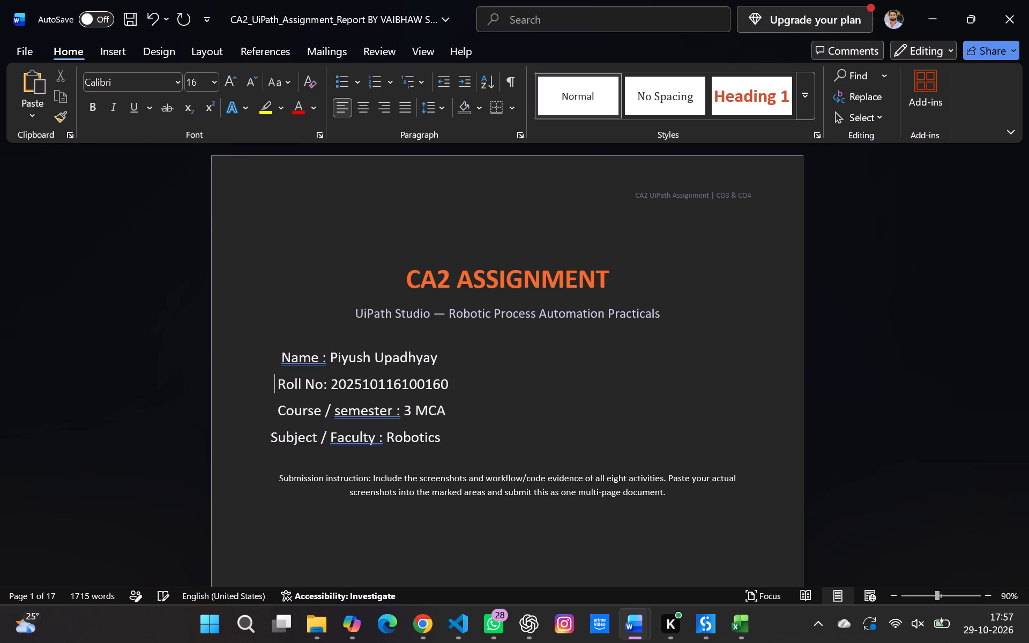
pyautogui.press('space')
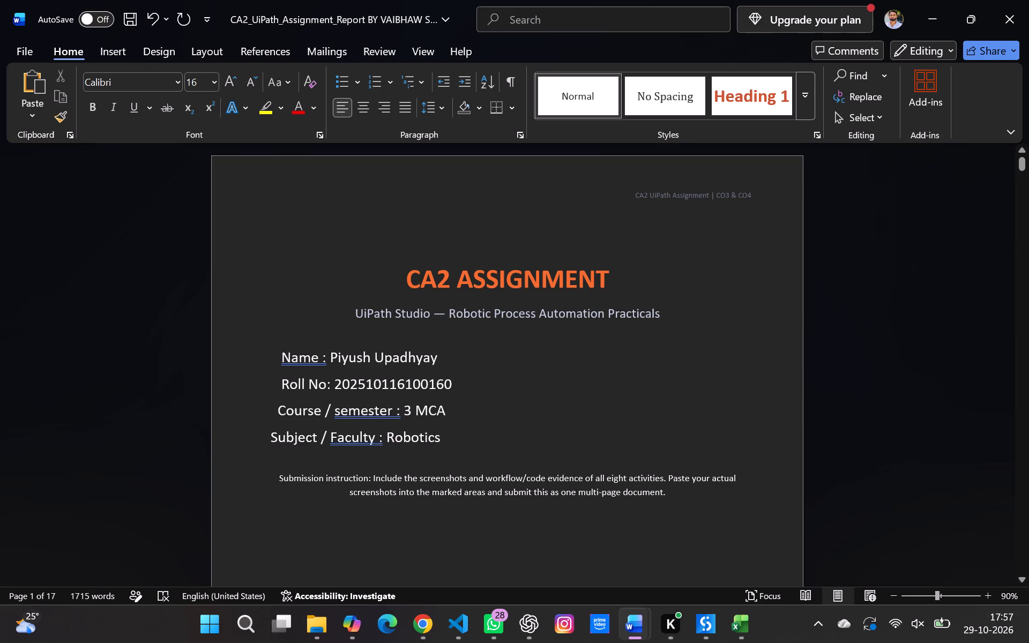
pyautogui.click(266, 442)
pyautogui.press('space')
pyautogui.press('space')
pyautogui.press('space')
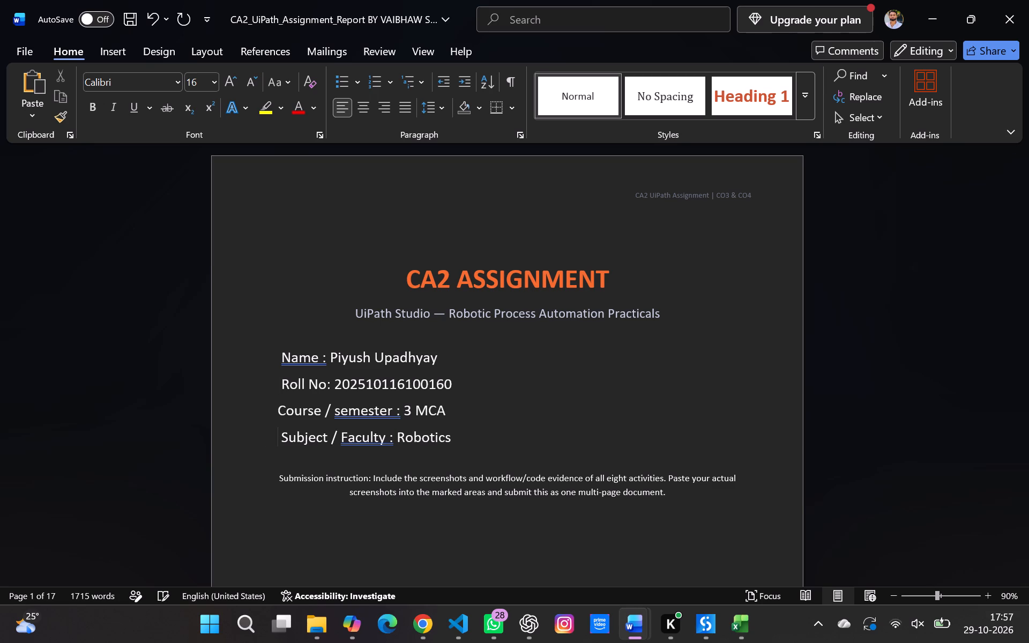
pyautogui.click(464, 447)
# Delete the Final Submission Checklist and Conclusion sections from the report's last page.
pyautogui.scroll(-7, 533, 444)
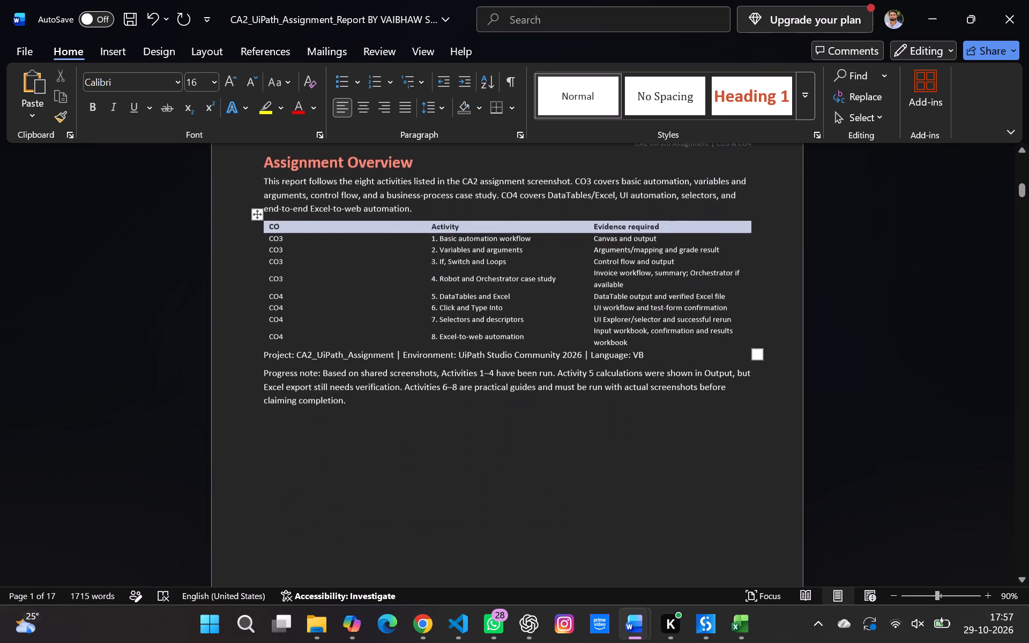
pyautogui.scroll(-5, 533, 444)
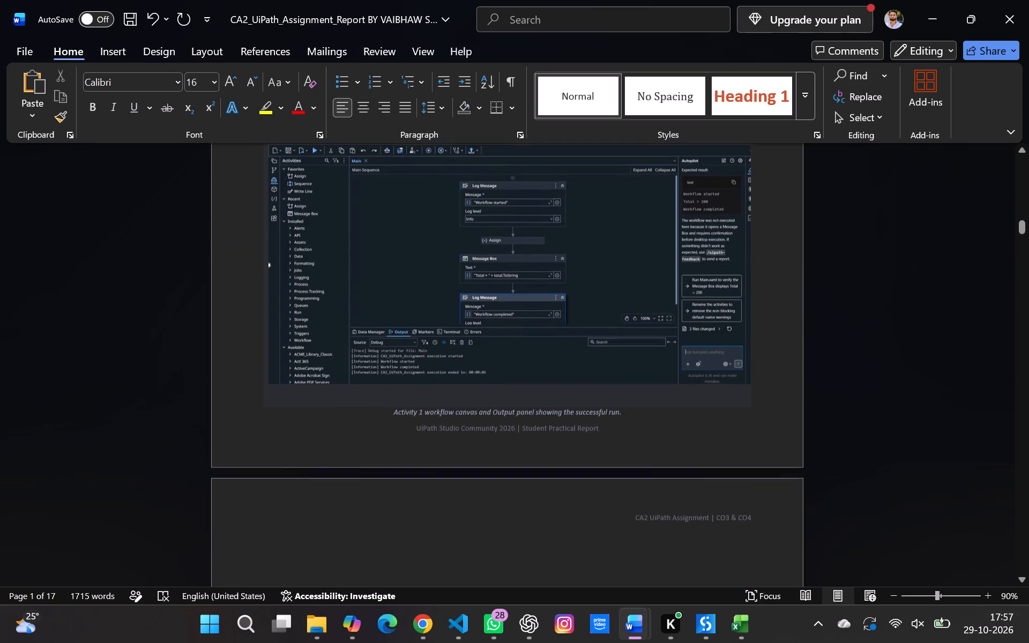
pyautogui.scroll(1, 533, 444)
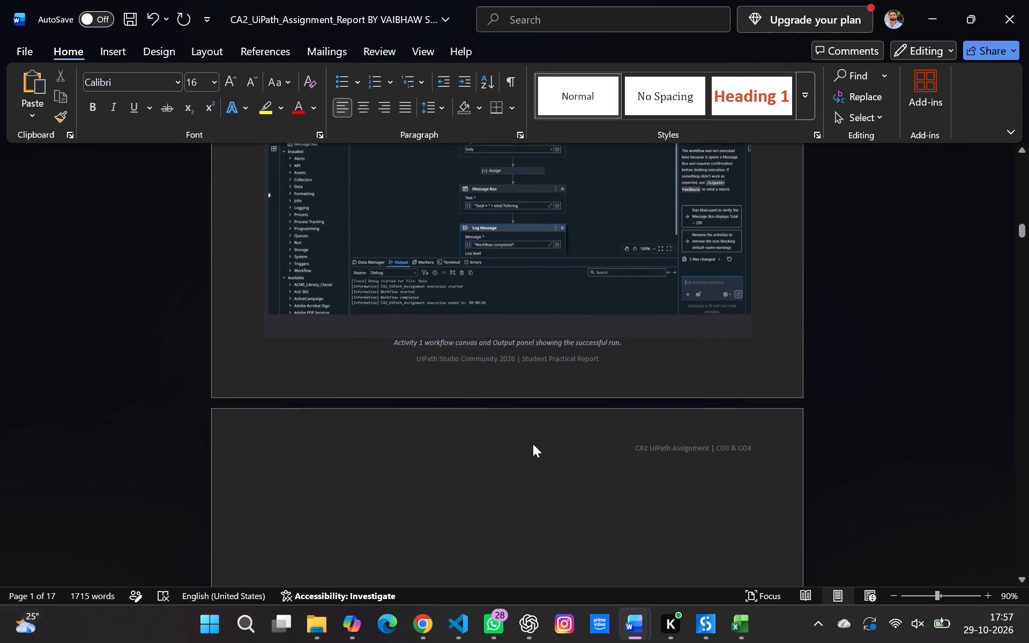
pyautogui.scroll(1, 533, 444)
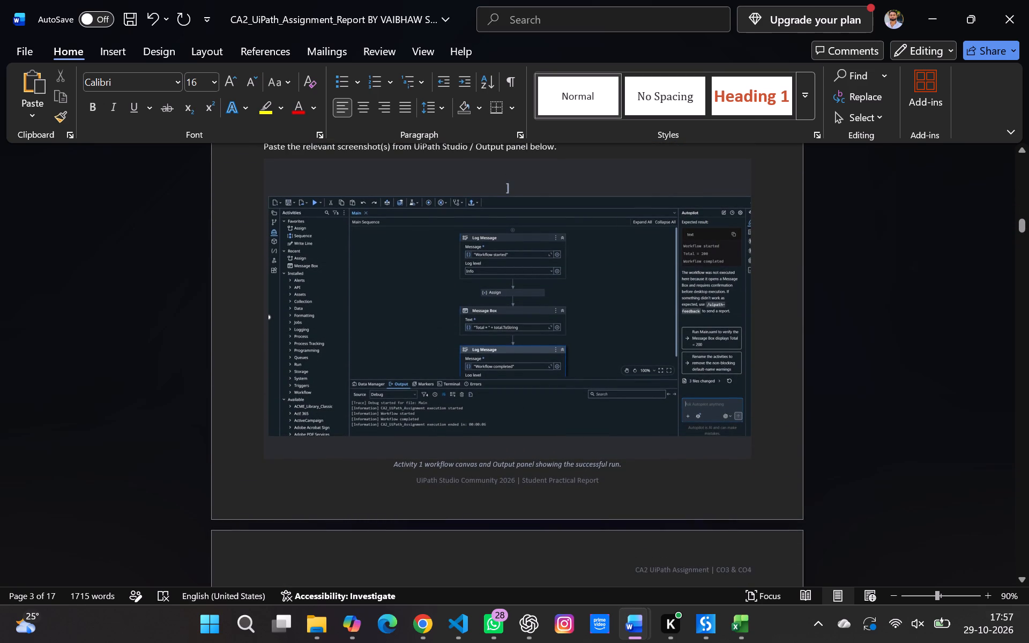
pyautogui.scroll(-13, 533, 444)
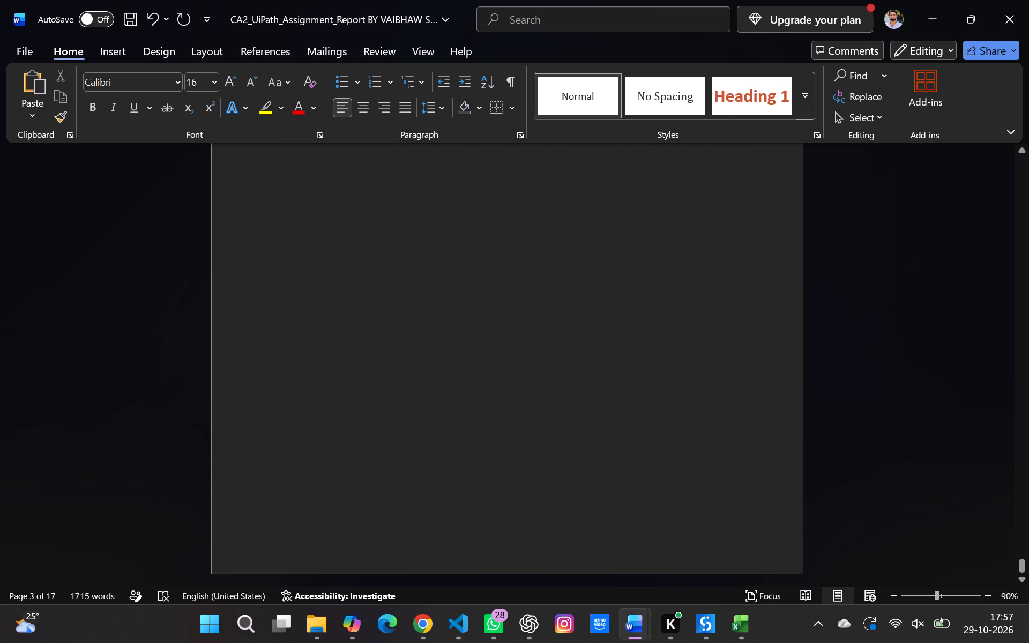
pyautogui.scroll(9, 533, 444)
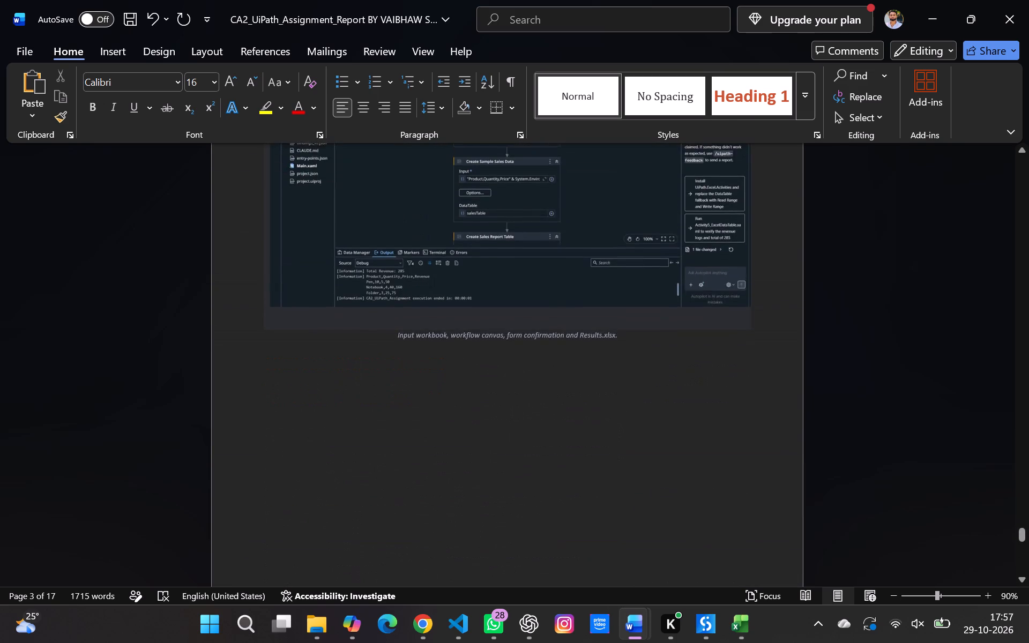
pyautogui.scroll(-2, 533, 444)
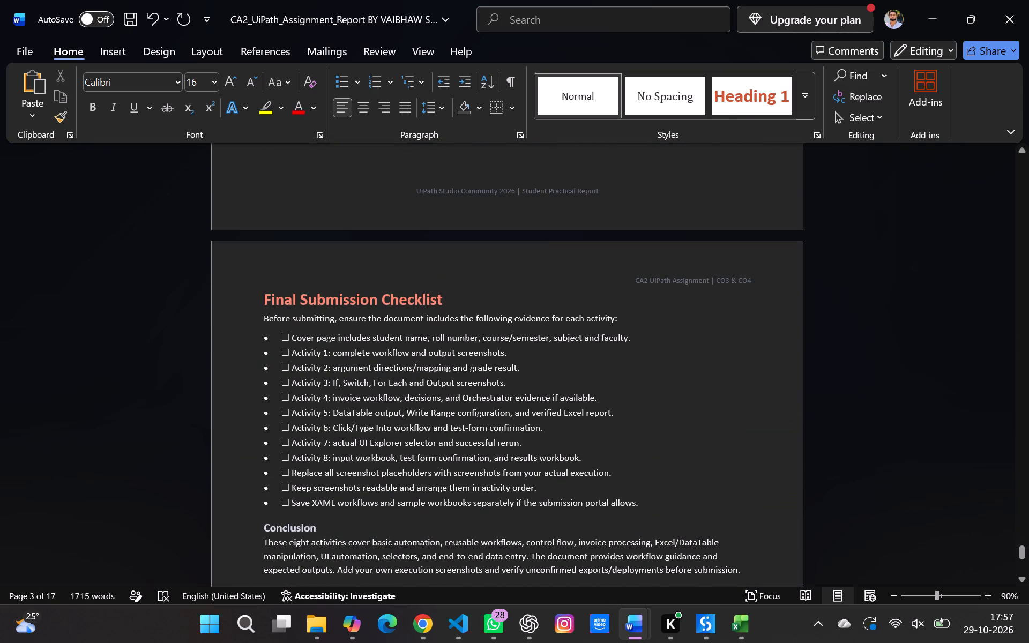
pyautogui.moveTo(243, 299); pyautogui.dragTo(613, 500)
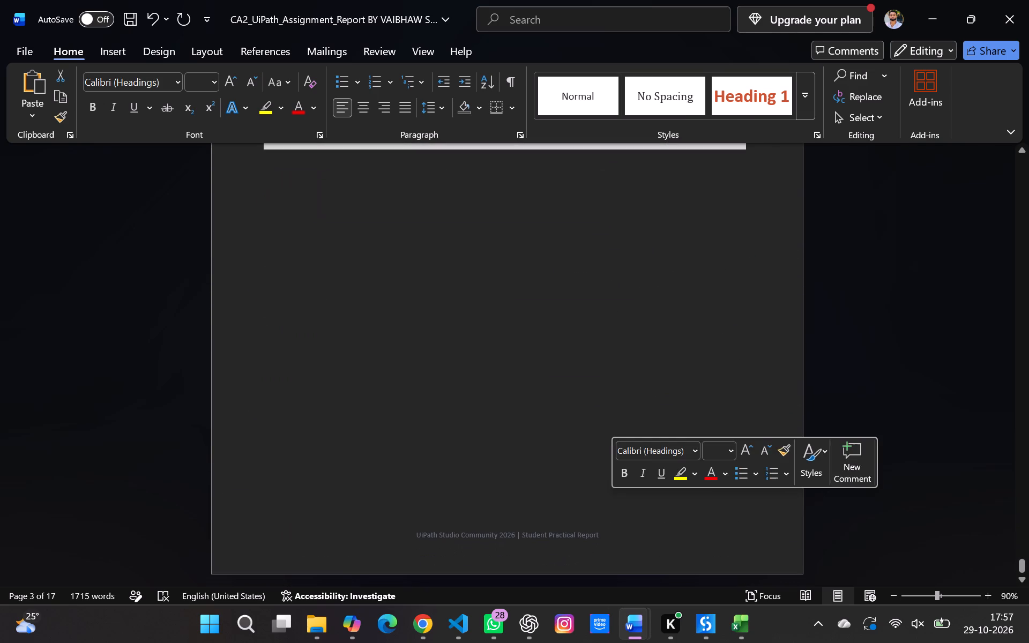
pyautogui.press('BackSpace')
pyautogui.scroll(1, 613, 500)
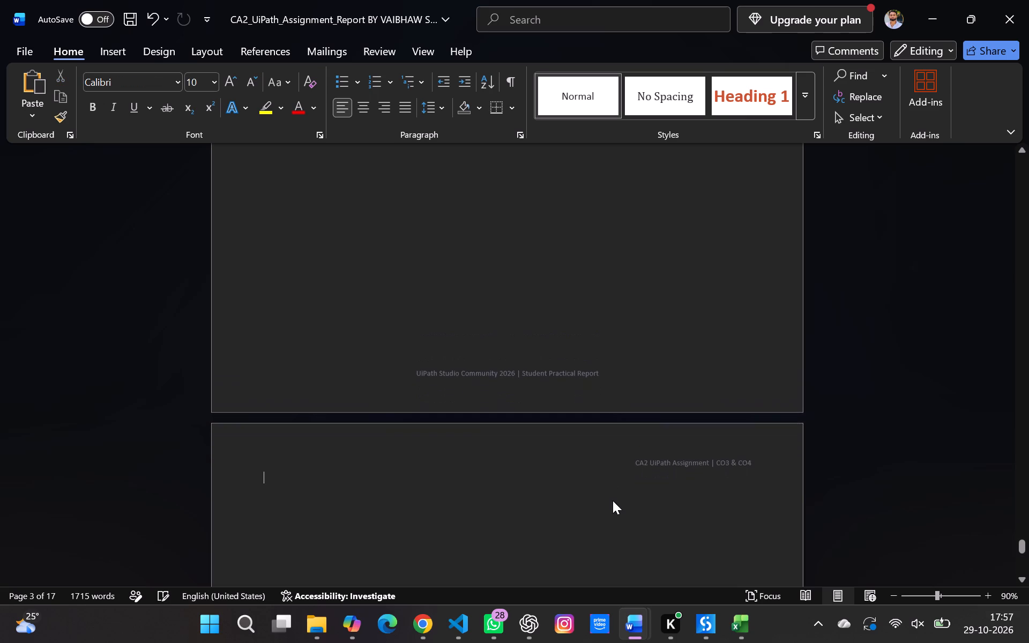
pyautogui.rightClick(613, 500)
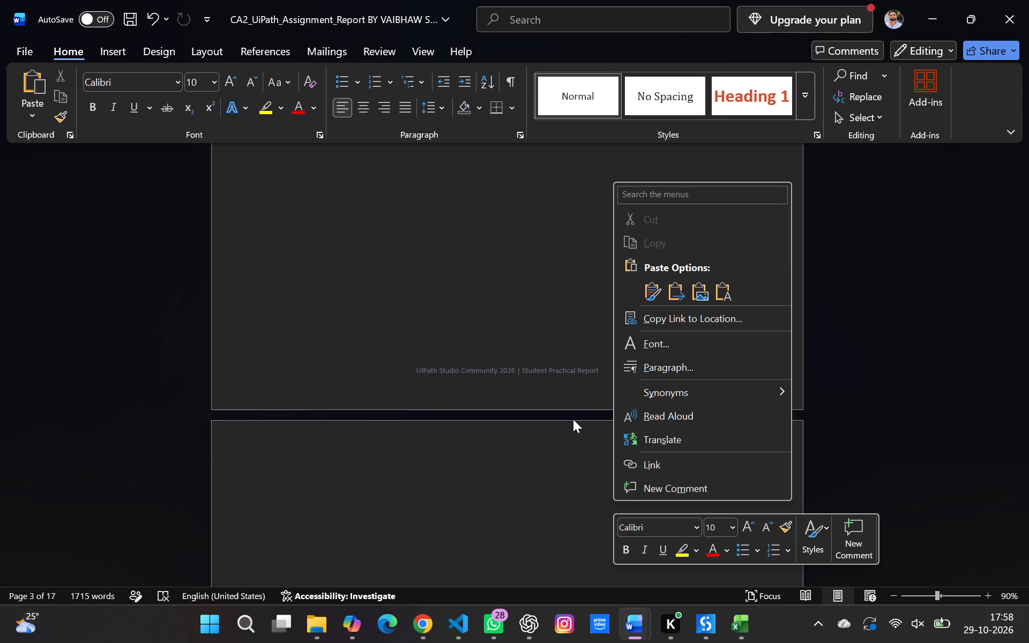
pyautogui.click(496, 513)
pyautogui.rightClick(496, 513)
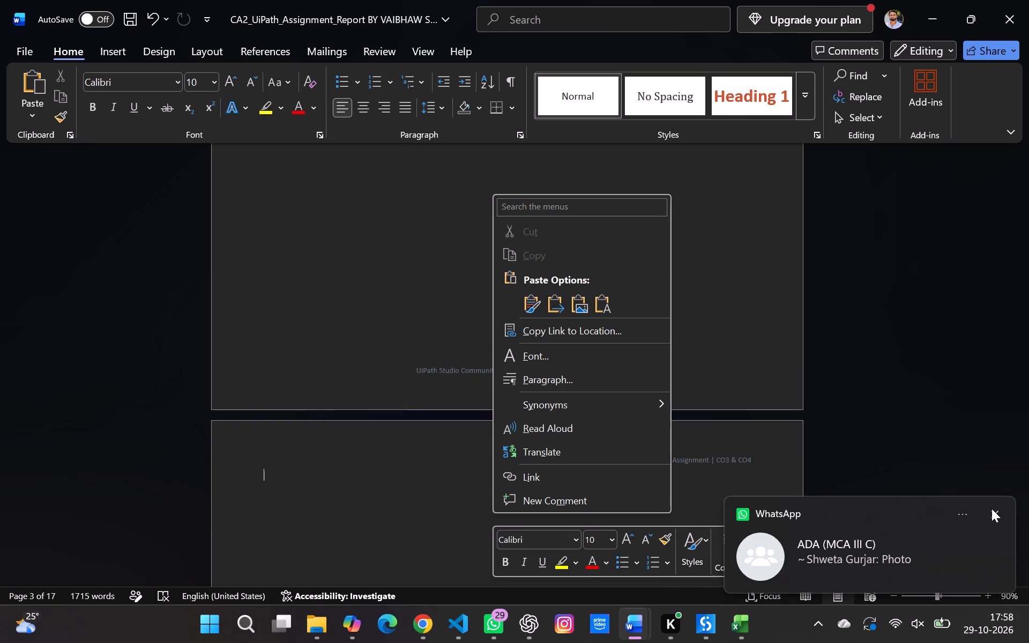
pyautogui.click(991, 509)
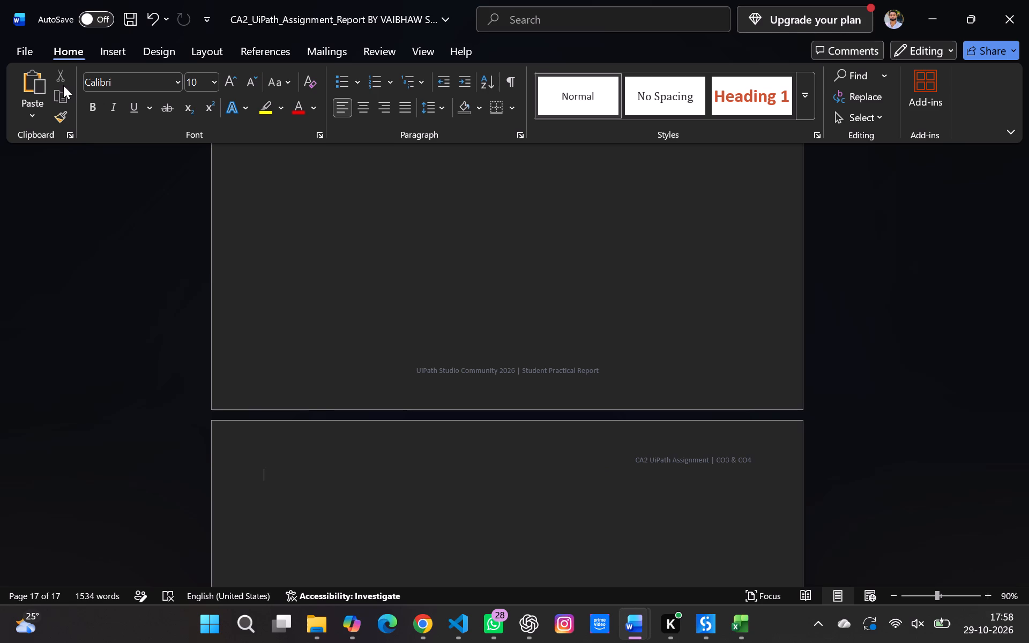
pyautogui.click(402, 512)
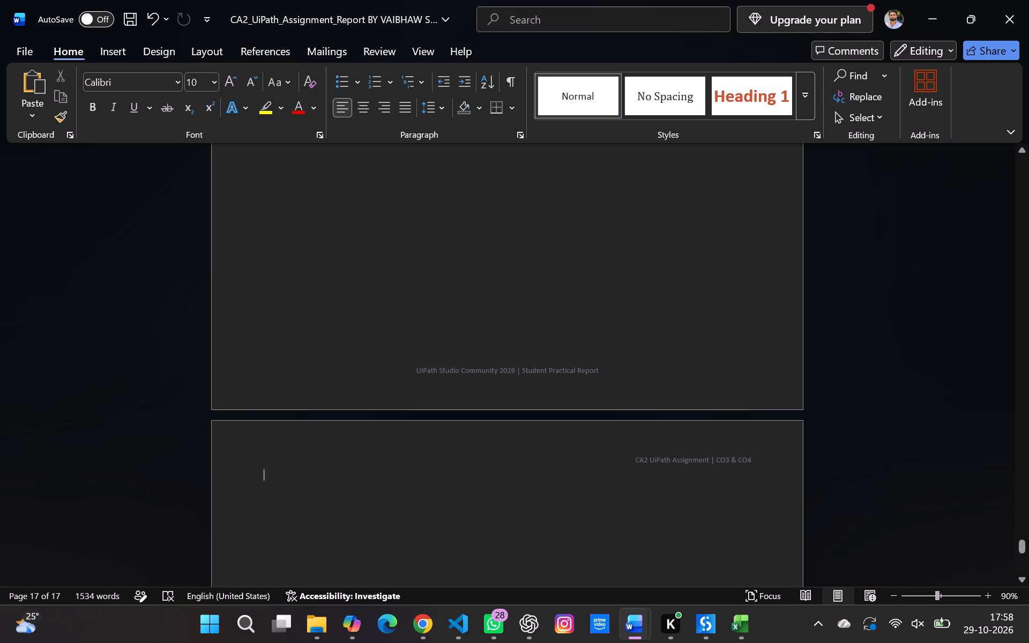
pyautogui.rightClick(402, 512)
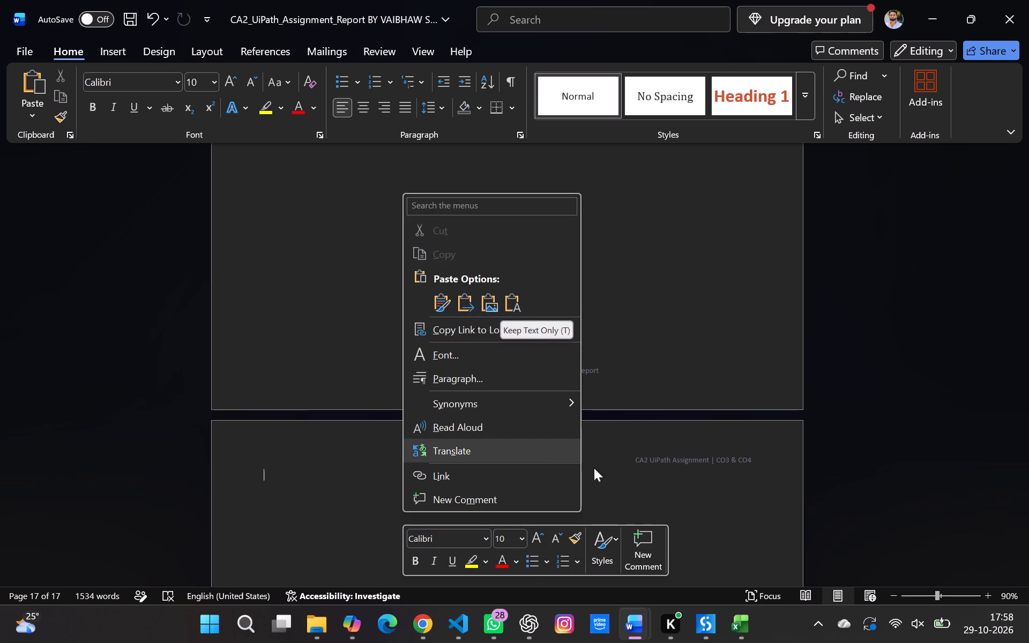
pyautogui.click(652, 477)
# Review the report's layout at 70% zoom, checking the final activity pages, their screenshot evidence and the cover page.
pyautogui.scroll(5, 652, 477)
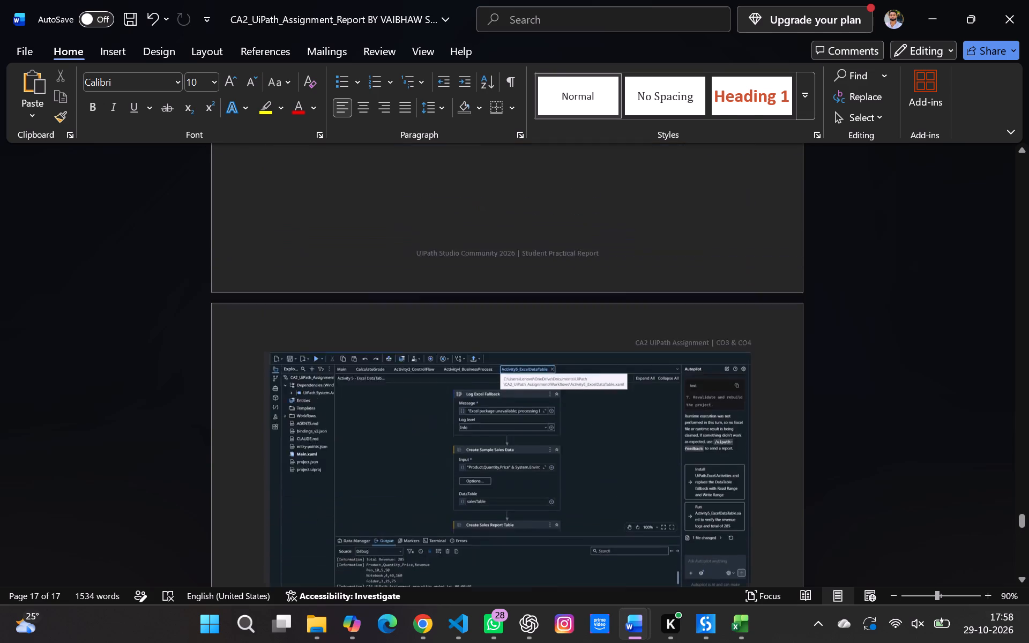
pyautogui.scroll(2, 652, 477)
pyautogui.keyDown('ctrl'); pyautogui.scroll(-2, 652, 477); pyautogui.keyUp('ctrl')
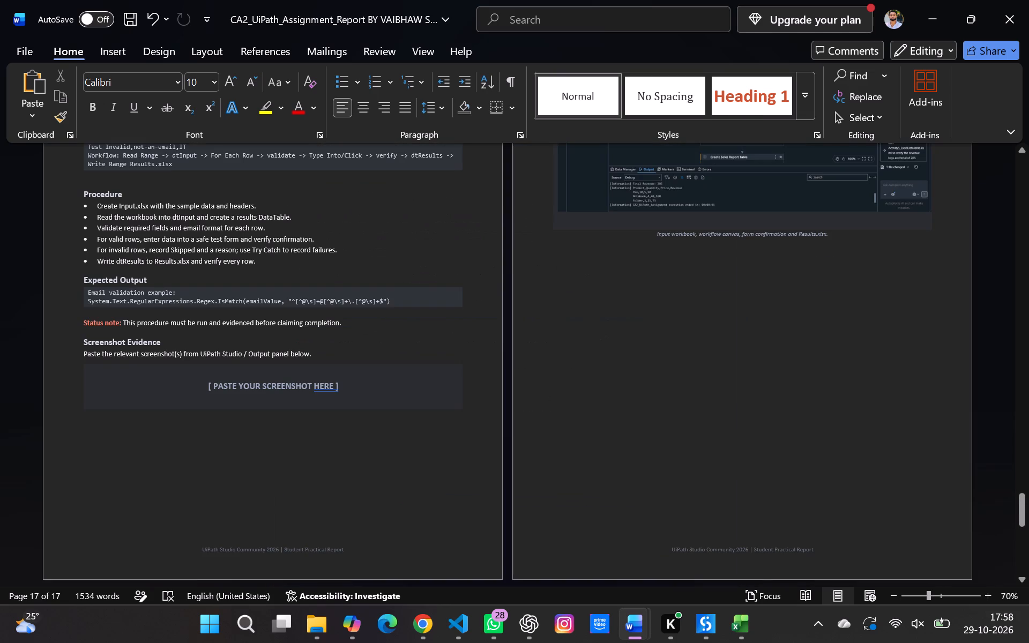
pyautogui.scroll(3, 652, 477)
pyautogui.scroll(-1, 652, 477)
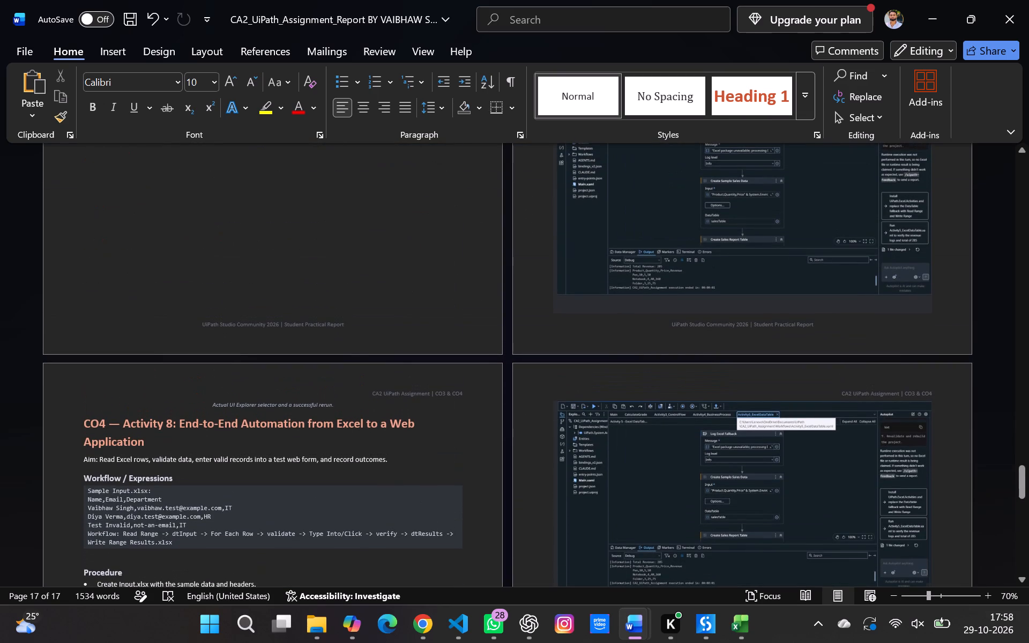
pyautogui.scroll(-2, 652, 477)
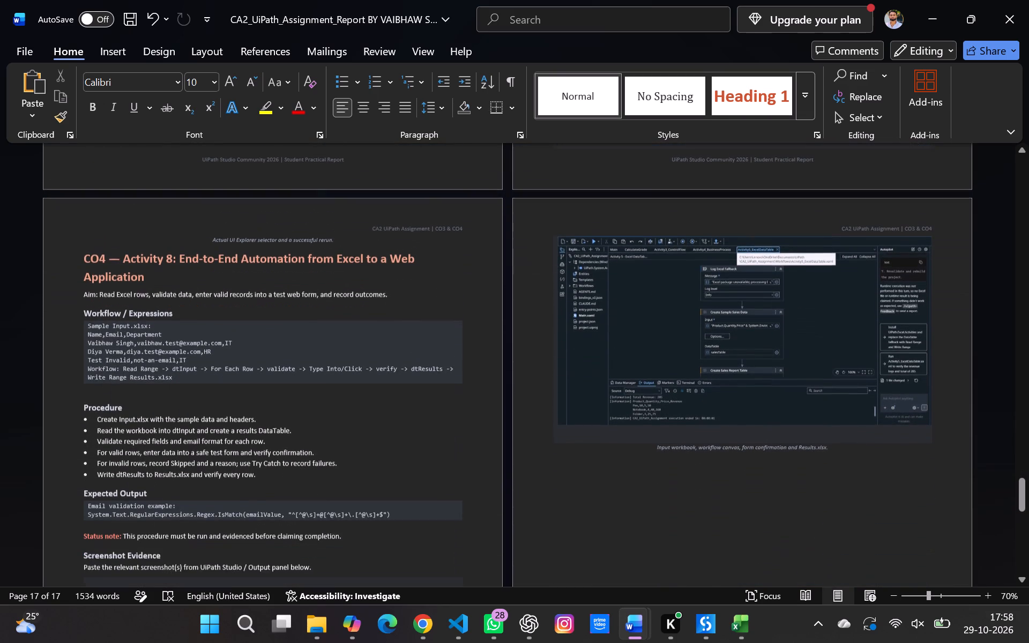
pyautogui.scroll(-1, 652, 477)
pyautogui.scroll(4, 652, 477)
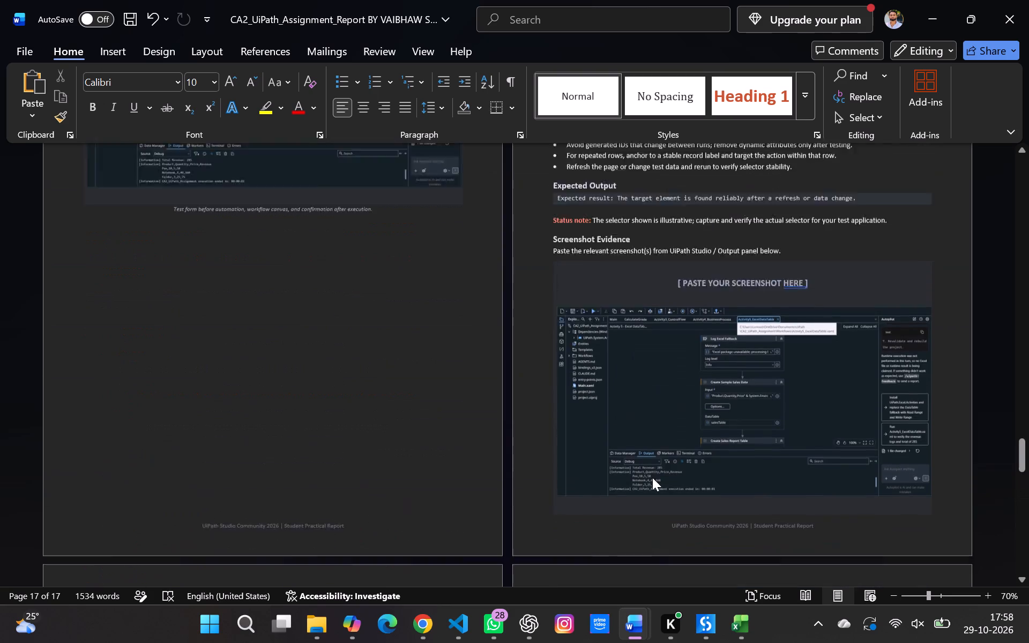
pyautogui.scroll(13, 652, 477)
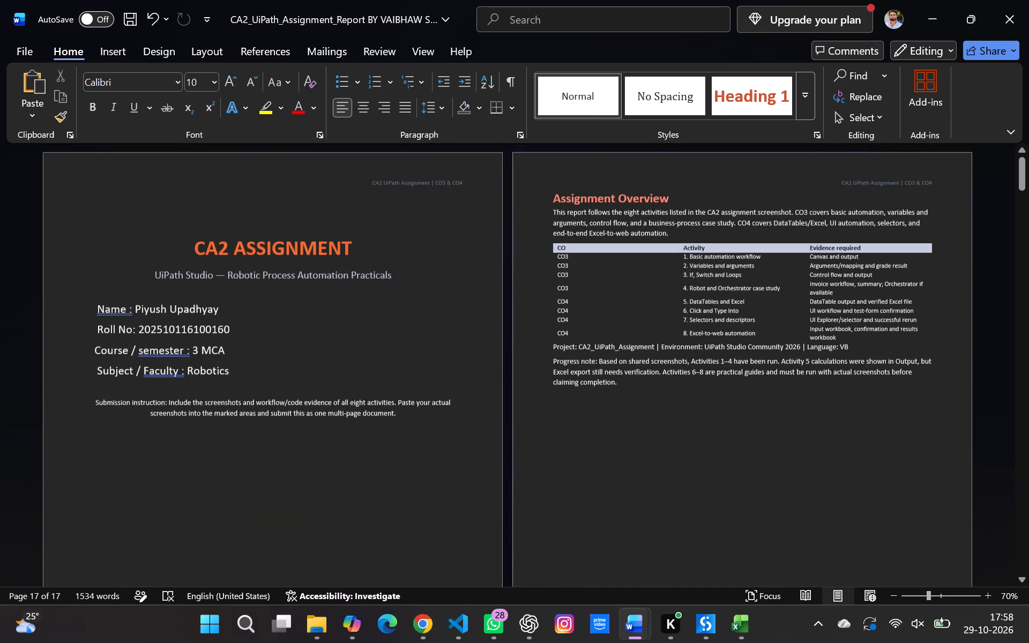
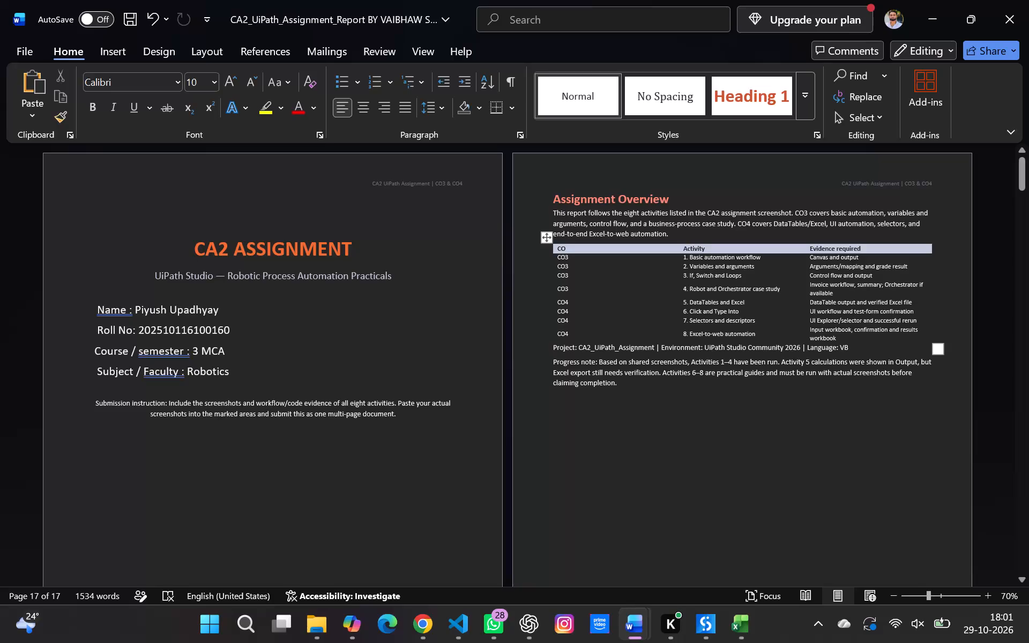
# Review the report's cover page, Assignment Overview and Activity 1 page, including its workflow text, procedure and screenshot evidence.
pyautogui.scroll(-1, 594, 294)
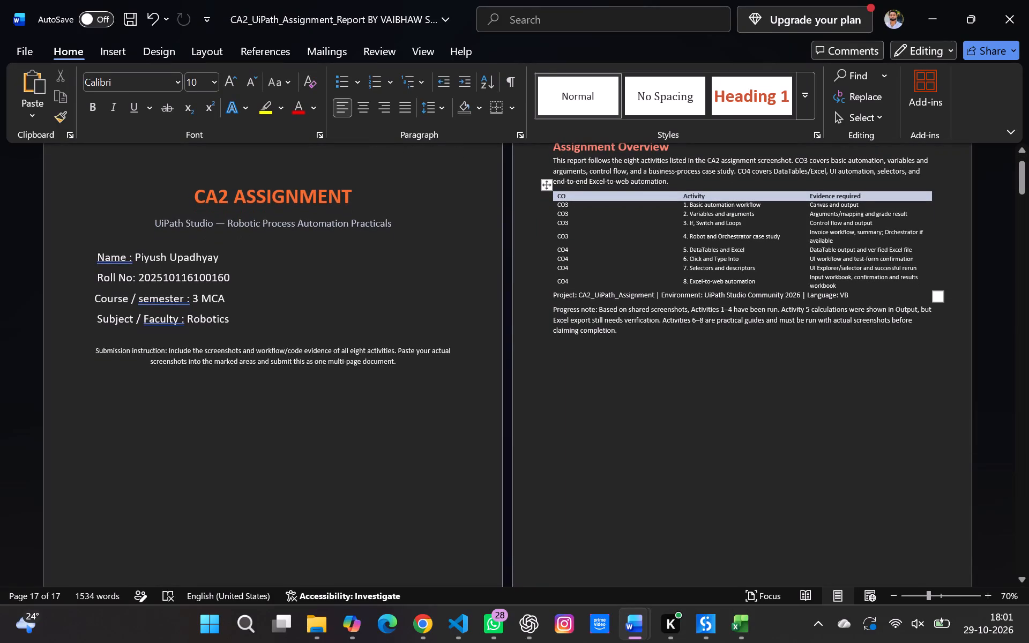
pyautogui.hscroll(1, 594, 294)
pyautogui.scroll(-1, 594, 294)
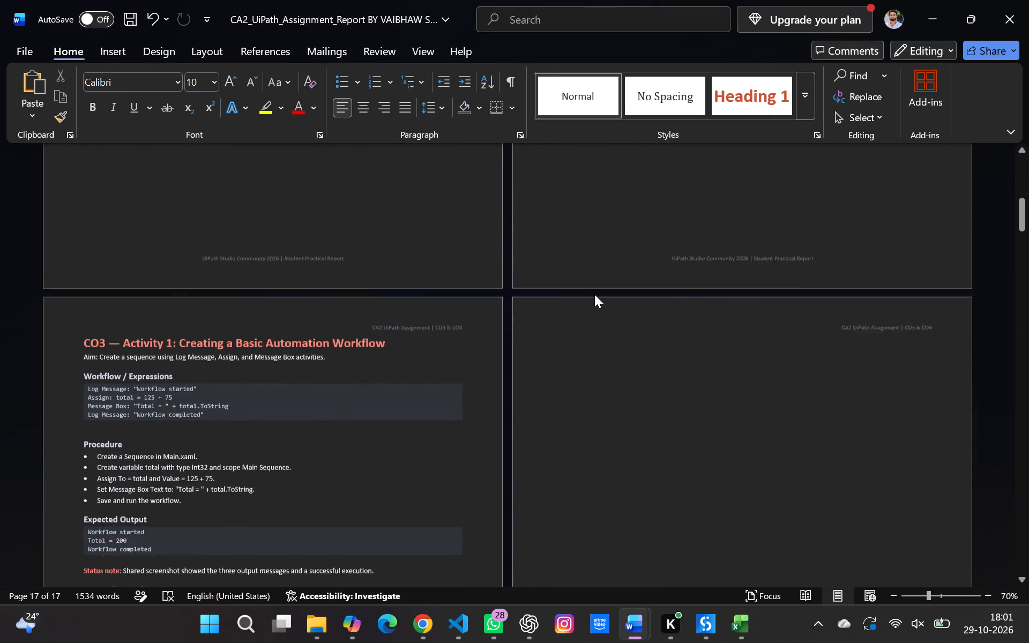
pyautogui.scroll(-1, 594, 294)
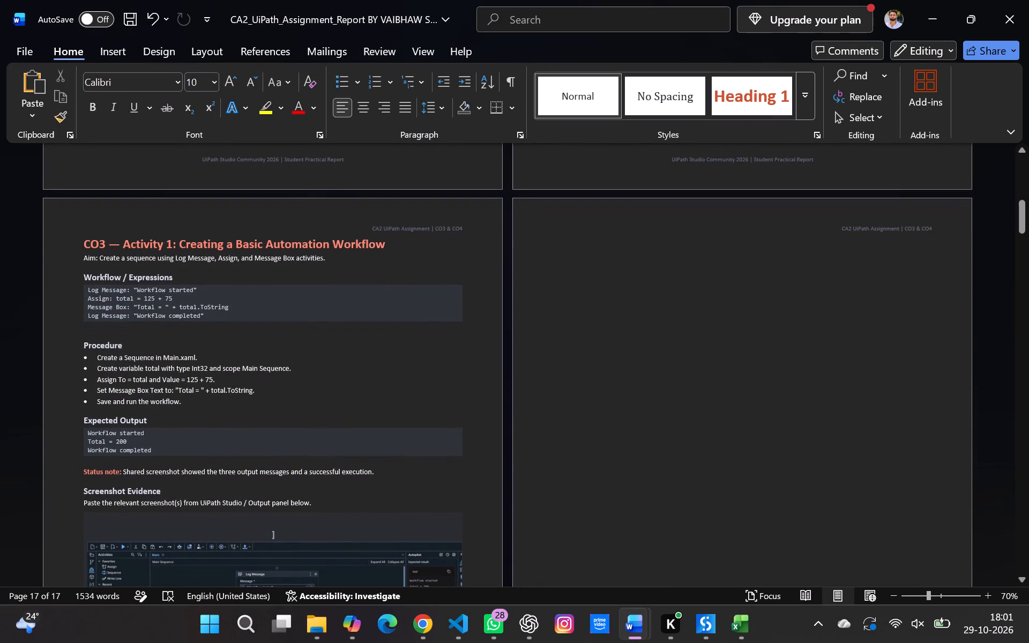
pyautogui.scroll(-1, 594, 294)
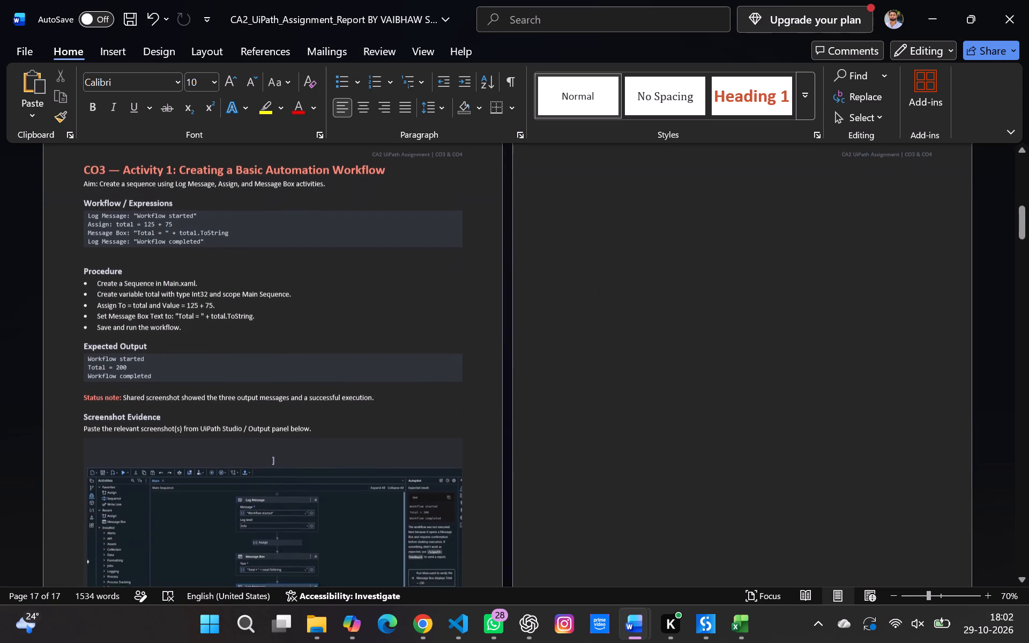
pyautogui.scroll(-1, 594, 294)
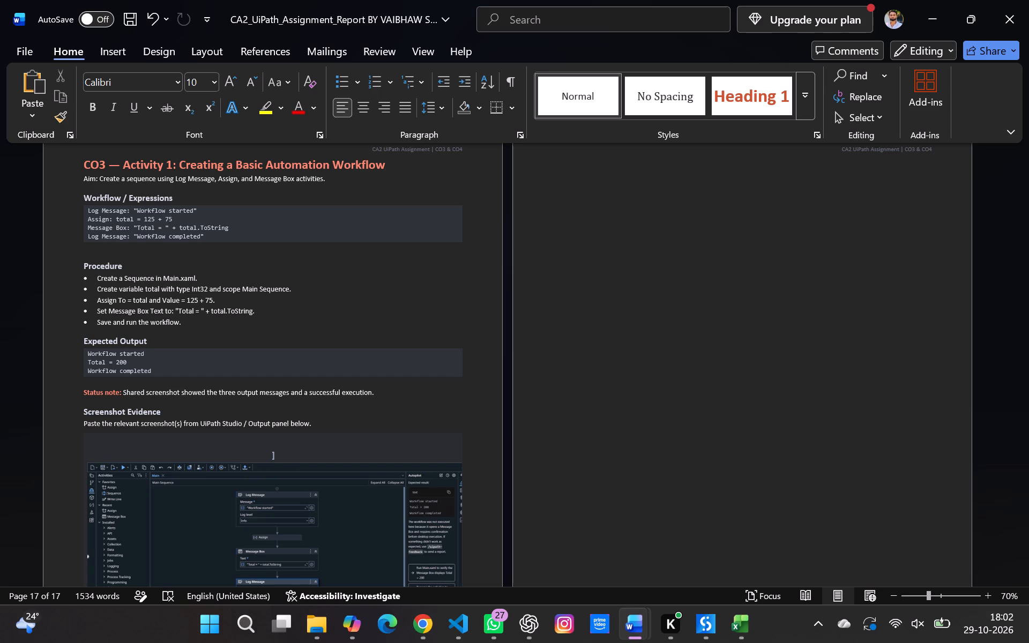
pyautogui.hscroll(2, 594, 294)
pyautogui.scroll(-1, 594, 294)
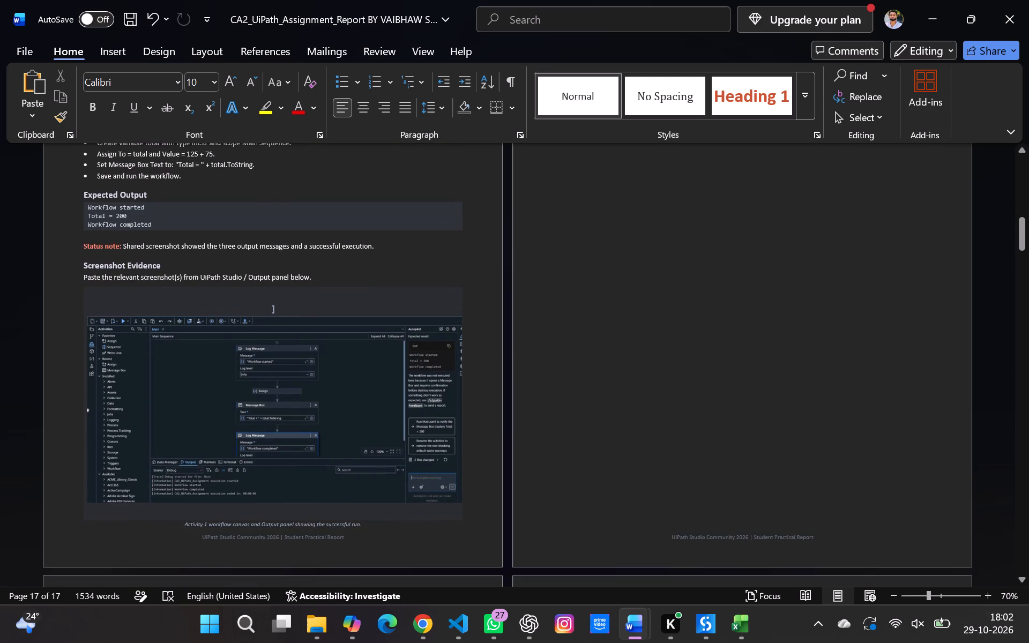
pyautogui.scroll(-3, 594, 294)
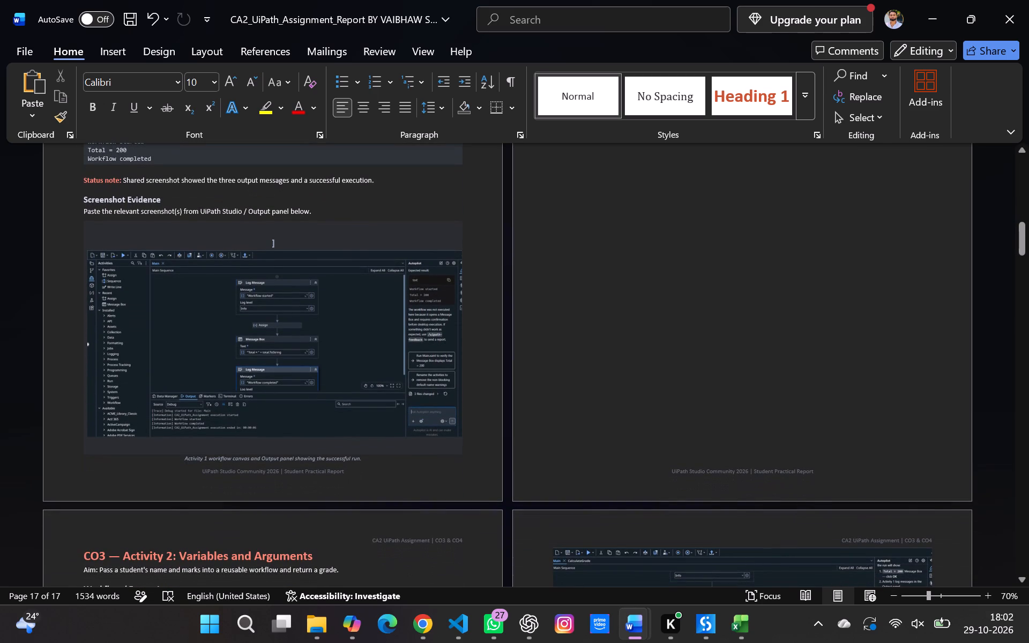
pyautogui.scroll(-2, 594, 294)
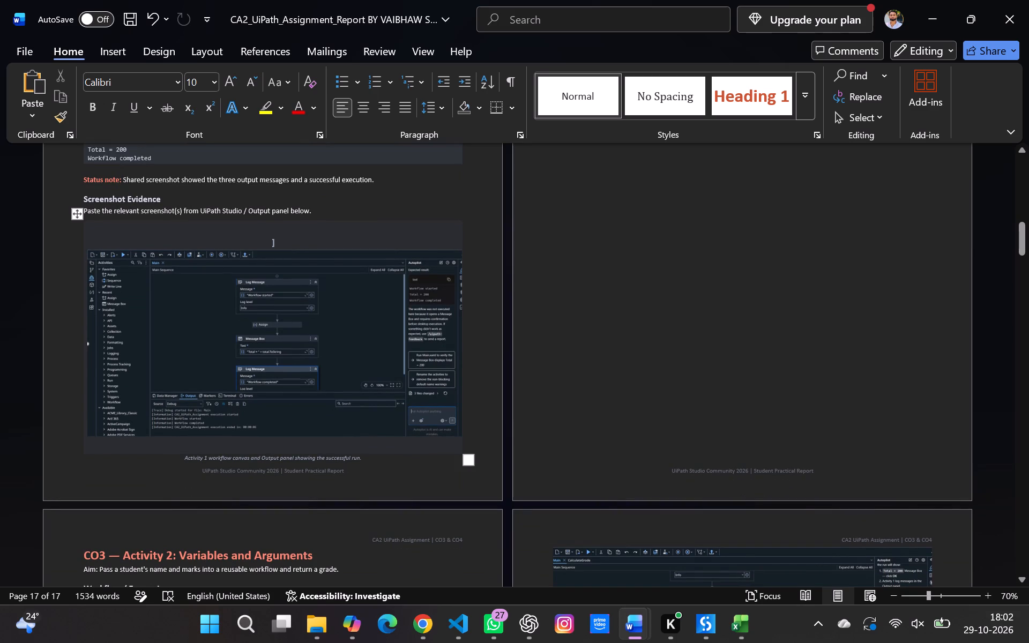
pyautogui.scroll(1, 338, 196)
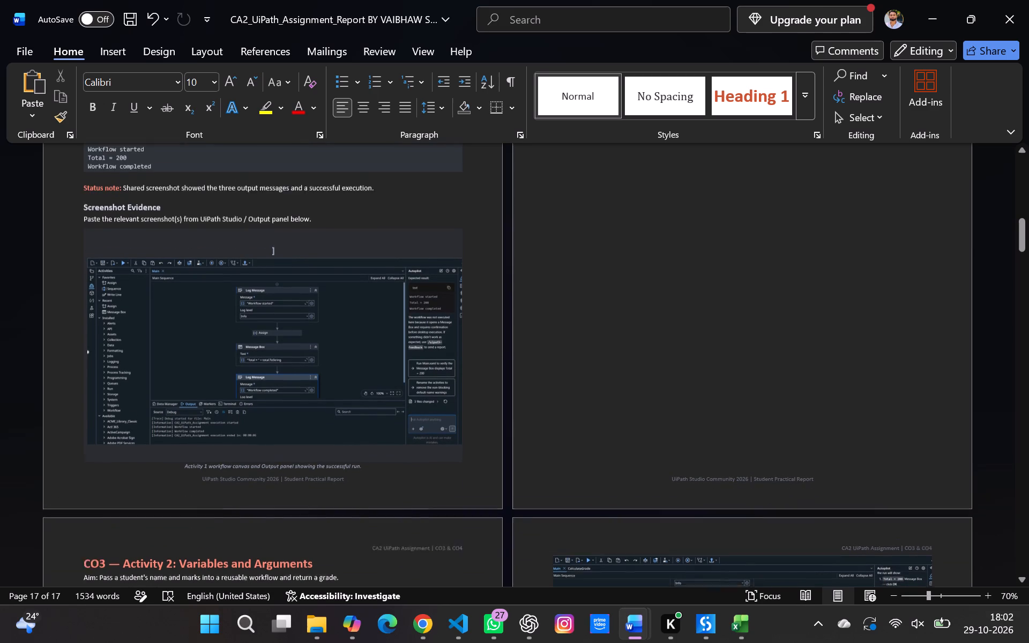
pyautogui.scroll(2, 338, 196)
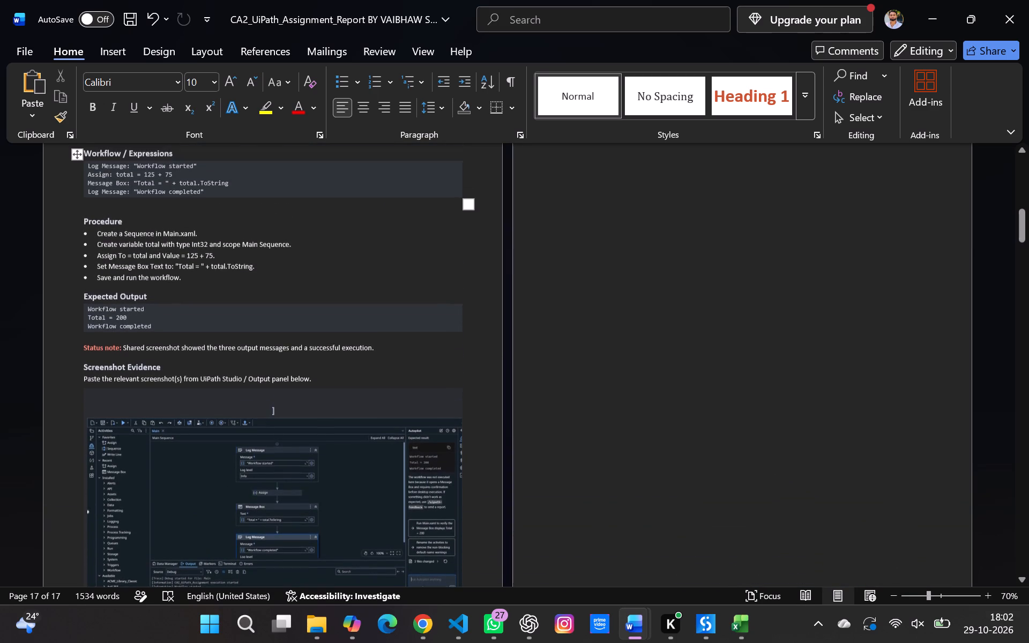
pyautogui.scroll(3, 338, 196)
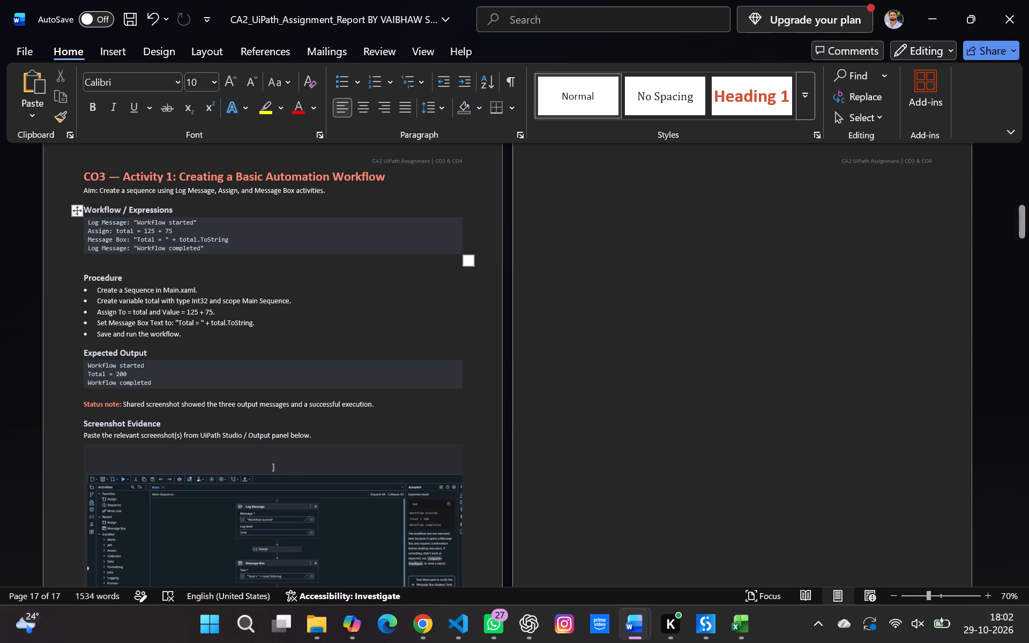
# Switch to Chrome and check the CA2-ASSIGNMENT requirements on the course page, clearing the text selection.
pyautogui.click(411, 623)
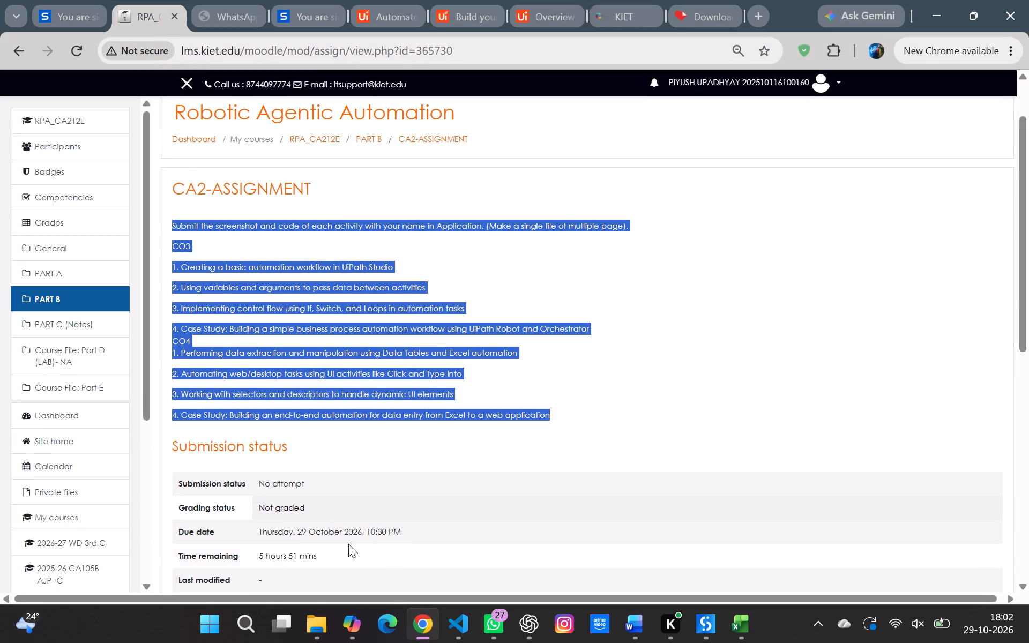
pyautogui.click(662, 313)
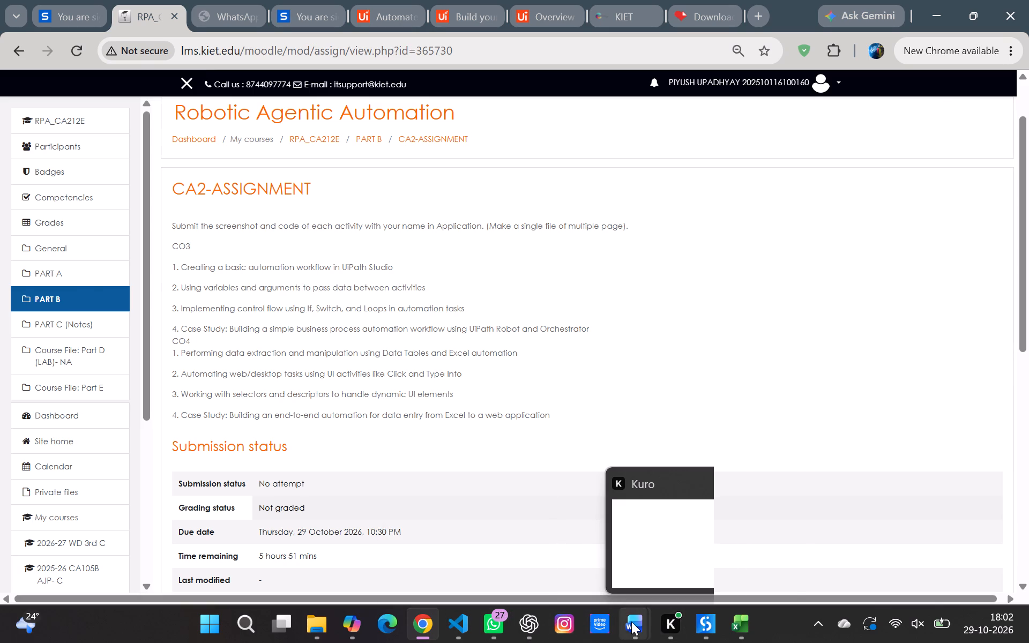
# Return to the CA2 UiPath report in Word and check Activities 1 to 5 for their code, expected output and screenshot evidence.
pyautogui.click(752, 534)
pyautogui.scroll(1, 361, 311)
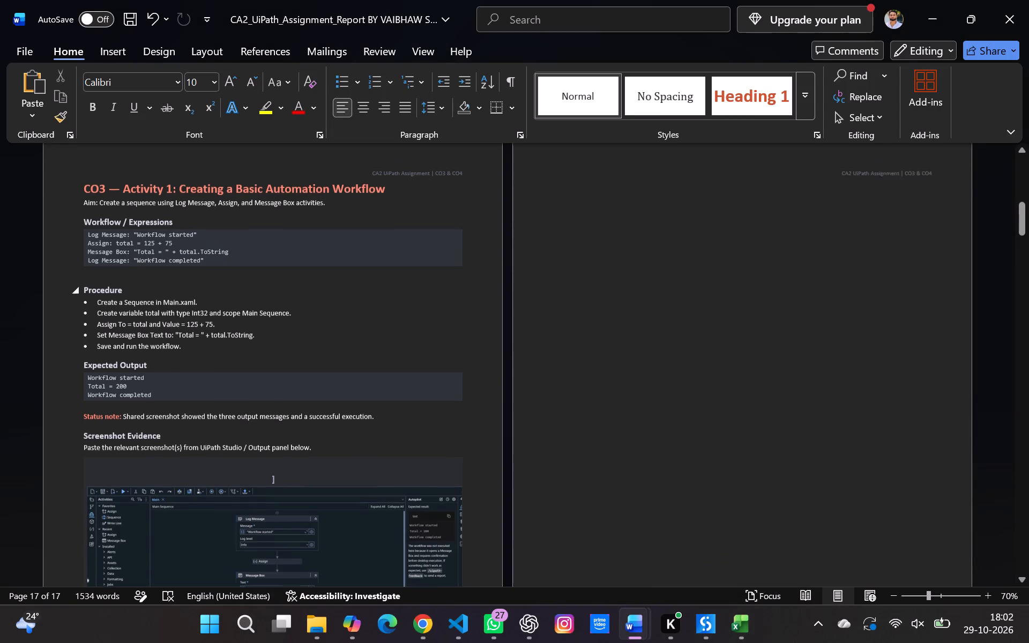
pyautogui.scroll(7, 361, 311)
pyautogui.hscroll(1, 361, 311)
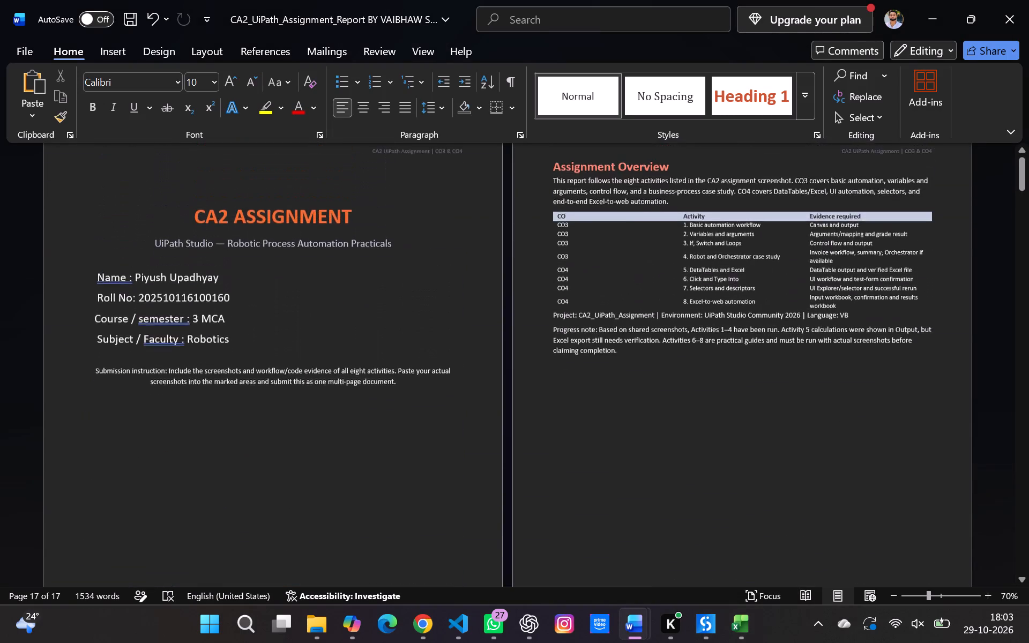
pyautogui.hscroll(3, 361, 311)
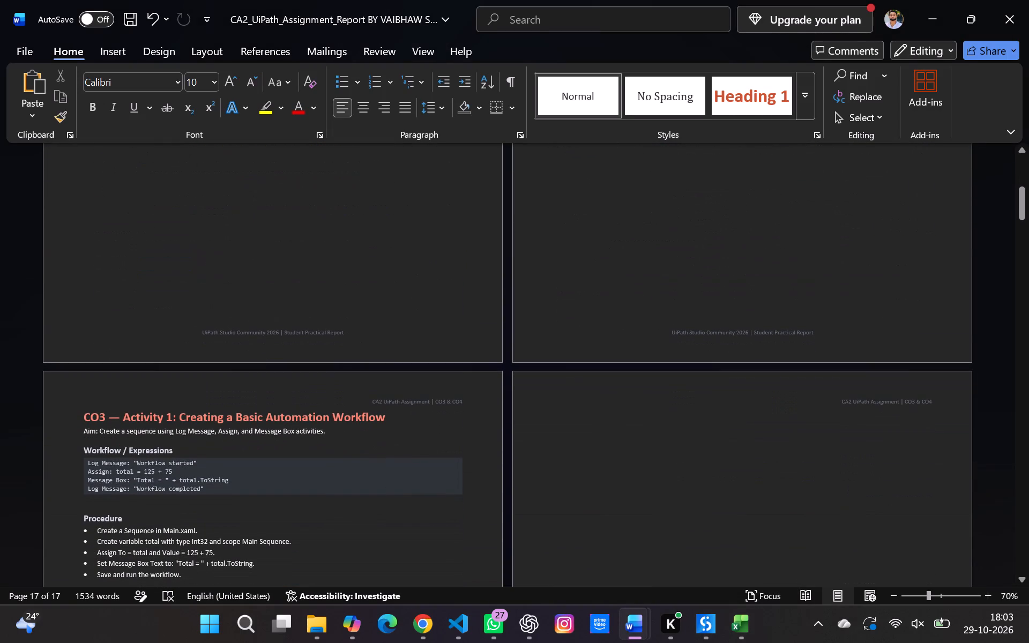
pyautogui.scroll(-1, 361, 311)
pyautogui.hscroll(1, 361, 311)
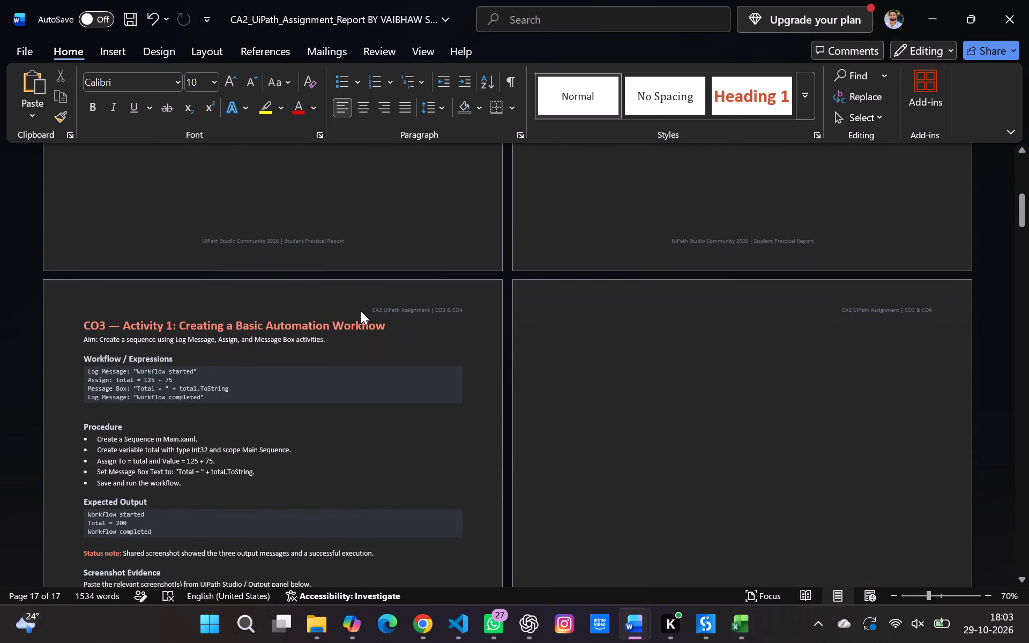
pyautogui.hscroll(1, 361, 311)
pyautogui.scroll(-3, 361, 311)
pyautogui.hscroll(1, 361, 311)
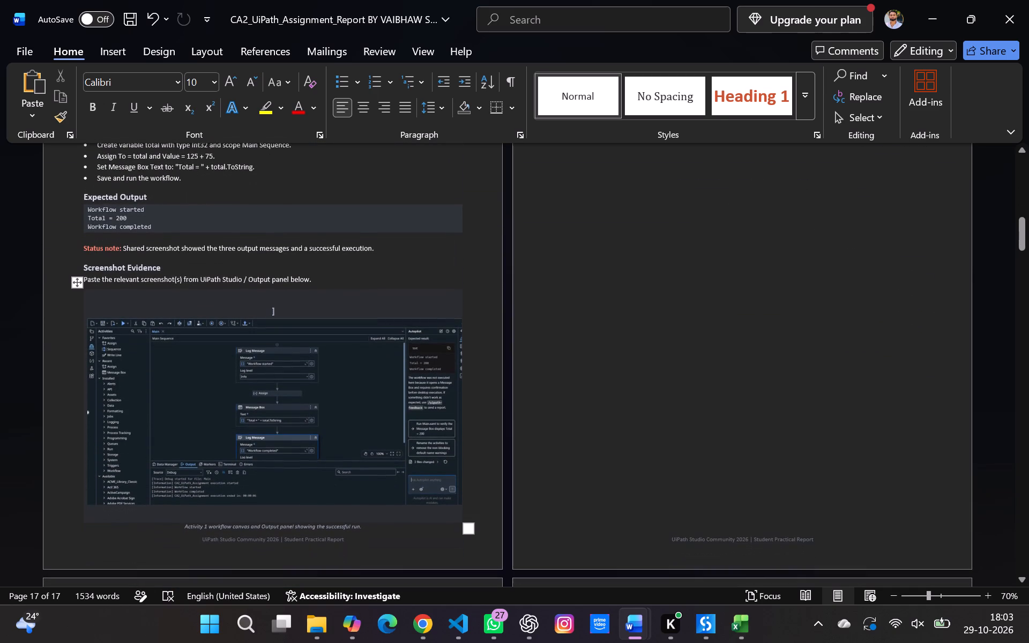
pyautogui.hscroll(3, 361, 311)
pyautogui.scroll(-1, 361, 311)
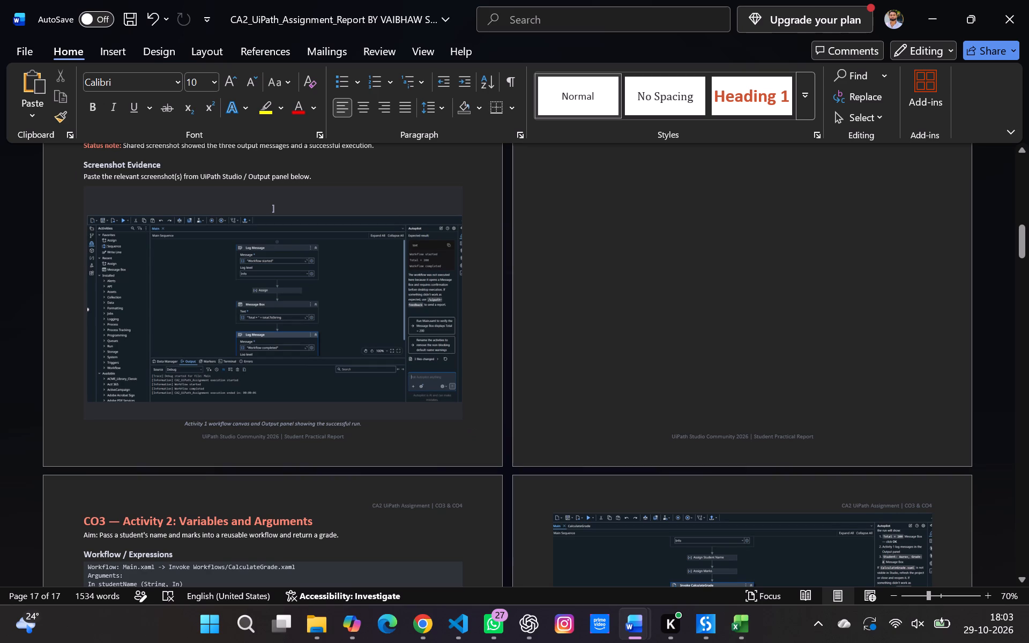
pyautogui.scroll(-4, 565, 231)
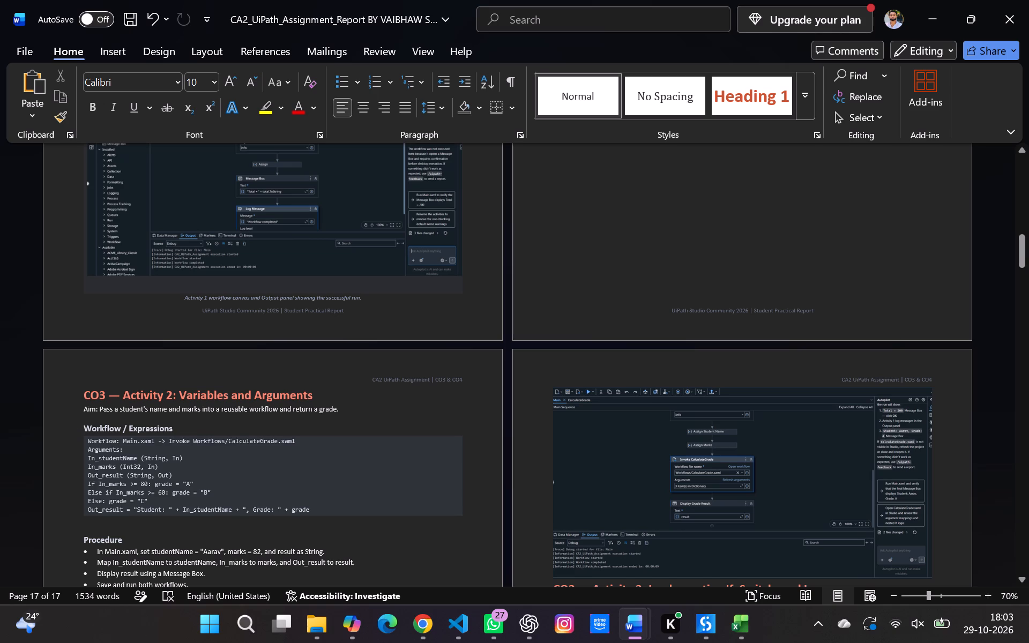
pyautogui.scroll(-2, 297, 415)
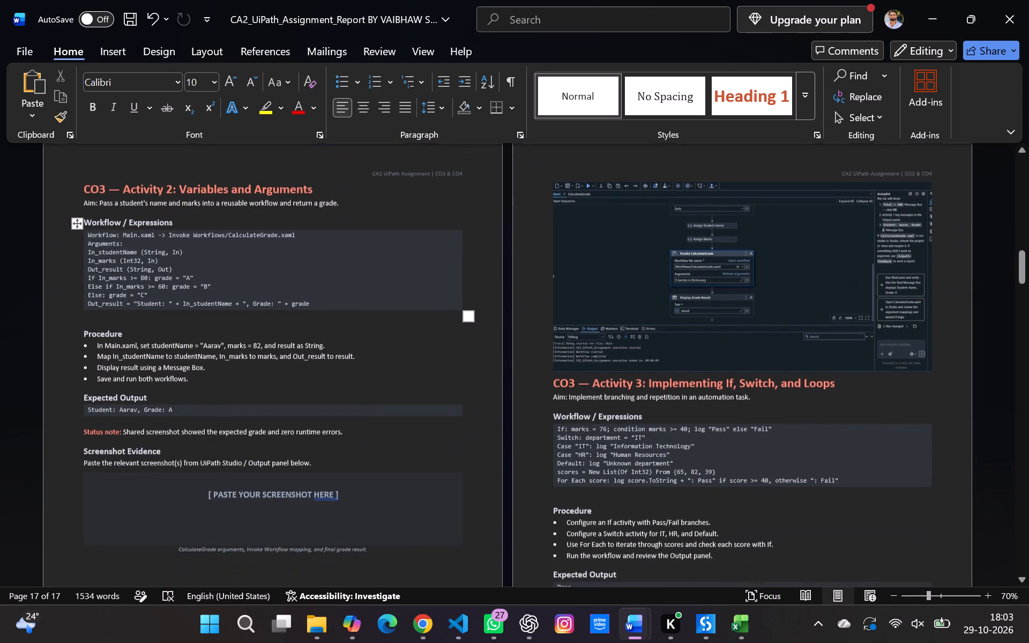
pyautogui.scroll(-4, 297, 415)
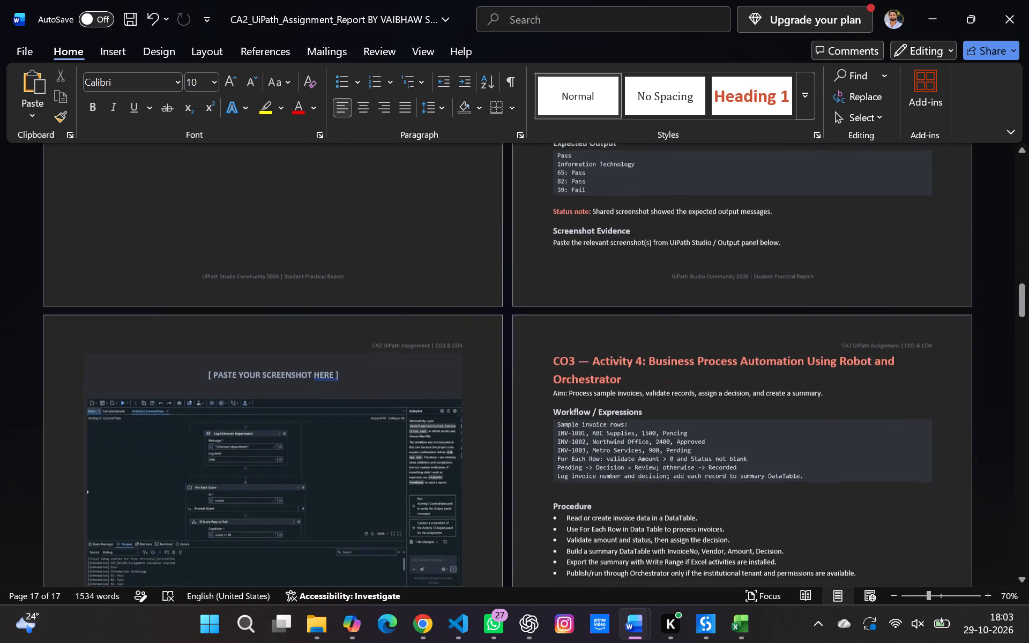
pyautogui.scroll(-3, 297, 415)
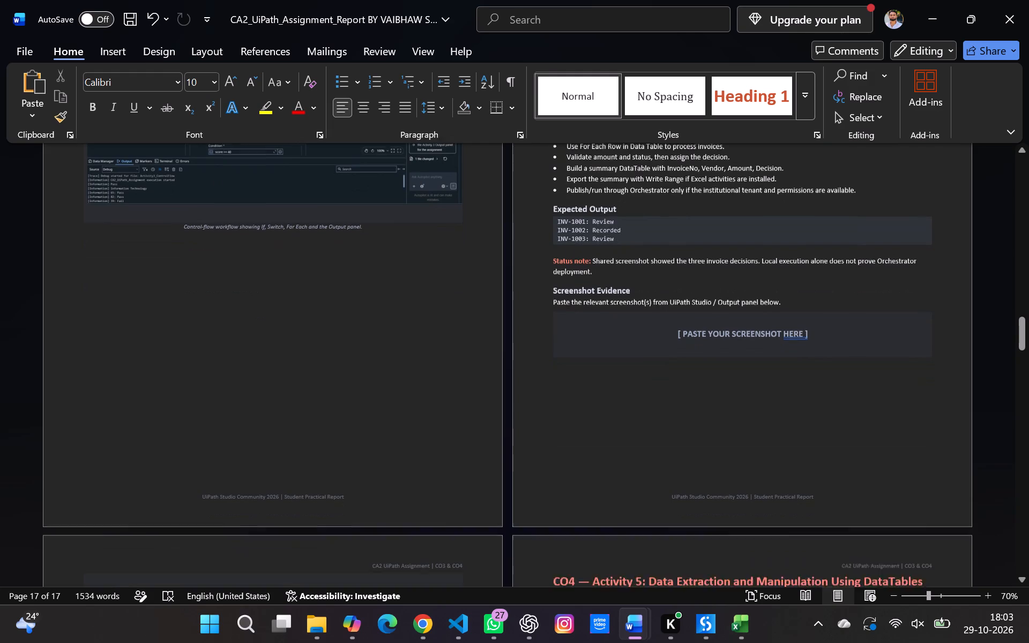
pyautogui.scroll(-3, 297, 415)
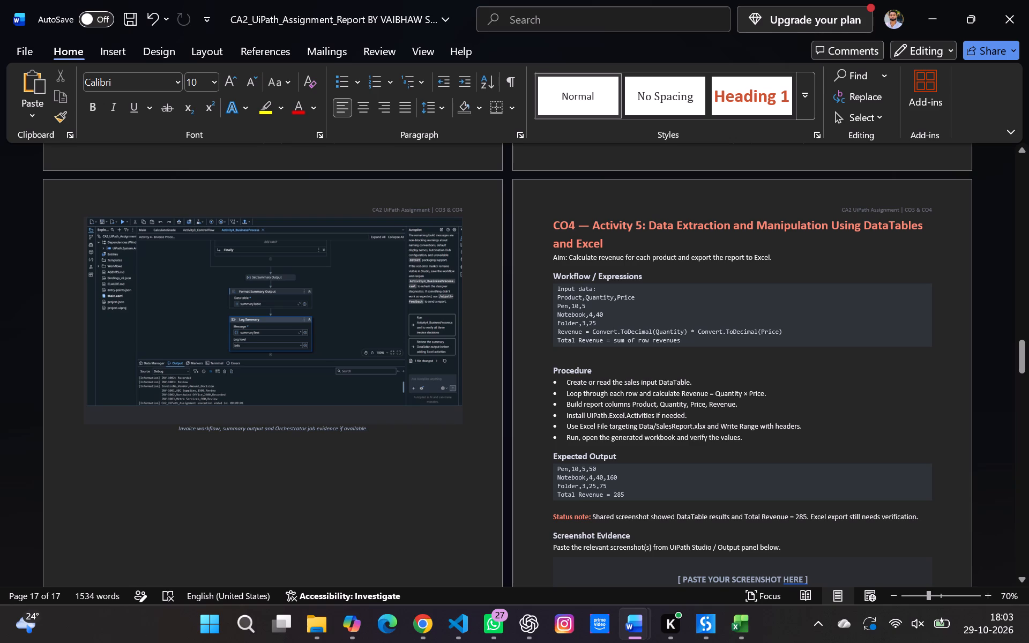
pyautogui.scroll(-1, 710, 261)
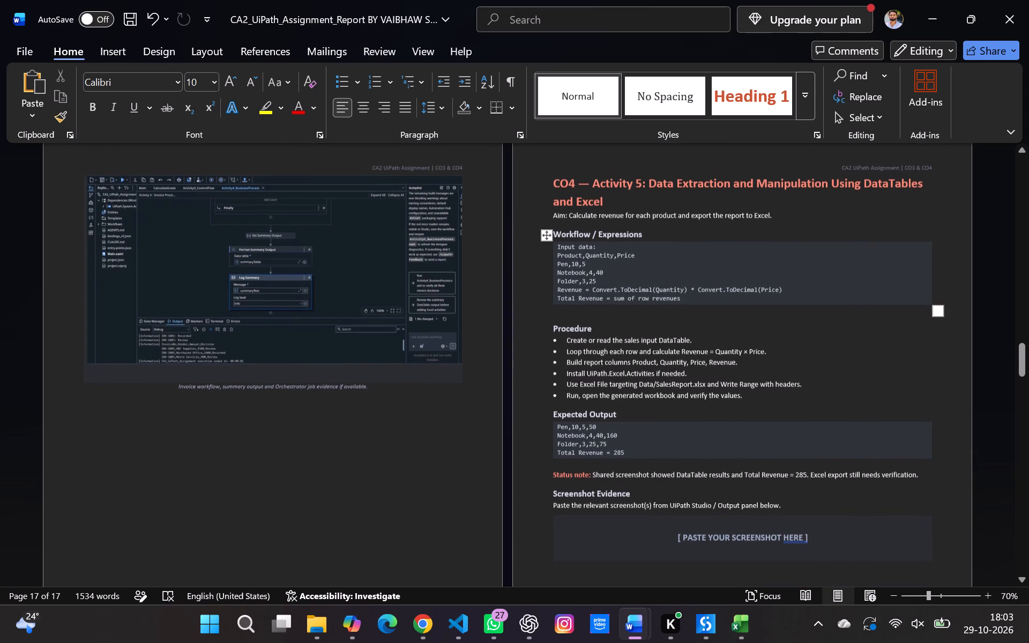
pyautogui.scroll(-1, 710, 261)
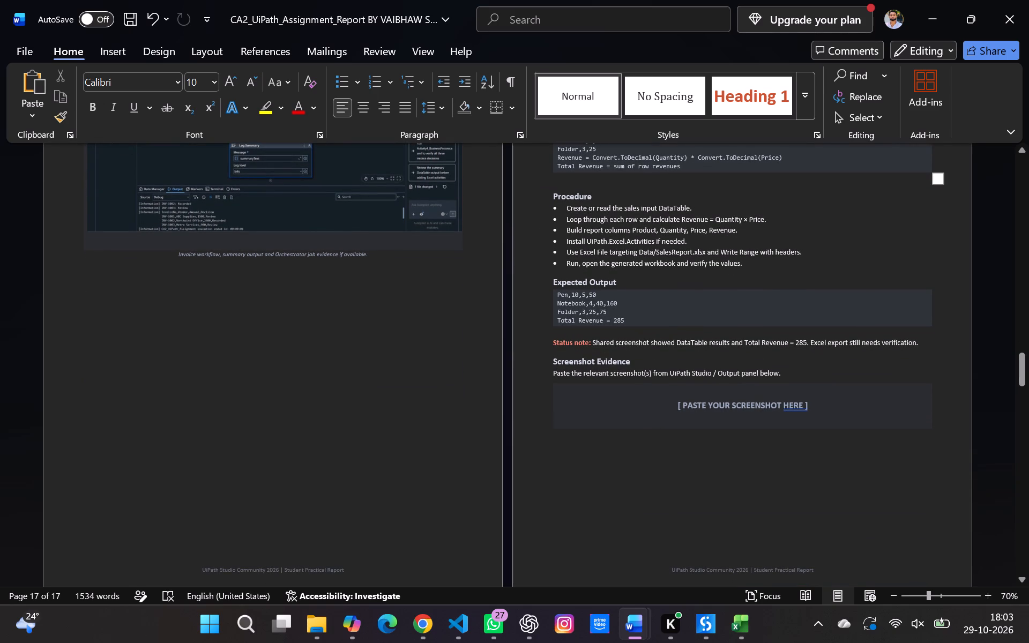
# Switch to Chrome, reload the CA2-ASSIGNMENT page and check its instructions and submission status.
pyautogui.click(412, 629)
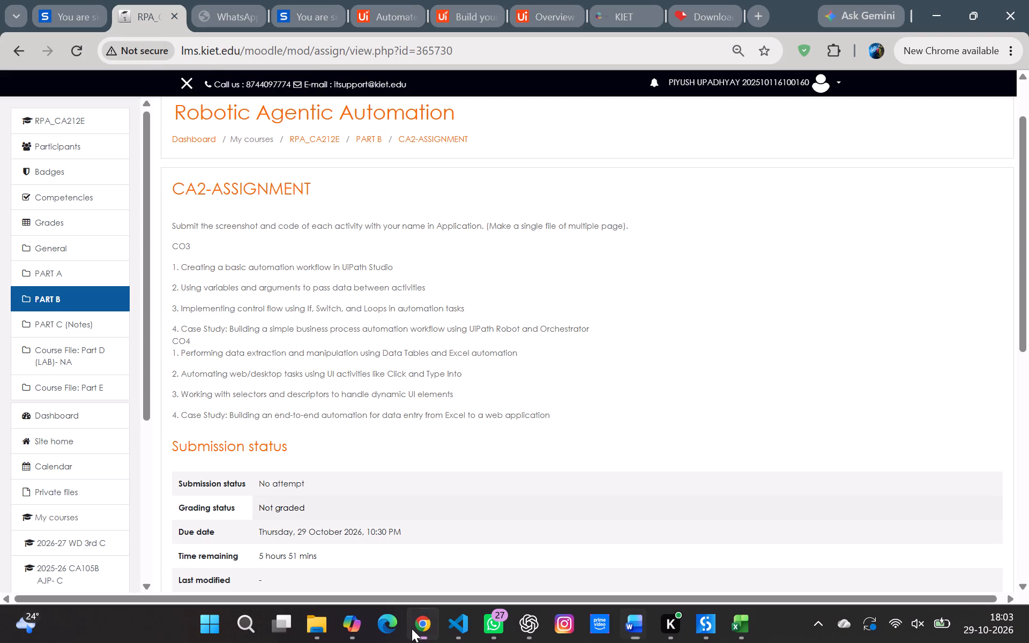
pyautogui.click(71, 53)
pyautogui.scroll(-1, 478, 327)
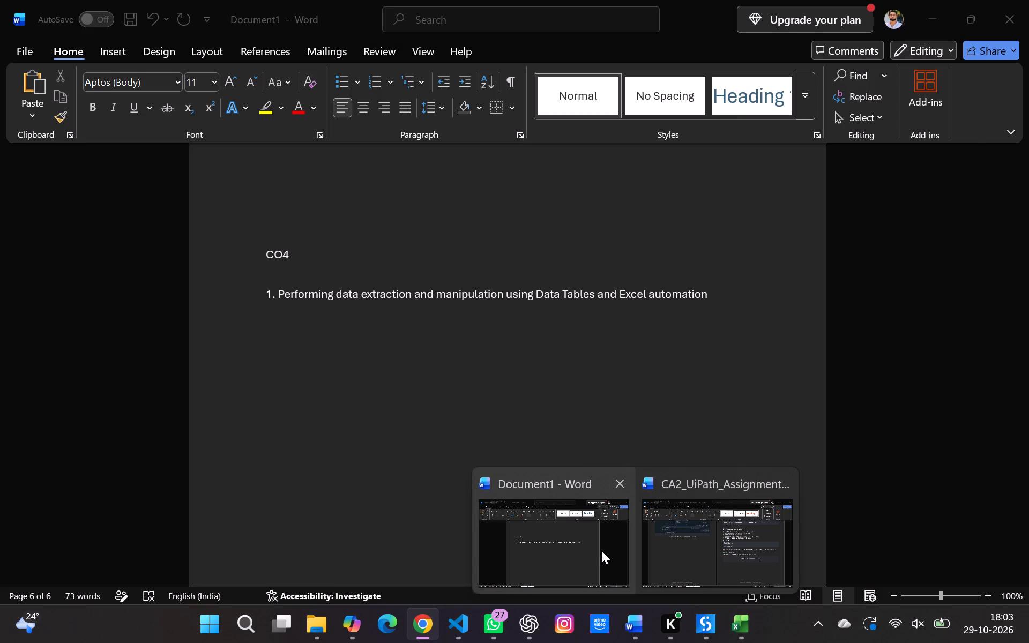
# Switch to Document1 in Word and examine its CO3 activity headings and UiPath screenshots.
pyautogui.click(601, 550)
pyautogui.scroll(4, 413, 281)
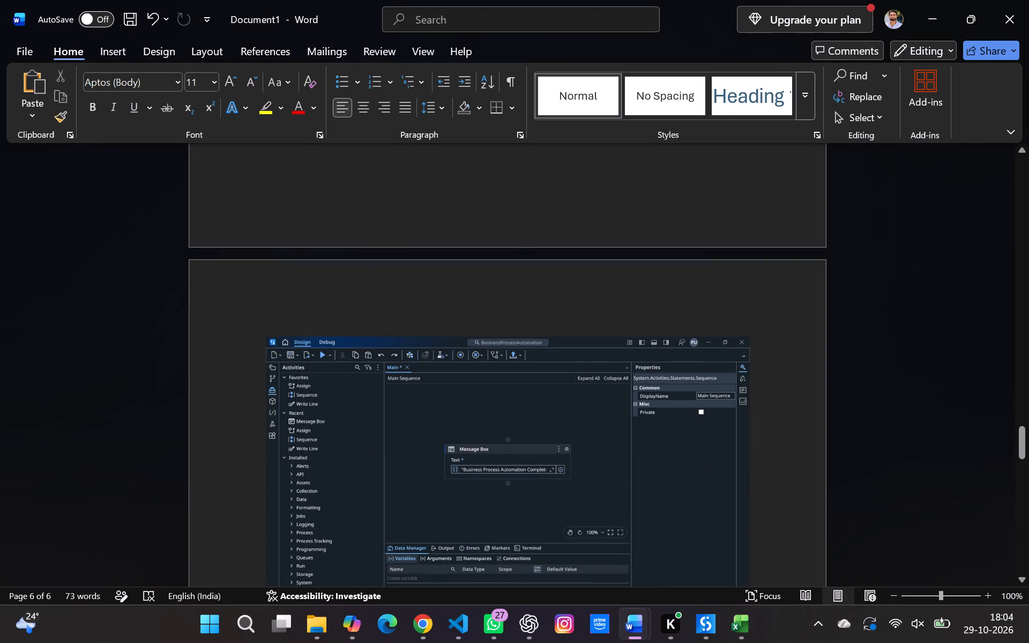
pyautogui.hscroll(1, 413, 281)
pyautogui.scroll(2, 413, 281)
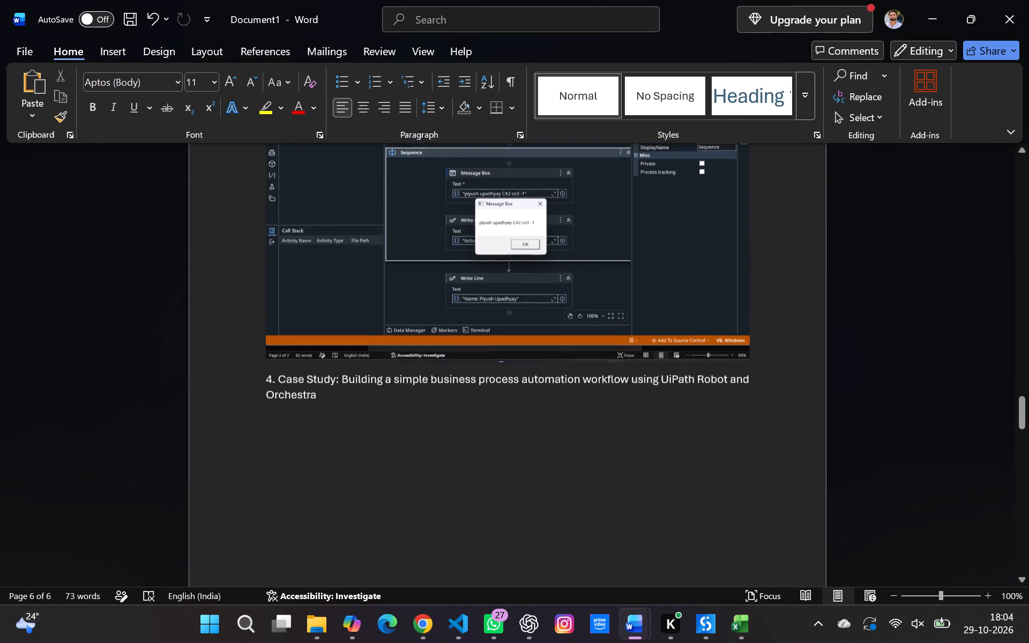
pyautogui.scroll(5, 413, 281)
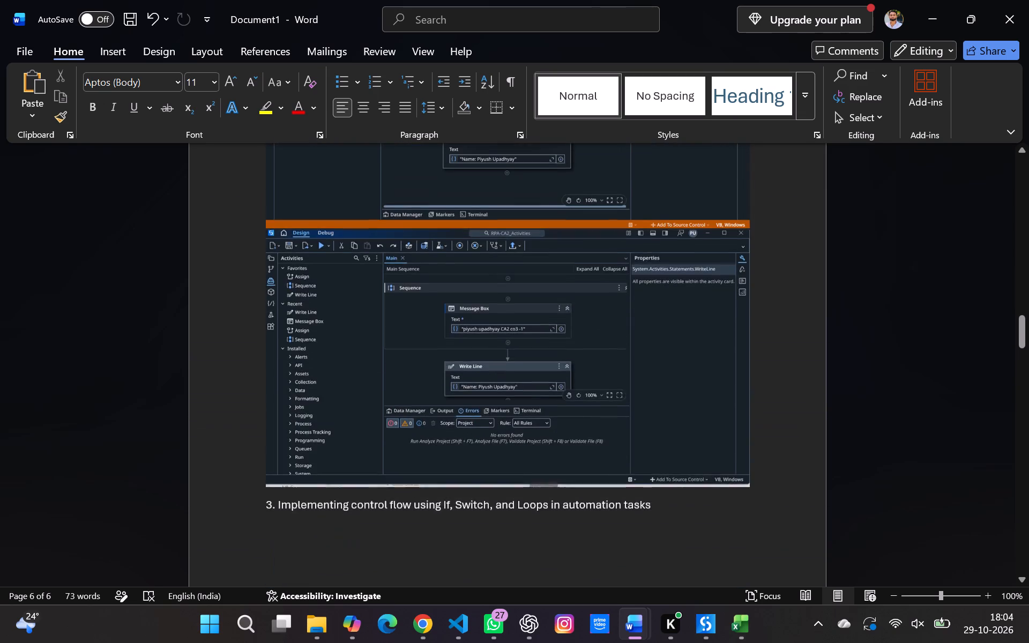
pyautogui.scroll(5, 413, 281)
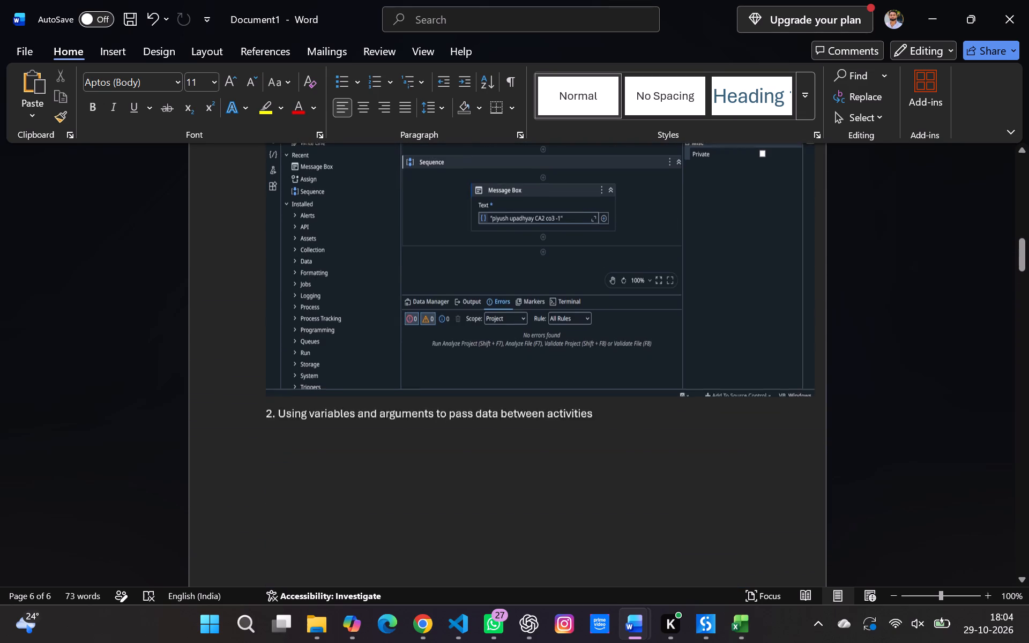
pyautogui.scroll(1, 413, 281)
pyautogui.scroll(-6, 584, 252)
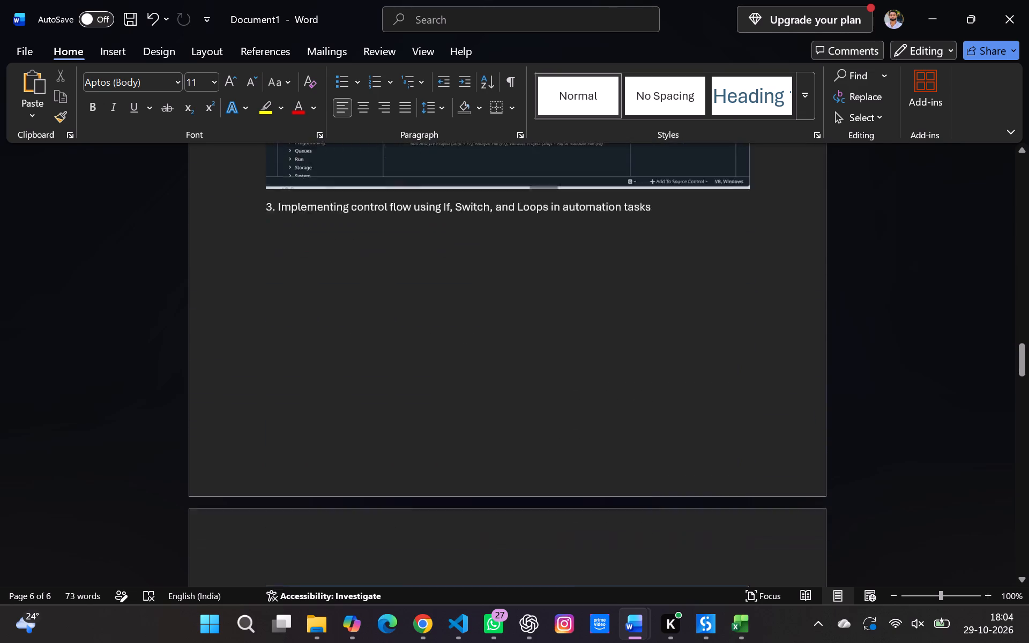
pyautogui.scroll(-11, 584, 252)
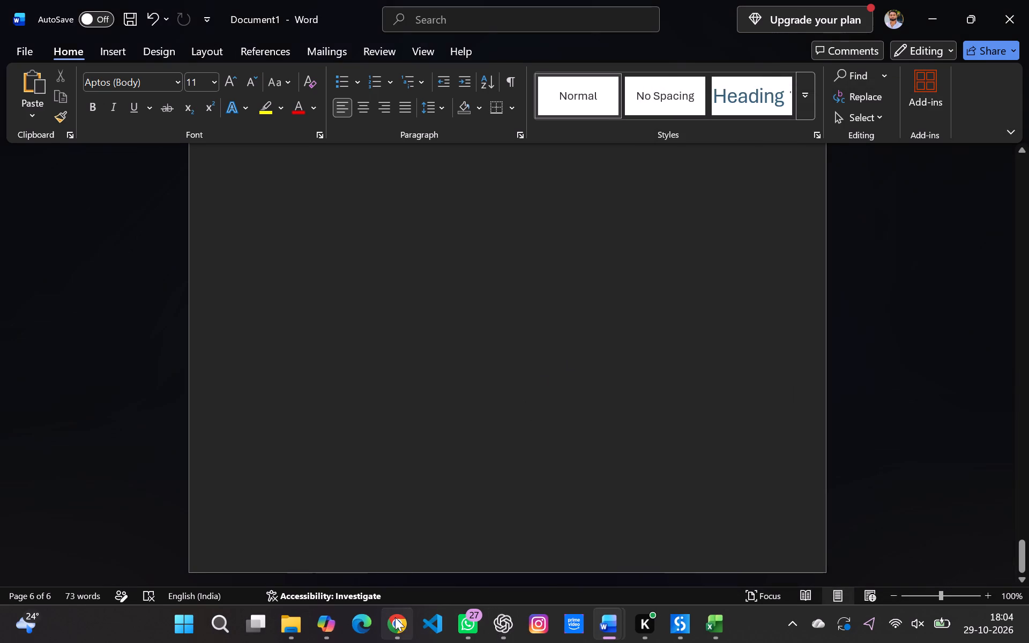
# Compare the course page's CO4 activity list in Chrome with Activities 5 to 7 in the CA2 UiPath report in Word.
pyautogui.click(395, 617)
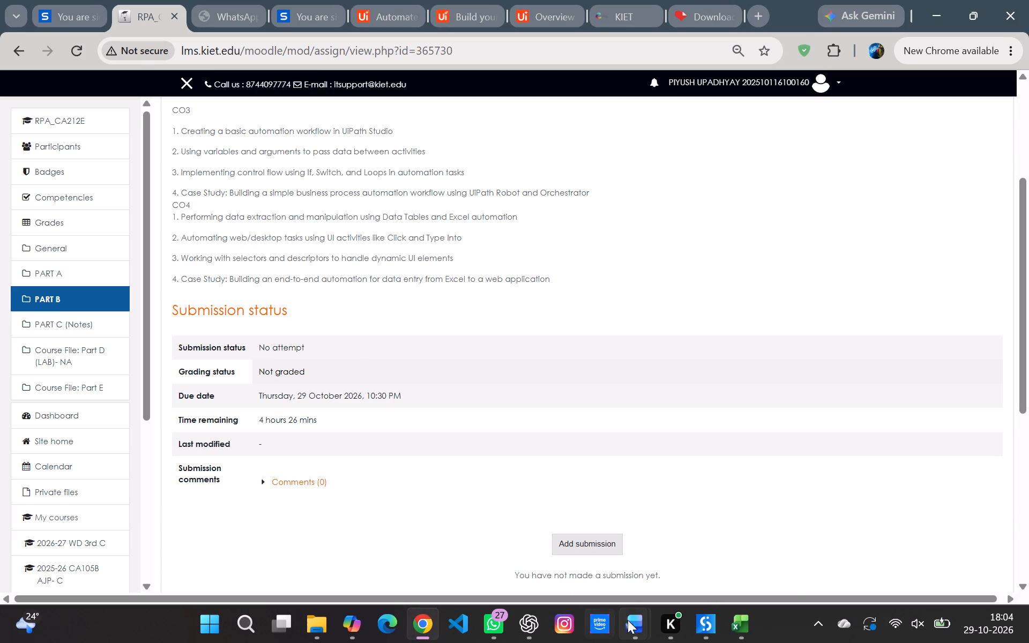
pyautogui.click(712, 497)
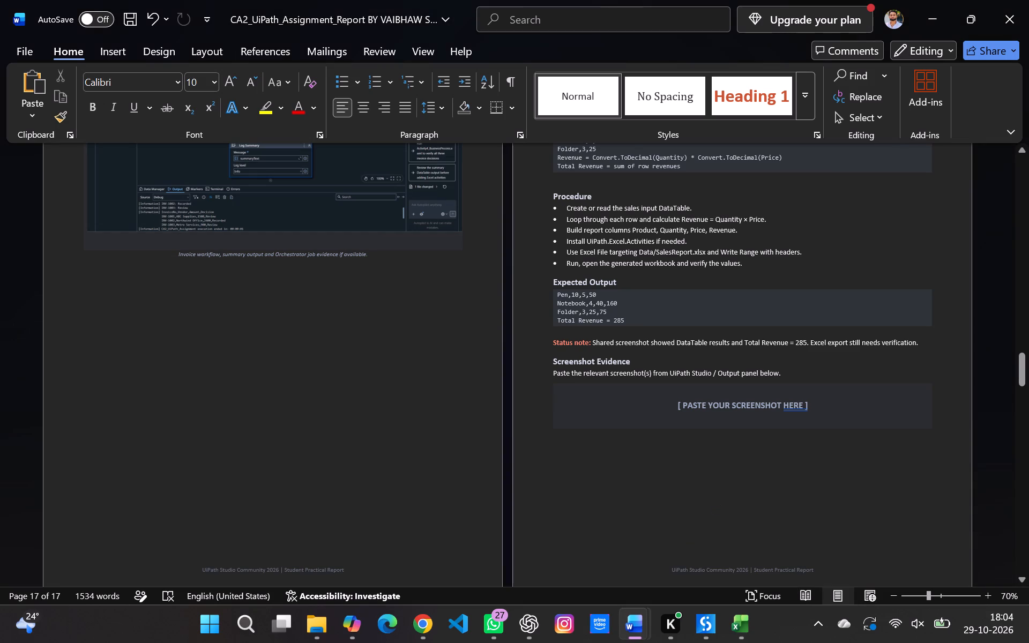
pyautogui.scroll(-3, 615, 296)
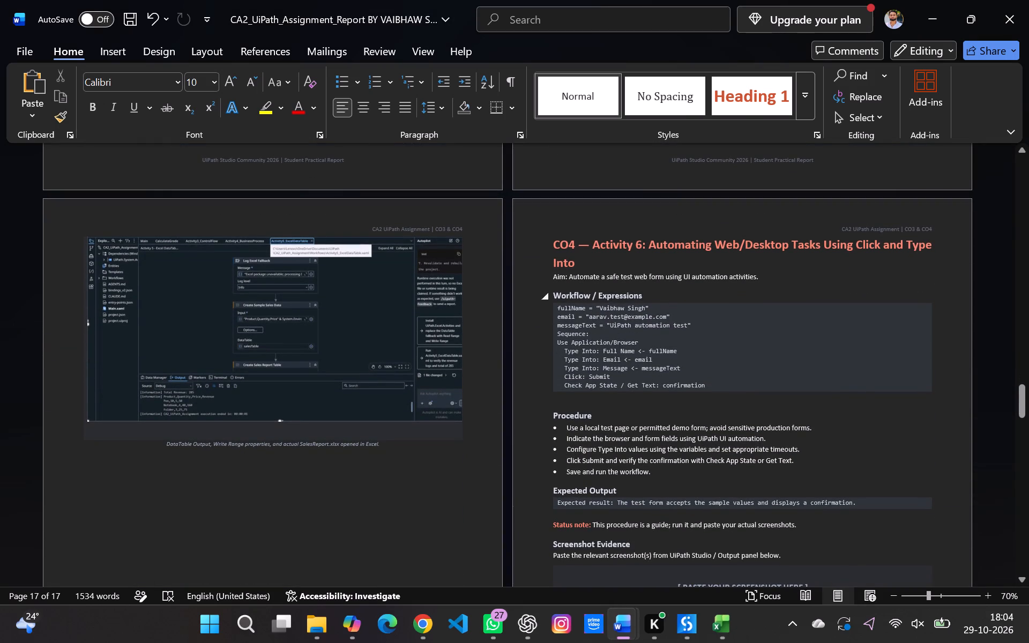
pyautogui.scroll(-2, 681, 343)
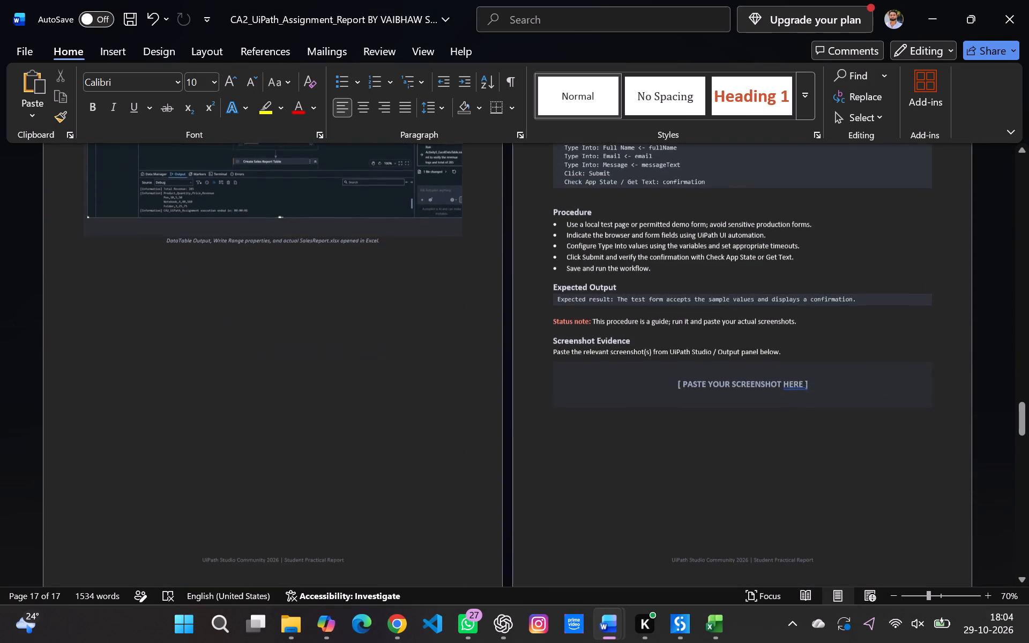
pyautogui.scroll(-4, 681, 343)
pyautogui.scroll(2, 681, 343)
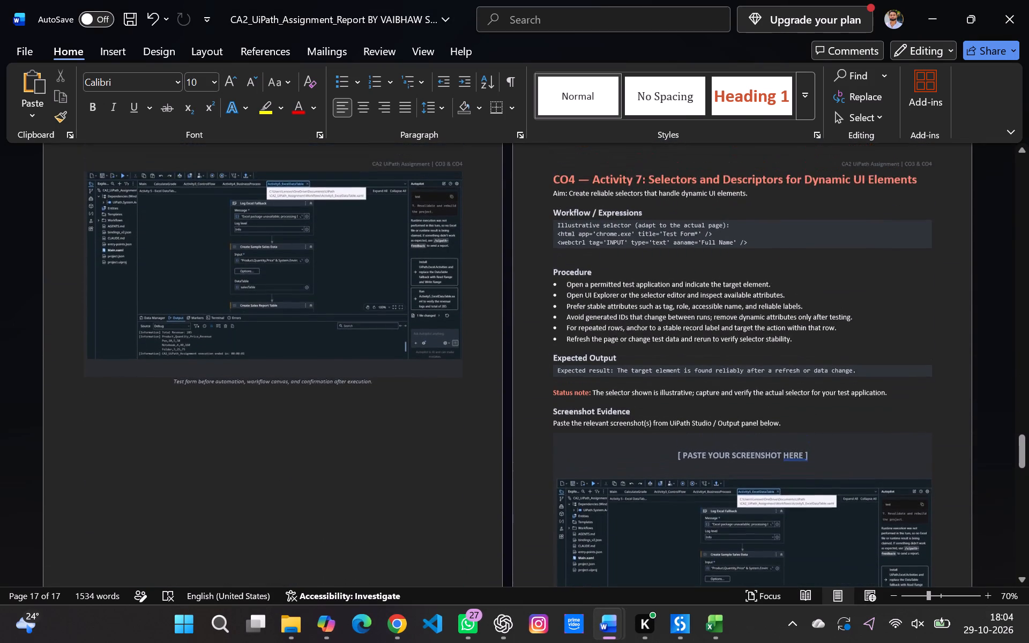
pyautogui.scroll(3, 681, 343)
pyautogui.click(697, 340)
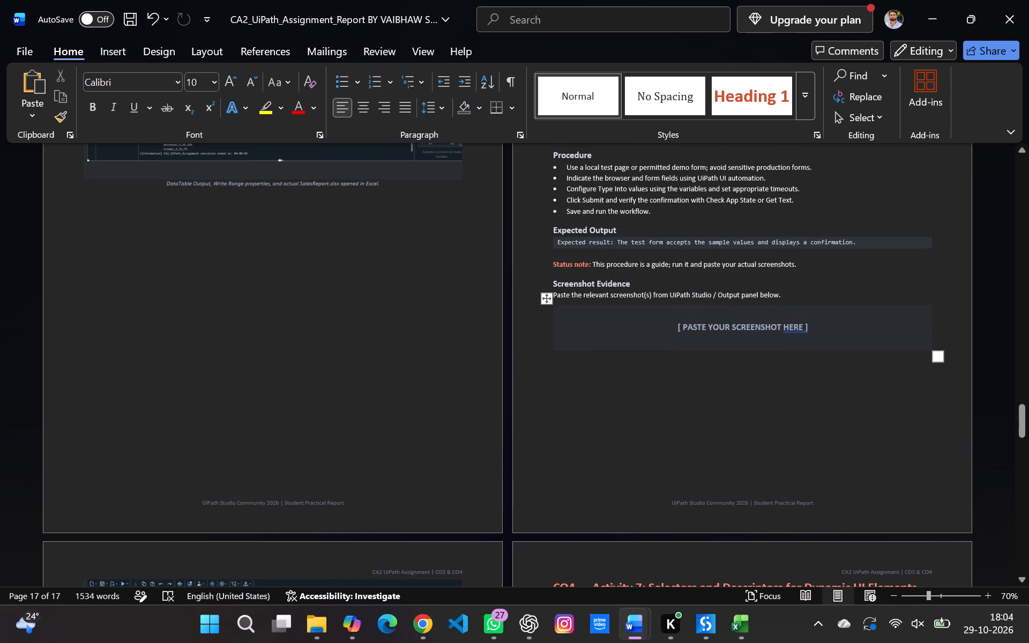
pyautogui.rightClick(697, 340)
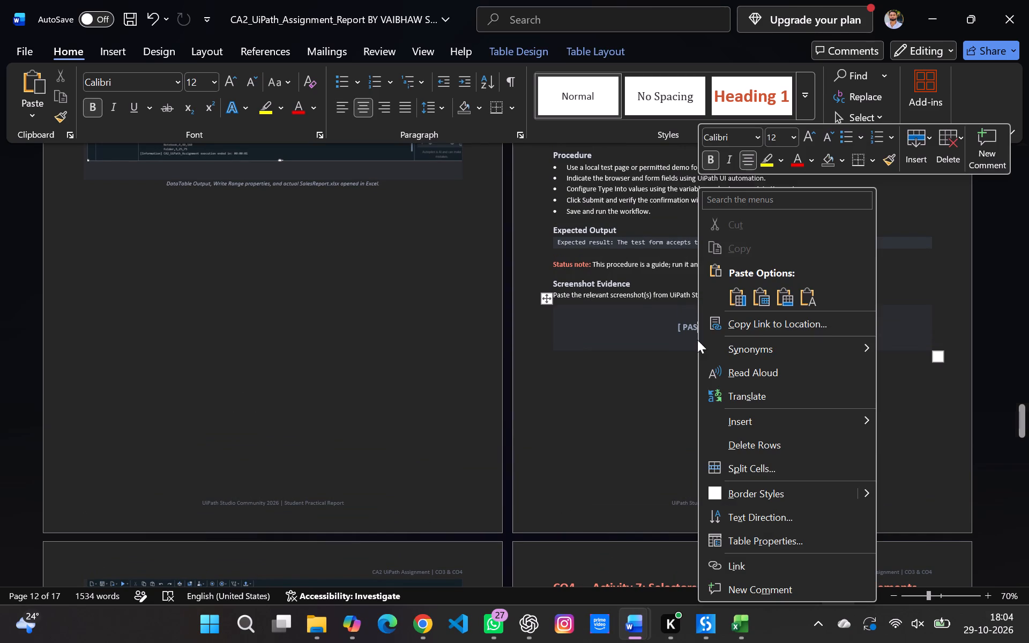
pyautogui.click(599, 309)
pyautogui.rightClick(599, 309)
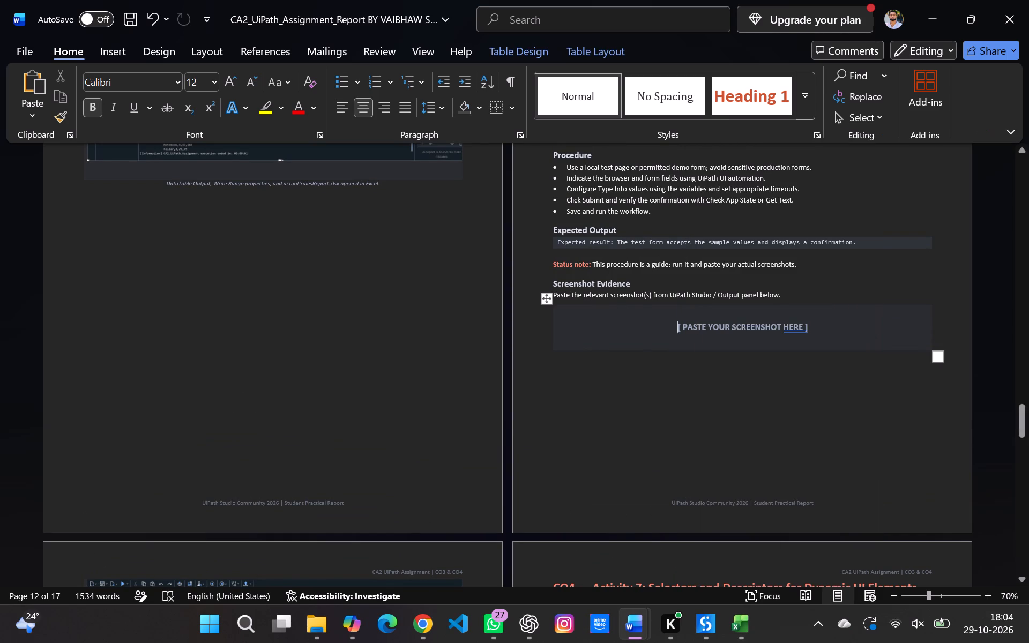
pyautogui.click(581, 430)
# Delete the "[ PASTE YOUR SCREENSHOT HERE ]" placeholder under Activity 6's Screenshot Evidence.
pyautogui.rightClick(741, 324)
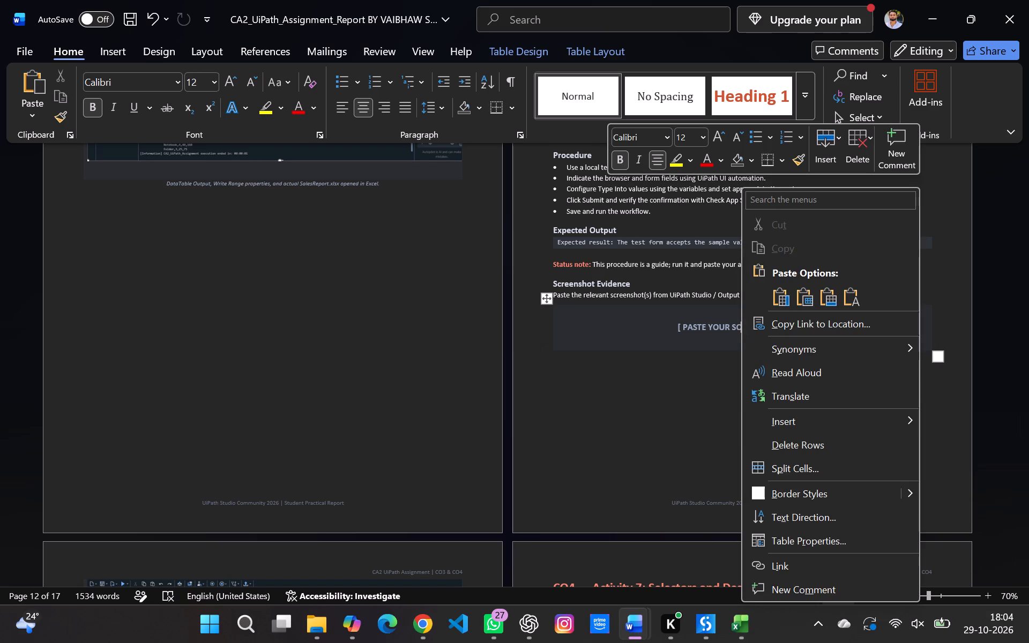
pyautogui.click(572, 320)
pyautogui.moveTo(848, 326); pyautogui.dragTo(540, 335)
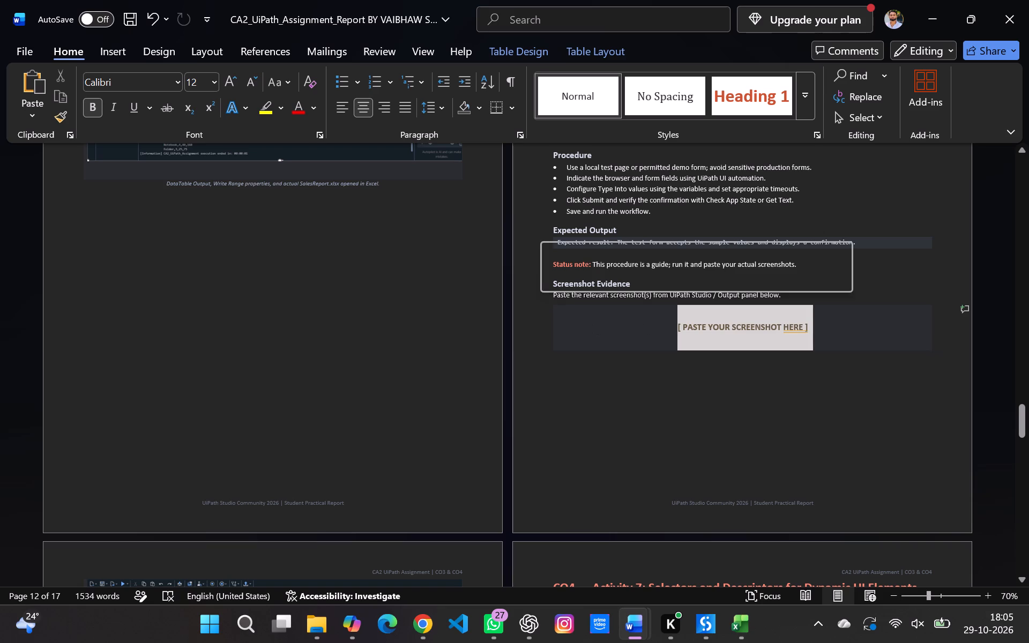
pyautogui.press('BackSpace')
# Delete the "[ PASTE YOUR SCREENSHOT HERE ]" placeholder above the UiPath screenshot in Activity 7's Screenshot Evidence.
pyautogui.scroll(-1, 540, 335)
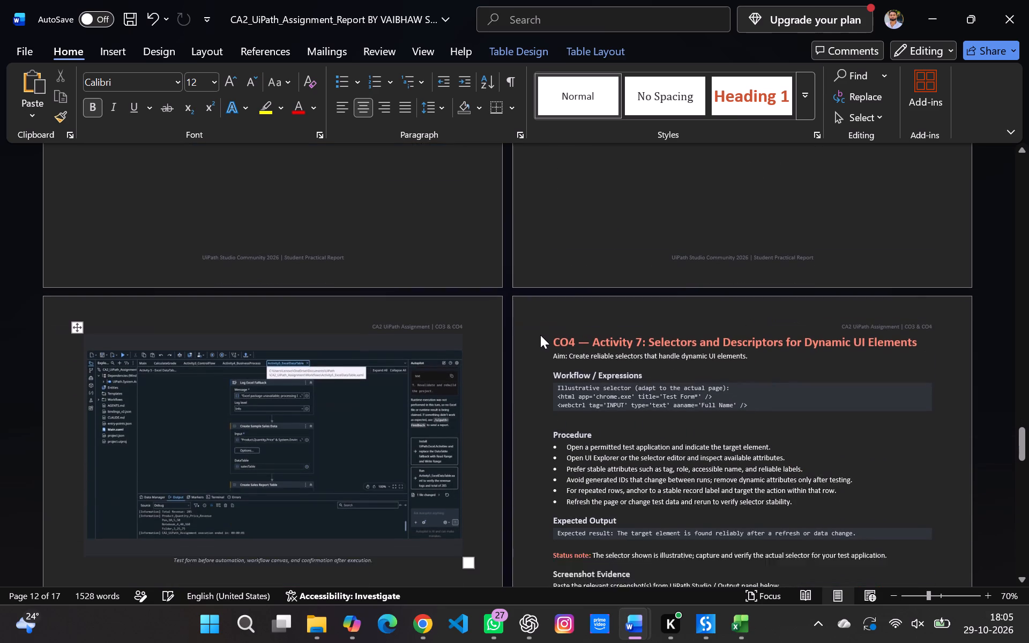
pyautogui.scroll(-1, 540, 335)
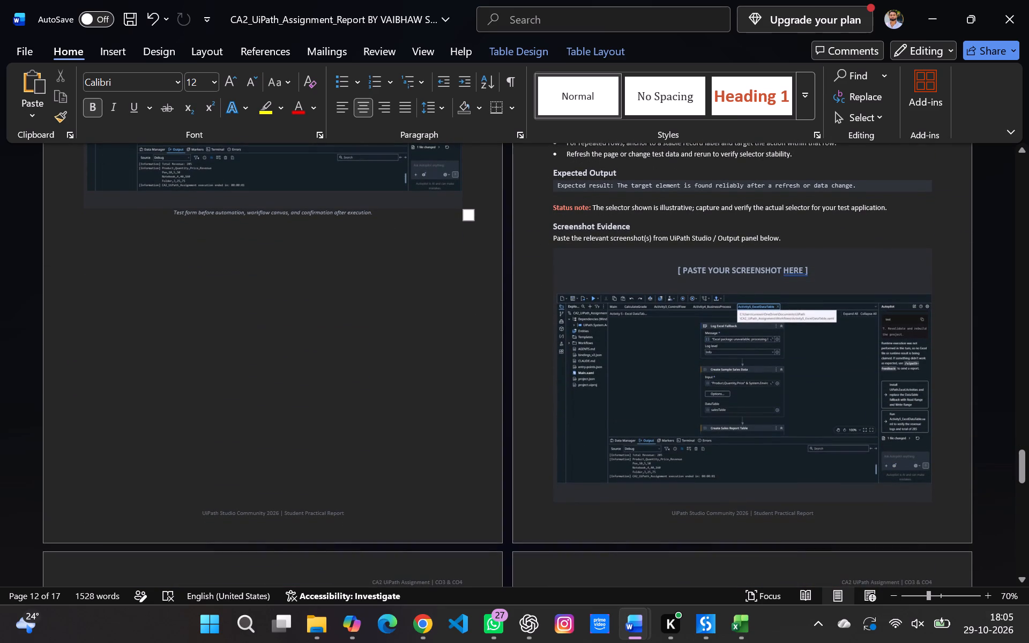
pyautogui.moveTo(812, 268); pyautogui.dragTo(612, 277)
pyautogui.press('BackSpace')
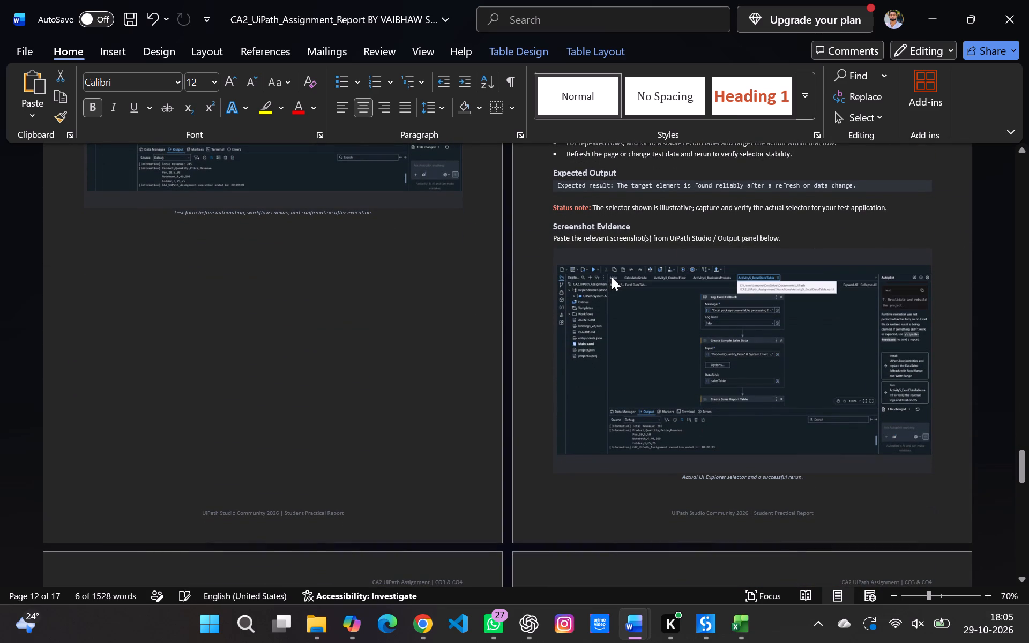
# Examine Activity 8's procedure, expected output and screenshot evidence in the report.
pyautogui.scroll(-1, 612, 277)
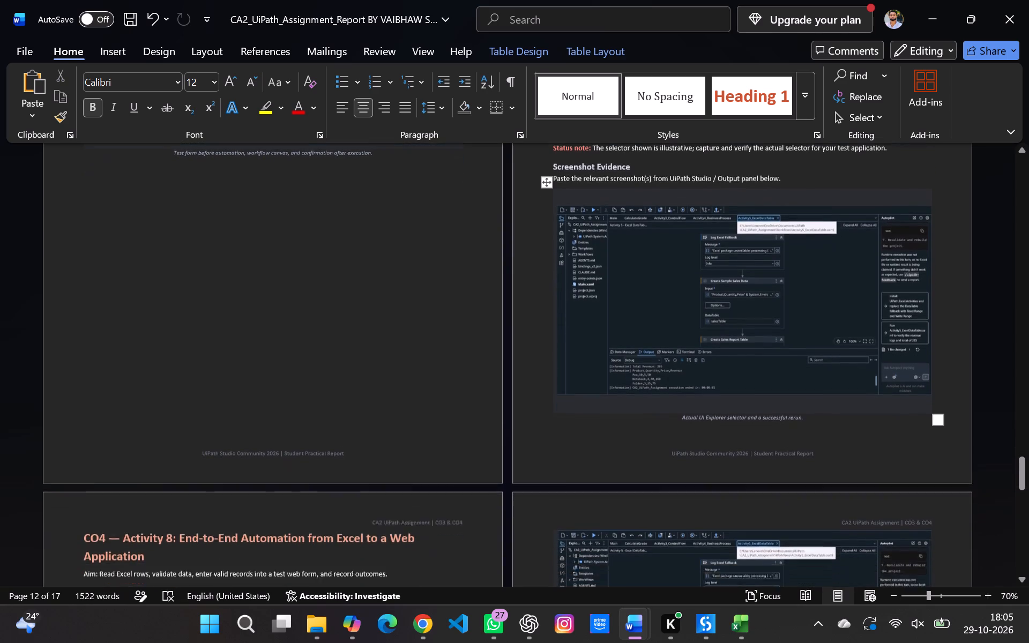
pyautogui.scroll(-2, 612, 277)
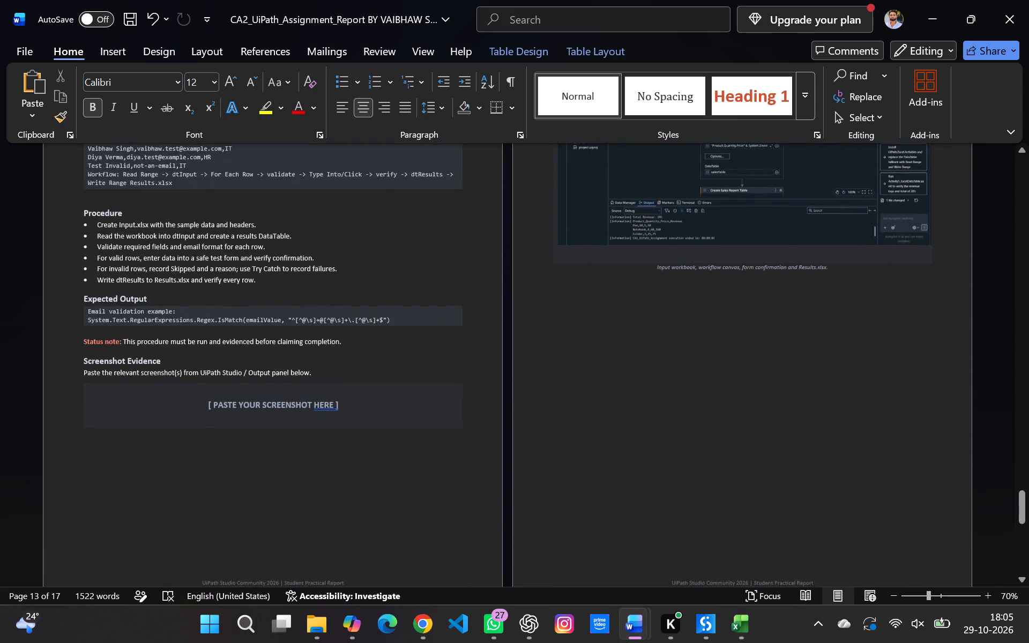